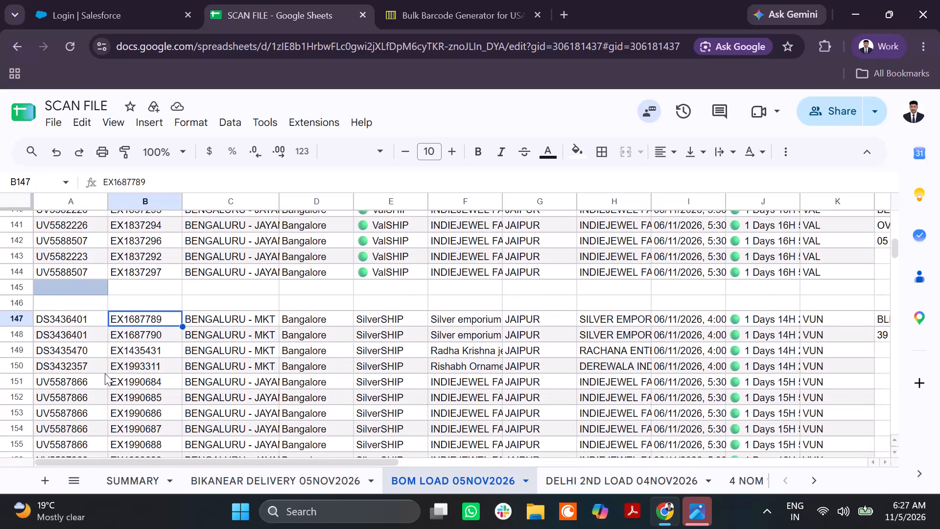
Delete empty rows 209 to 219 below the Bengaluru shipments in the BOM LOAD 05NOV2026 sheet.
{"action": "scroll", "coordinate": [105, 373], "scroll_direction": "down", "scroll_amount": 7}
{"action": "scroll", "coordinate": [105, 373], "scroll_direction": "right", "scroll_amount": 1}
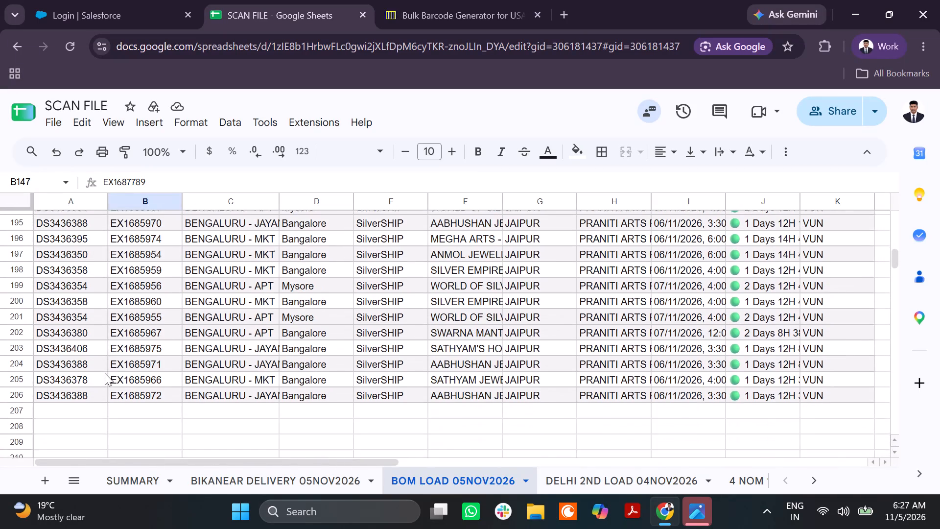
{"action": "scroll", "coordinate": [105, 373], "scroll_direction": "right", "scroll_amount": 1}
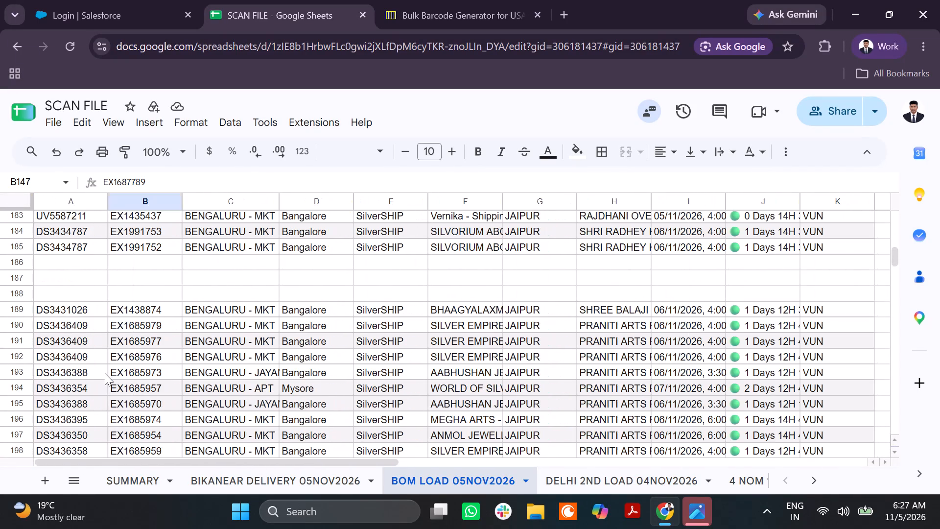
{"action": "scroll", "coordinate": [105, 373], "scroll_direction": "down", "scroll_amount": 6}
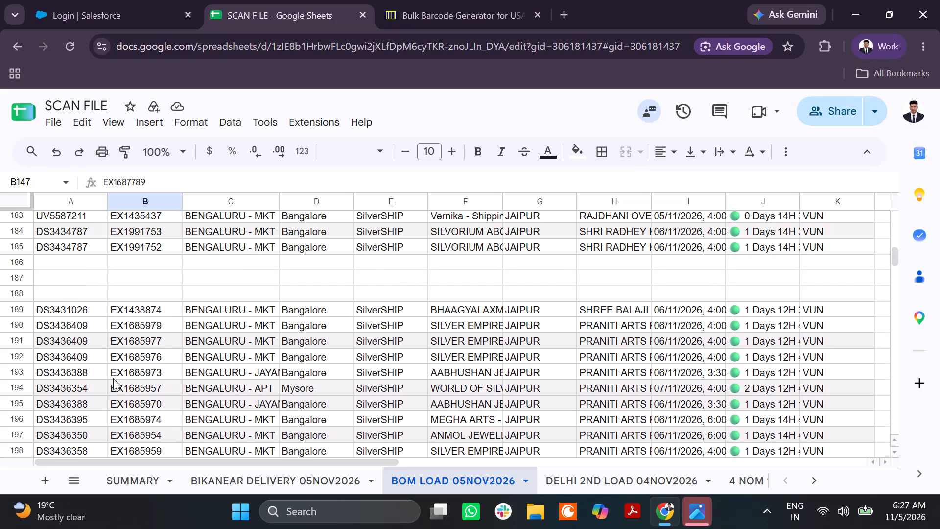
{"action": "scroll", "coordinate": [113, 378], "scroll_direction": "down", "scroll_amount": 4}
{"action": "scroll", "coordinate": [113, 378], "scroll_direction": "right", "scroll_amount": 1}
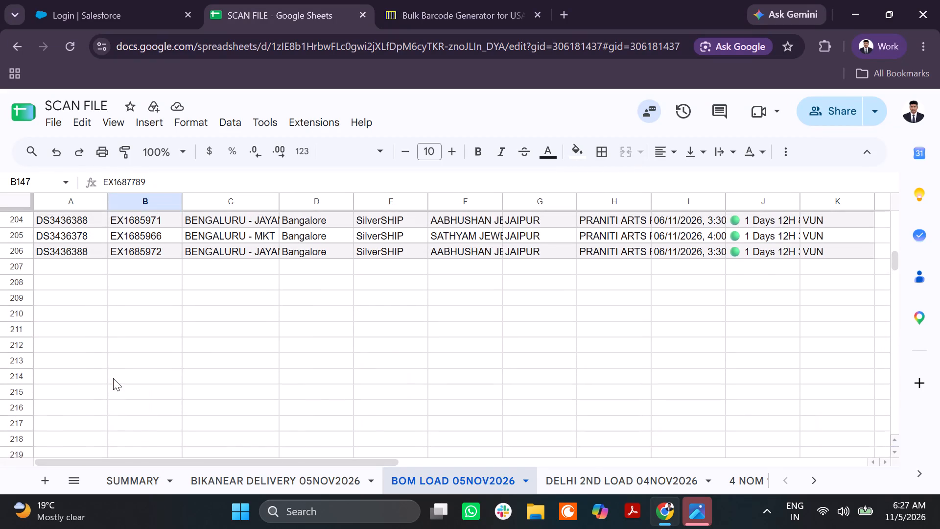
{"action": "scroll", "coordinate": [113, 378], "scroll_direction": "right", "scroll_amount": 1}
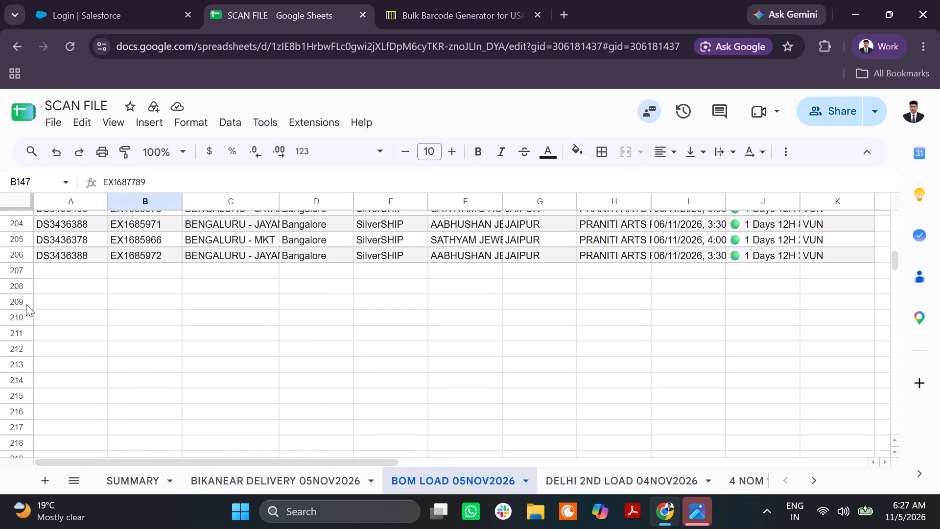
{"action": "left_click", "coordinate": [26, 304]}
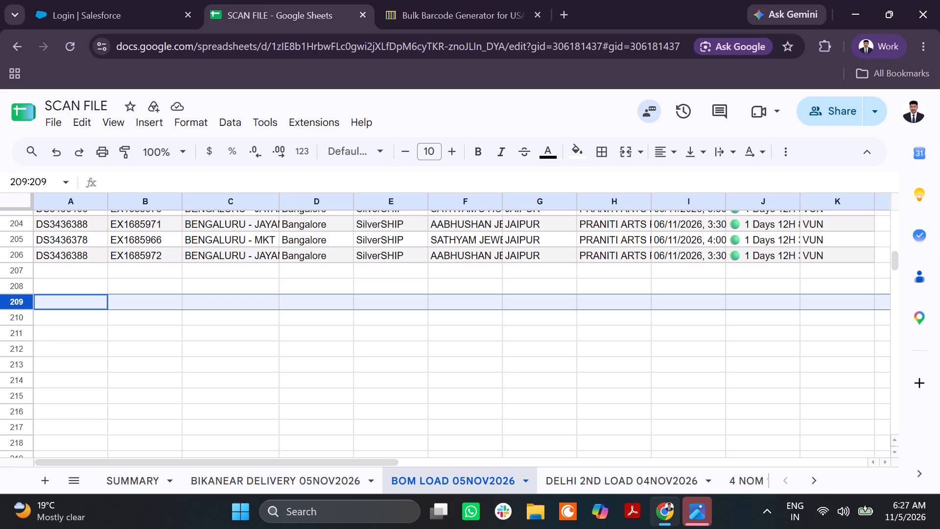
{"action": "key", "text": "ctrl+shift+Down"}
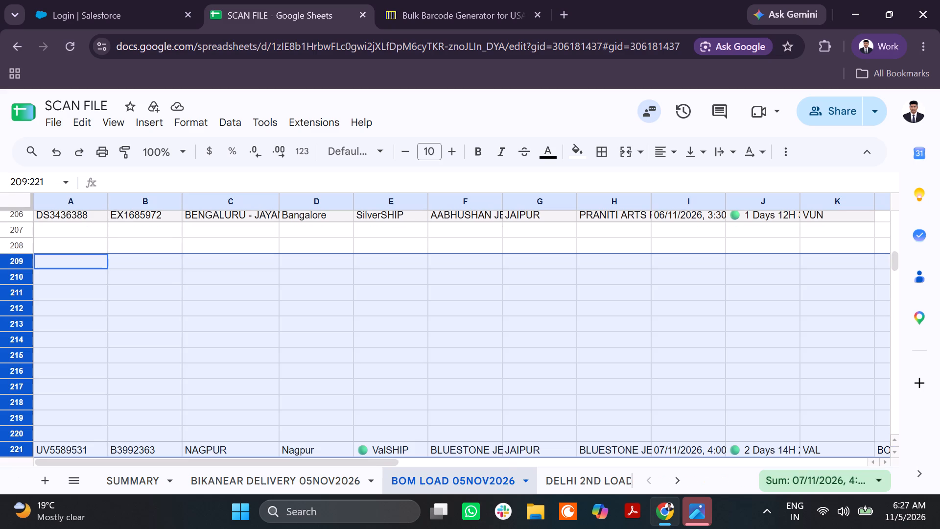
{"action": "key", "text": "shift+Up"}
{"action": "key", "text": "shift+Up"}
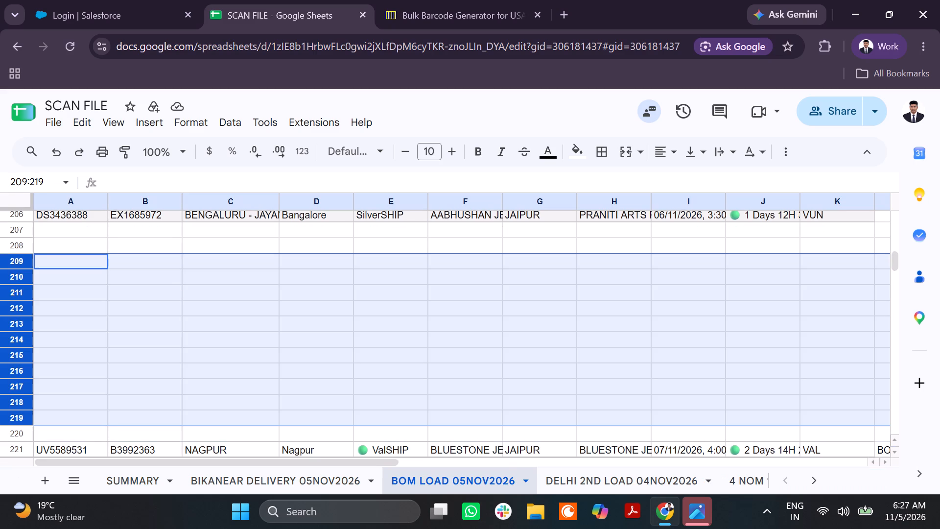
{"action": "right_click", "coordinate": [26, 304]}
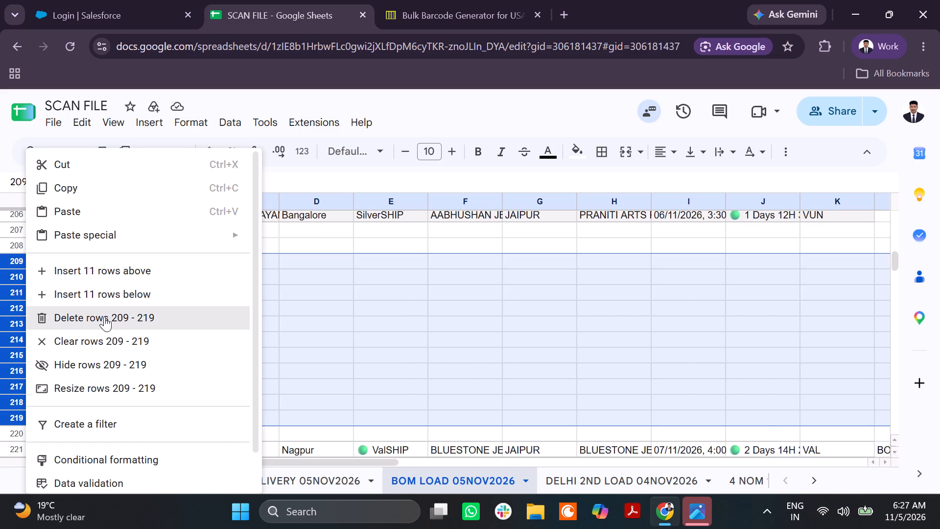
{"action": "left_click", "coordinate": [104, 316]}
{"action": "left_click", "coordinate": [175, 304]}
Delete blank rows 208 and 207 between the Bengaluru shipments and the block starting with Nagpur.
{"action": "scroll", "coordinate": [175, 304], "scroll_direction": "up", "scroll_amount": 2}
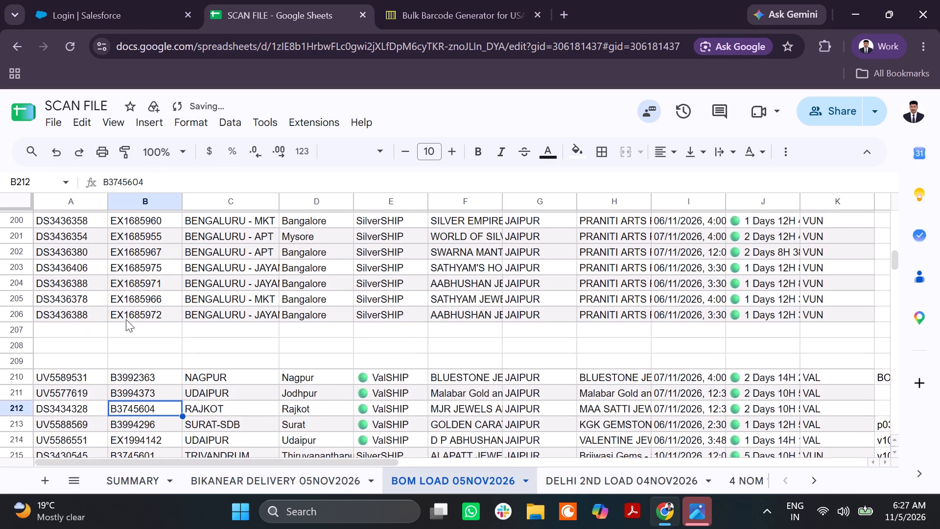
{"action": "left_click", "coordinate": [30, 343]}
{"action": "left_click", "coordinate": [24, 351]}
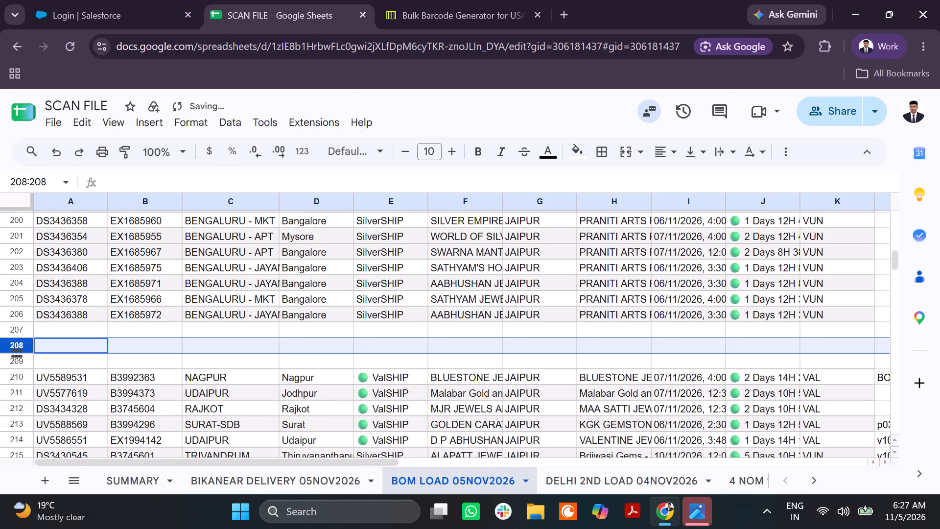
{"action": "right_click", "coordinate": [24, 351]}
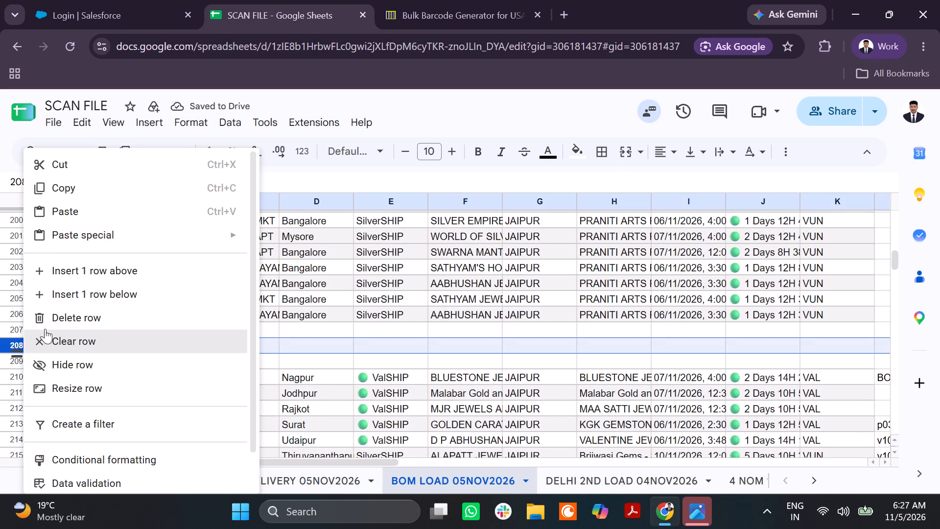
{"action": "left_click", "coordinate": [59, 322]}
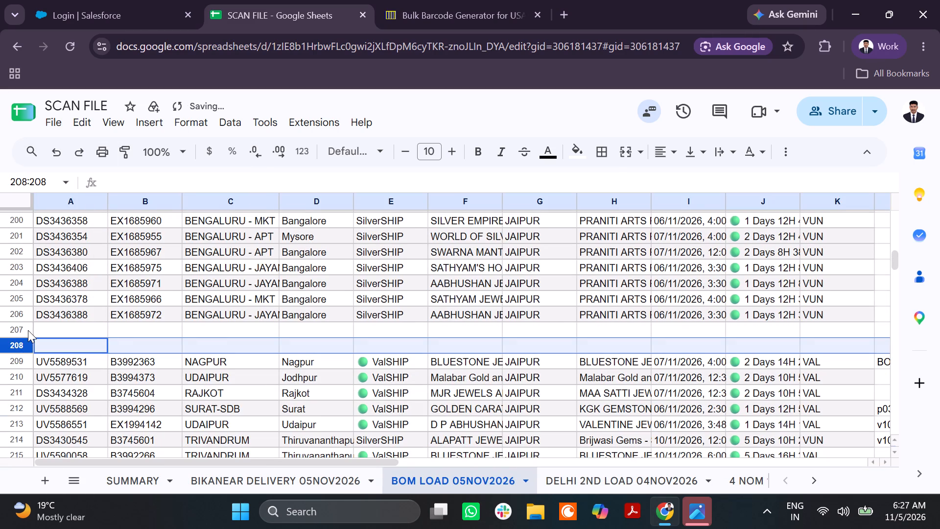
{"action": "left_click", "coordinate": [28, 330]}
{"action": "right_click", "coordinate": [28, 330]}
{"action": "left_click", "coordinate": [61, 316]}
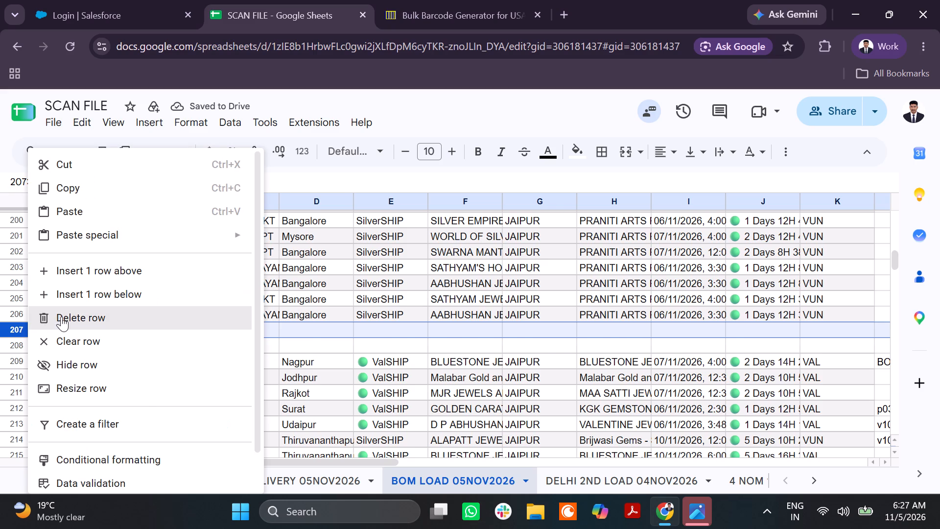
{"action": "left_click", "coordinate": [212, 309]}
Delete blank rows 218 to 220 between the Rajkot shipment and the block starting with Surat.
{"action": "scroll", "coordinate": [212, 309], "scroll_direction": "down", "scroll_amount": 3}
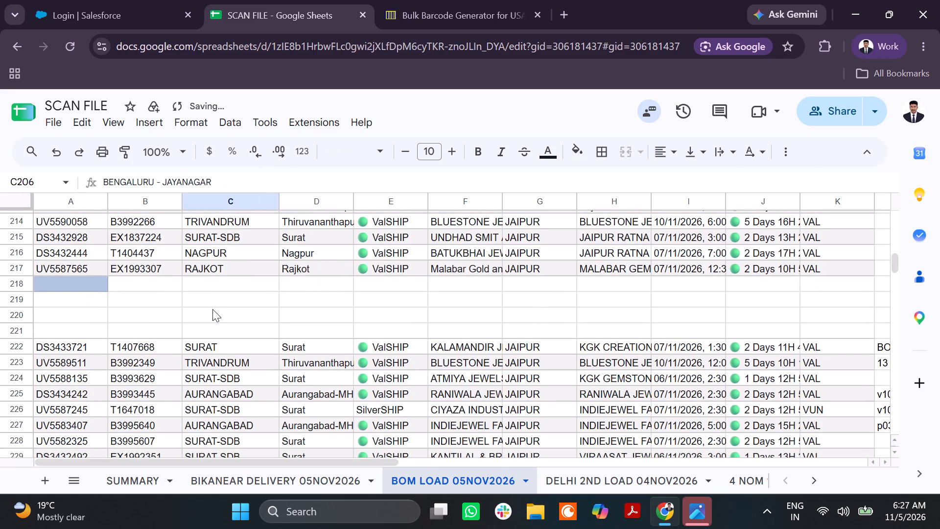
{"action": "left_click", "coordinate": [15, 290]}
{"action": "left_click", "coordinate": [23, 284]}
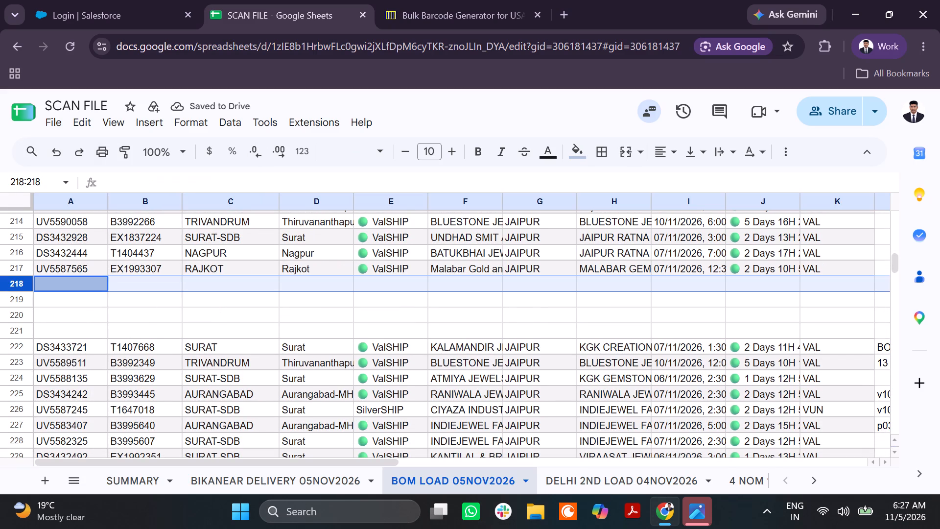
{"action": "key", "text": "shift+Down"}
{"action": "key", "text": "shift+Down"}
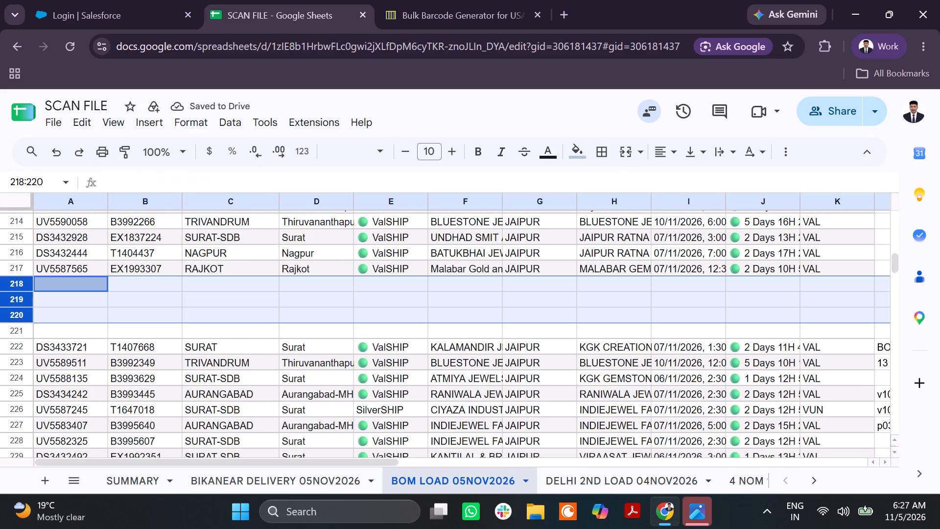
{"action": "right_click", "coordinate": [24, 291]}
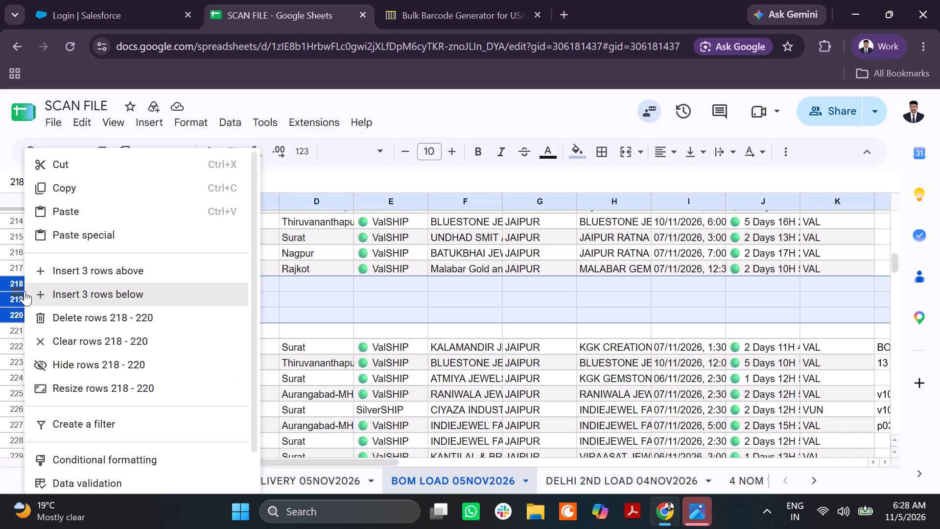
{"action": "left_click", "coordinate": [74, 307]}
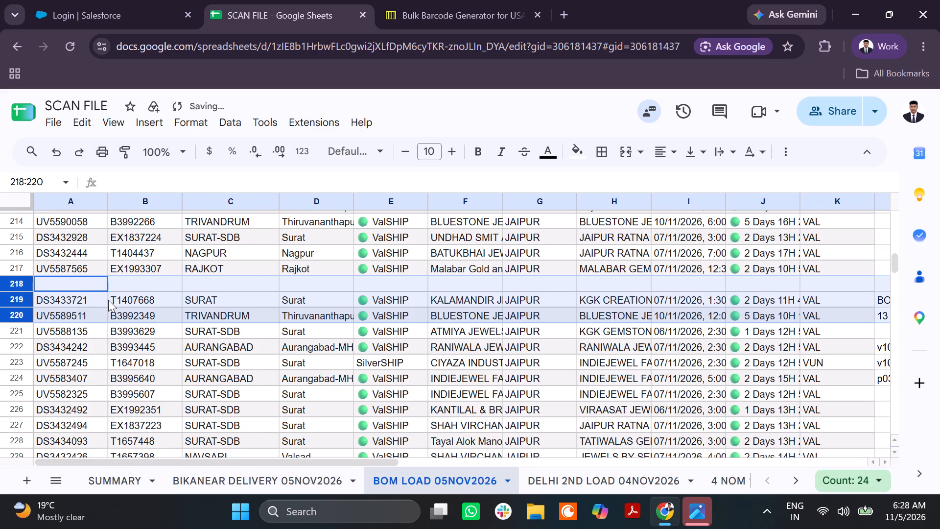
{"action": "left_click", "coordinate": [108, 300]}
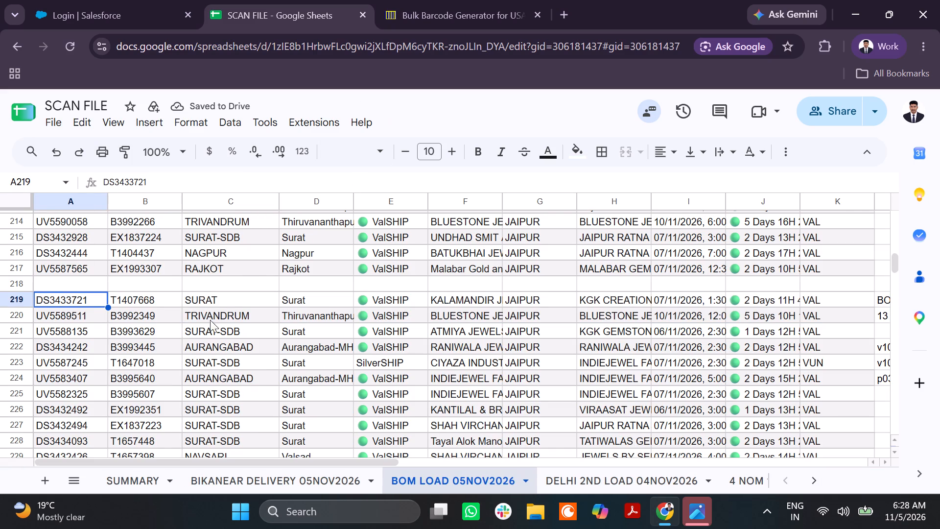
Switch to the BIKANEAR DELIVERY 05NOV2026 sheet and view its print settings.
{"action": "left_click", "coordinate": [332, 482]}
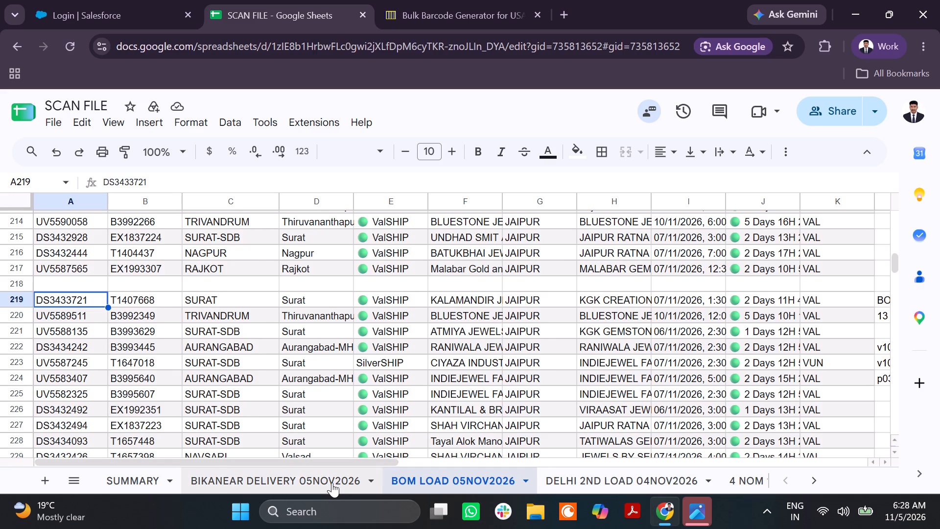
{"action": "left_click", "coordinate": [564, 334]}
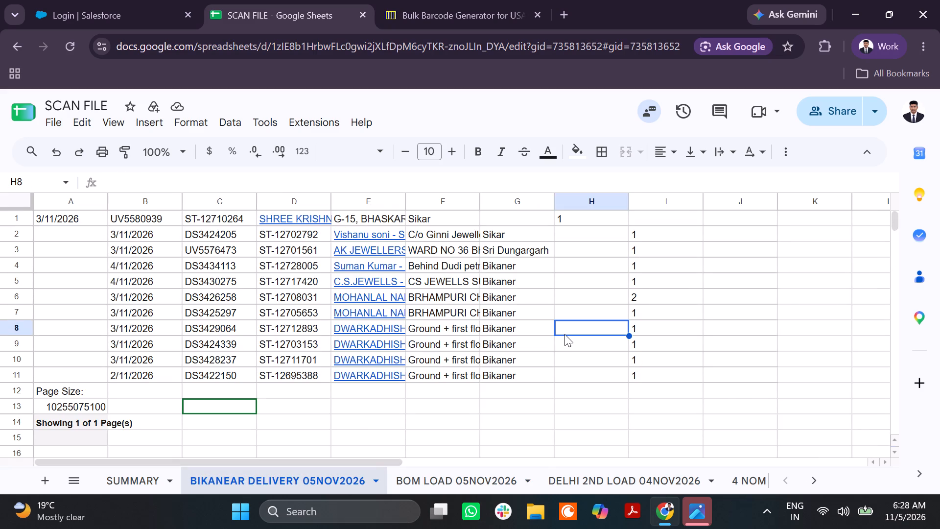
{"action": "key", "text": "ctrl+p"}
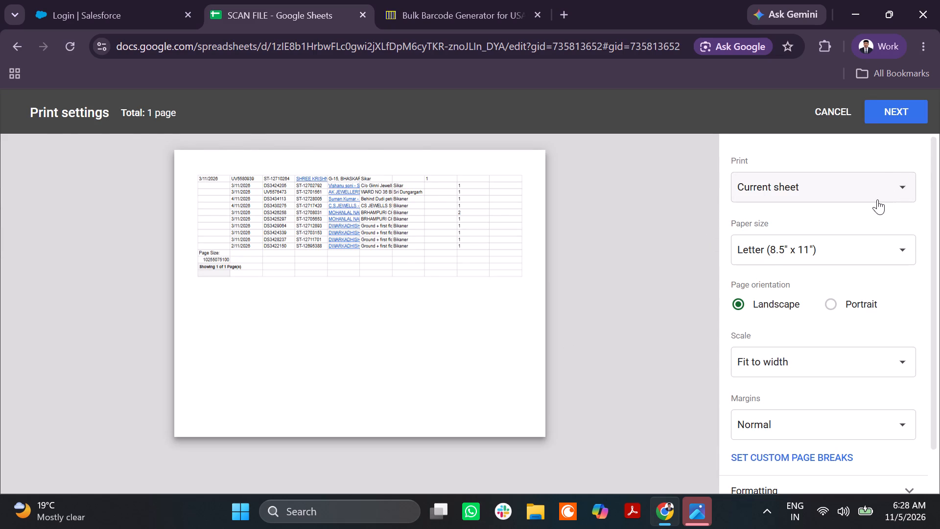
{"action": "key", "text": "Escape"}
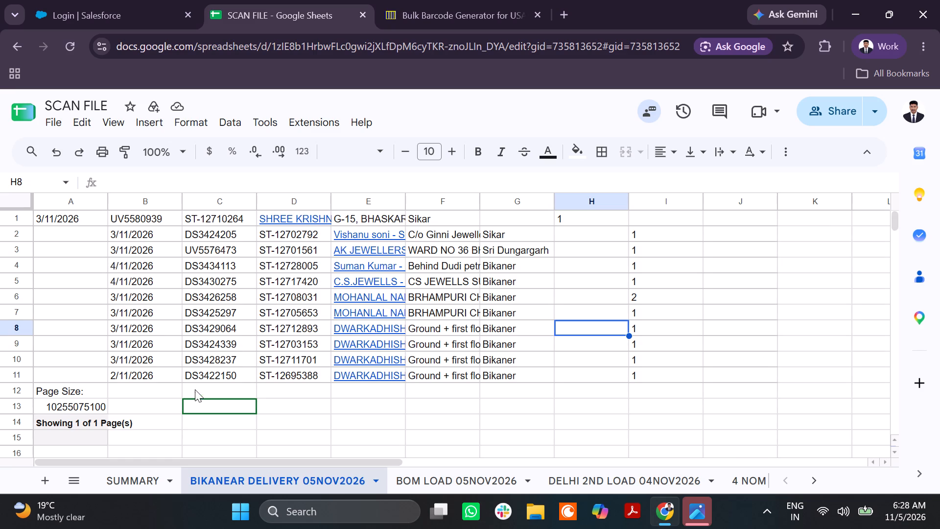
Enter "vish" in cell H8.
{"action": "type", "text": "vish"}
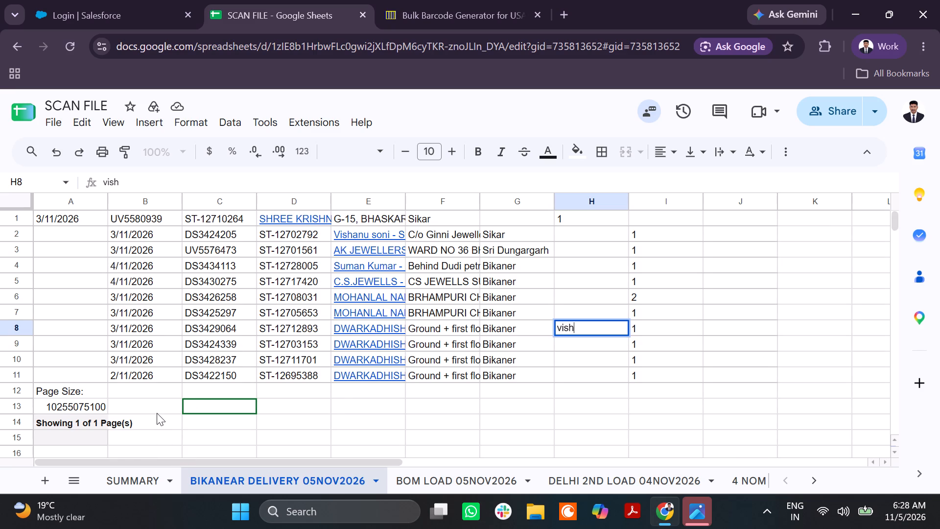
{"action": "left_click", "coordinate": [157, 413]}
Enter the person's full name in capital letters in cell C13, below the delivery list.
{"action": "left_click", "coordinate": [201, 407]}
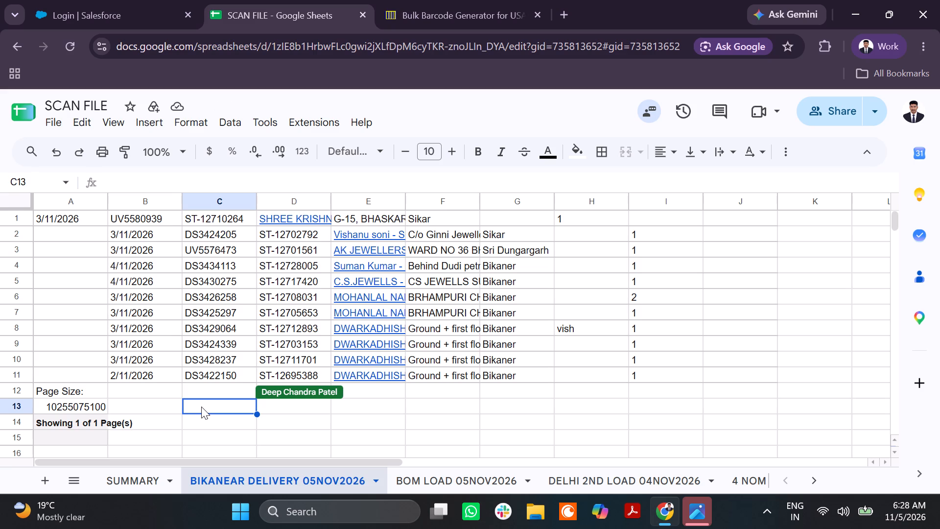
{"action": "key", "text": "Left"}
{"action": "key", "text": "Right"}
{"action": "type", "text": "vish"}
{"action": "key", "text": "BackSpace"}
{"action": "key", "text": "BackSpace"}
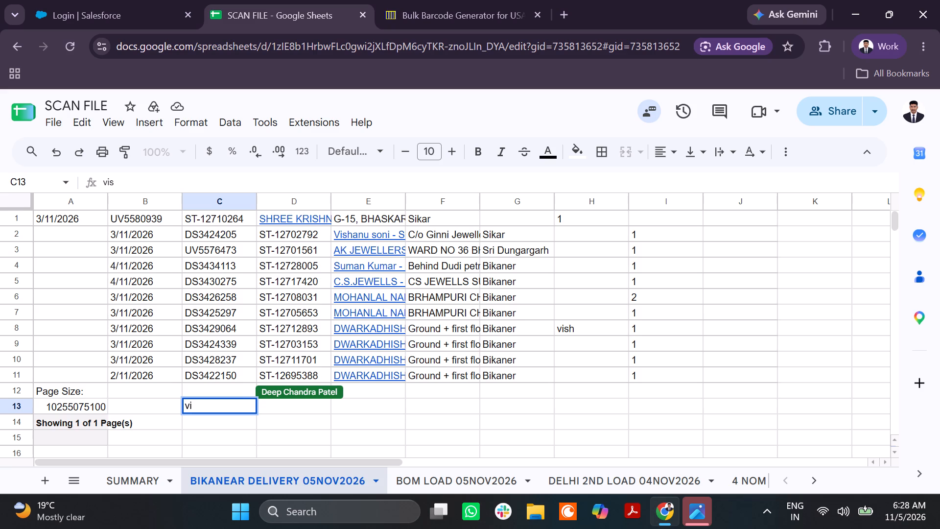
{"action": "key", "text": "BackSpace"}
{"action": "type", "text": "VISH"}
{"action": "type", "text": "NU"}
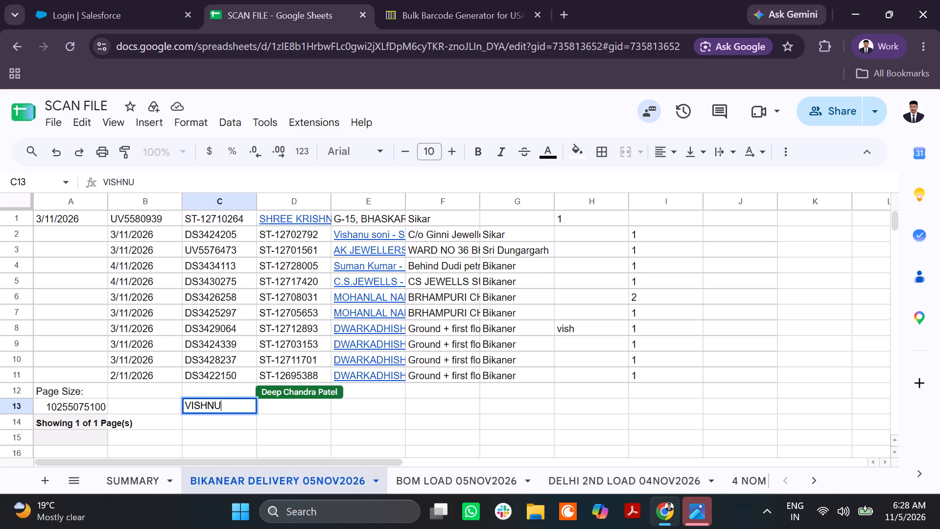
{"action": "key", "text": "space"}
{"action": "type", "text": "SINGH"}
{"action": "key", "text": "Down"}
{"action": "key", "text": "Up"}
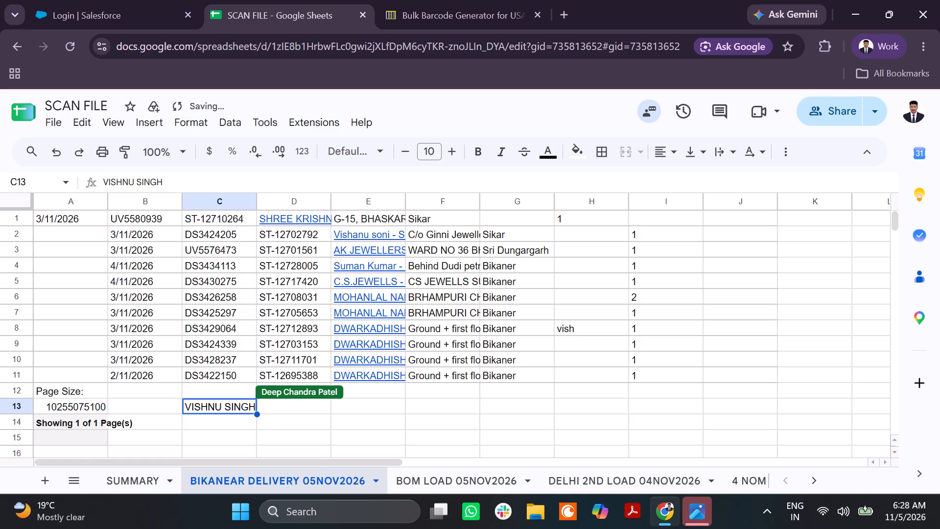
Print one copy of the current sheet with the existing print settings.
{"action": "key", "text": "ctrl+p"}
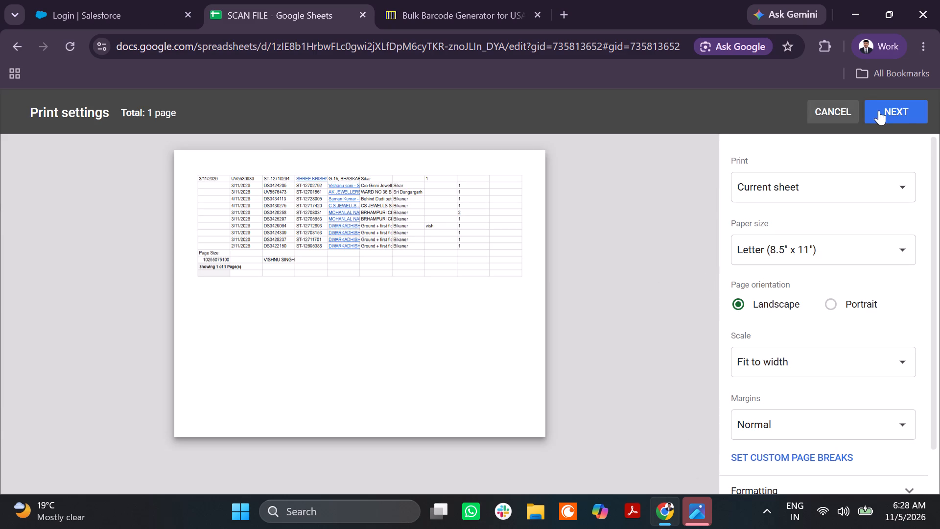
{"action": "left_click", "coordinate": [903, 109]}
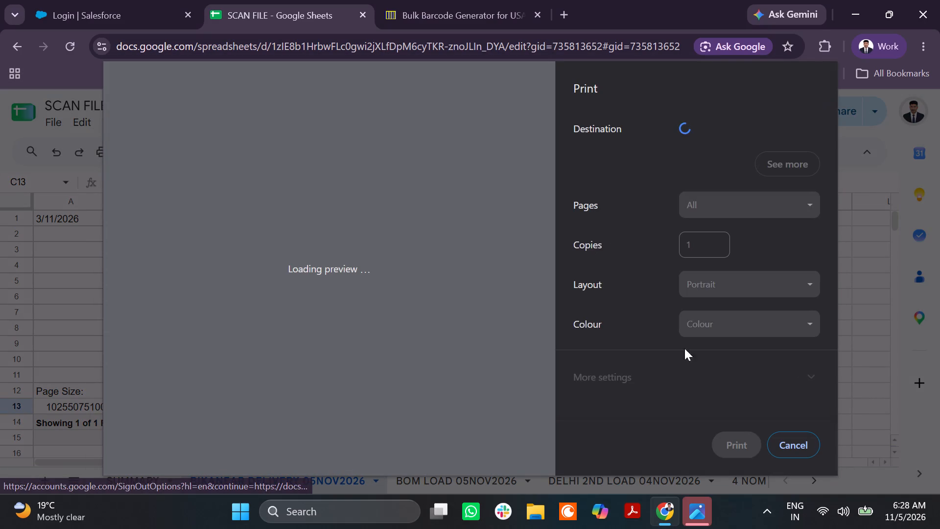
{"action": "left_click", "coordinate": [730, 435]}
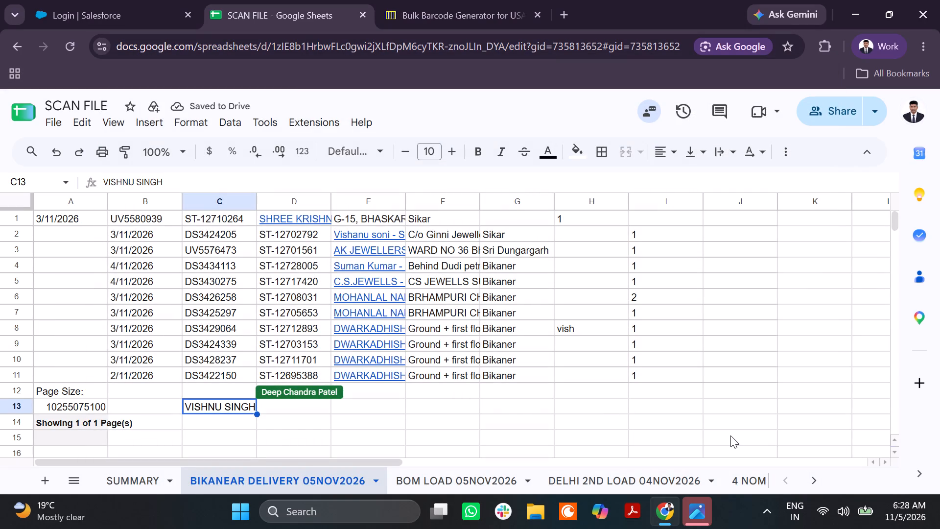
Clear the "vish" entry from cell H8 of the Bikaner delivery sheet.
{"action": "left_click", "coordinate": [596, 424]}
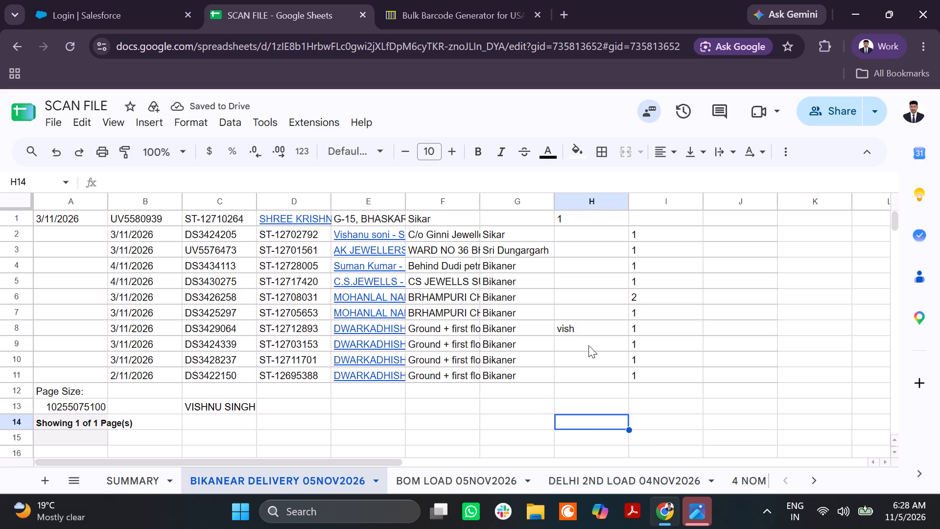
{"action": "left_click", "coordinate": [582, 320]}
{"action": "left_click", "coordinate": [583, 328]}
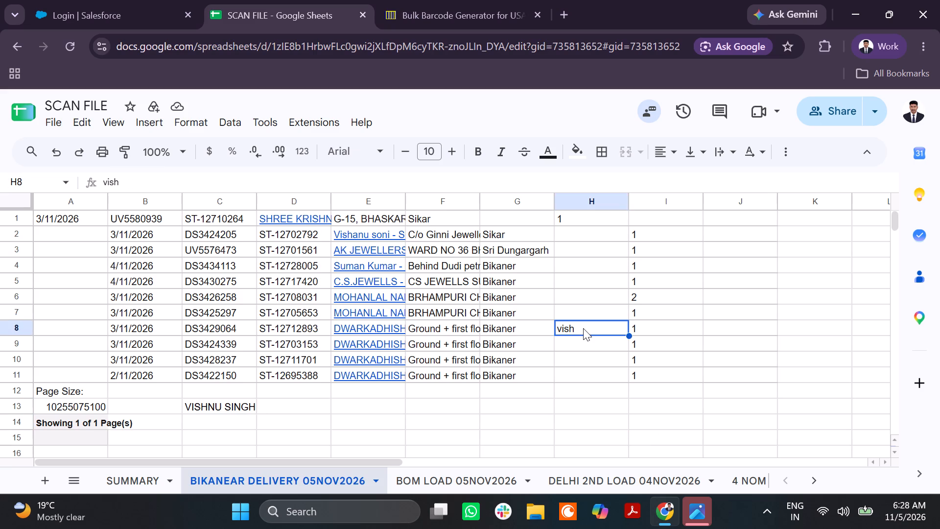
{"action": "key", "text": "Delete"}
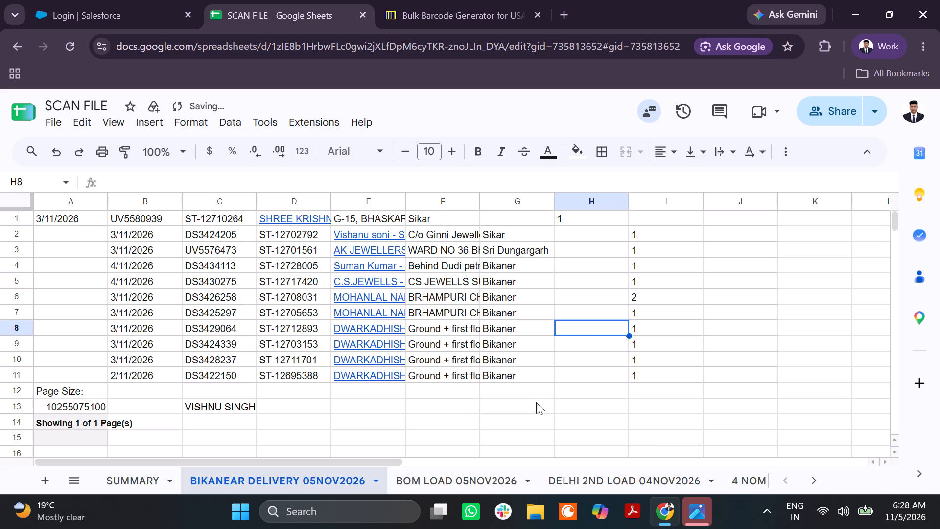
Preview the printout of the current sheet with the existing print settings and close it without printing.
{"action": "left_click", "coordinate": [513, 407]}
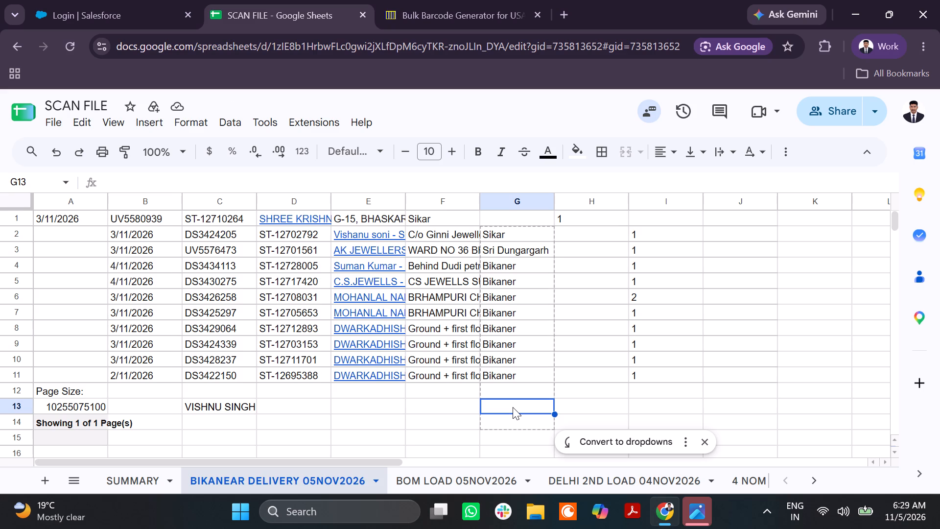
{"action": "key", "text": "ctrl+p"}
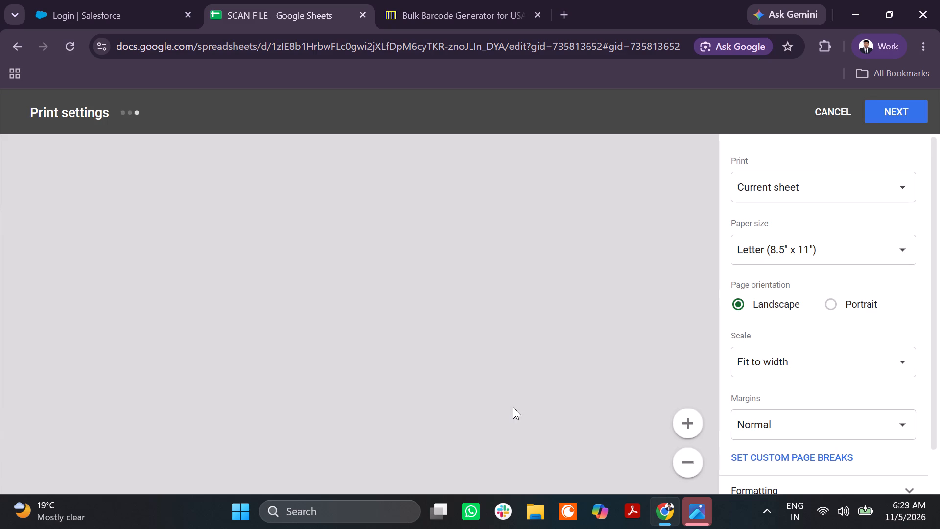
{"action": "left_click", "coordinate": [901, 109]}
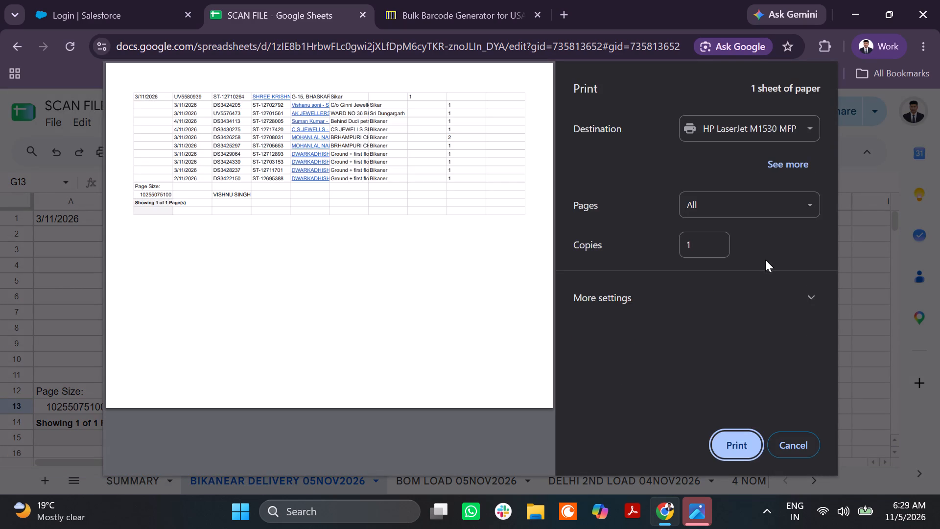
{"action": "key", "text": "Escape"}
{"action": "left_click", "coordinate": [708, 263]}
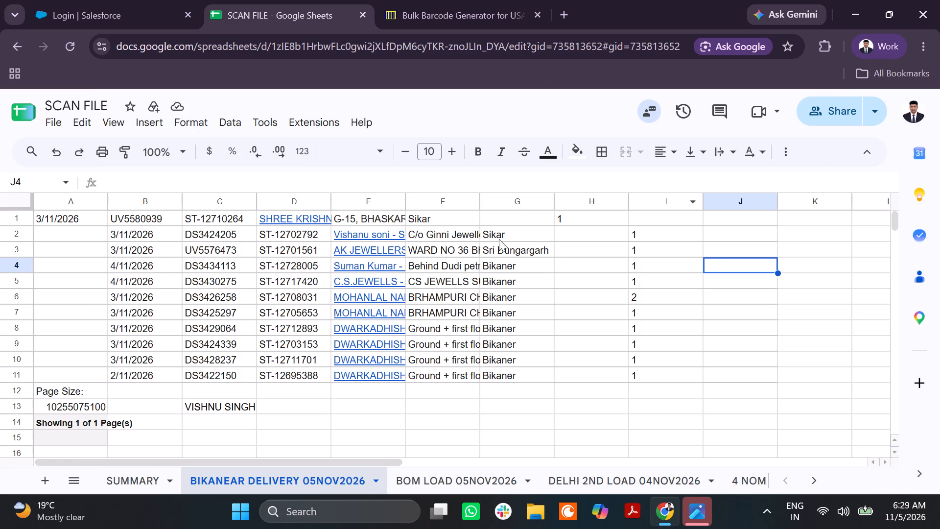
In the BOM LOAD 05NOV2026 sheet, delete surplus blank row 287 between the two PUNE groups.
{"action": "left_click", "coordinate": [465, 481]}
{"action": "double_click", "coordinate": [491, 395]}
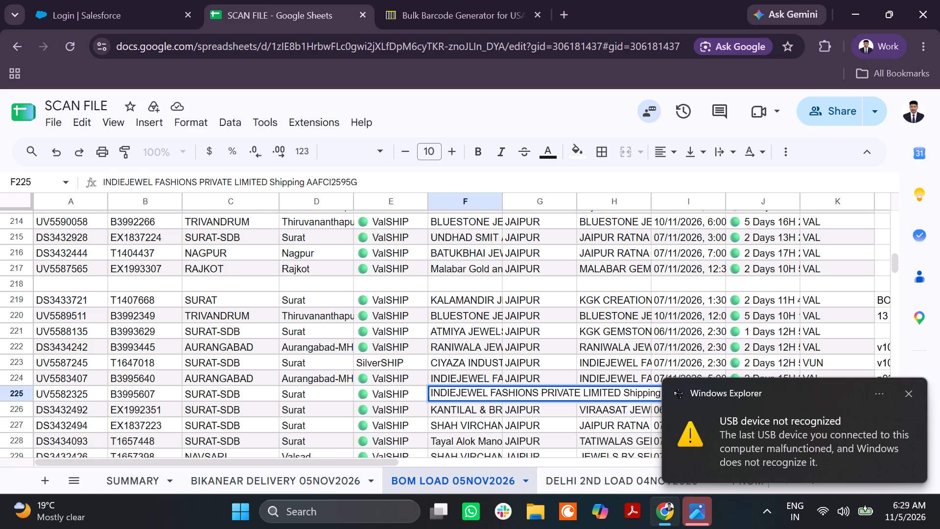
{"action": "left_click", "coordinate": [413, 360]}
{"action": "scroll", "coordinate": [413, 360], "scroll_direction": "up", "scroll_amount": 2}
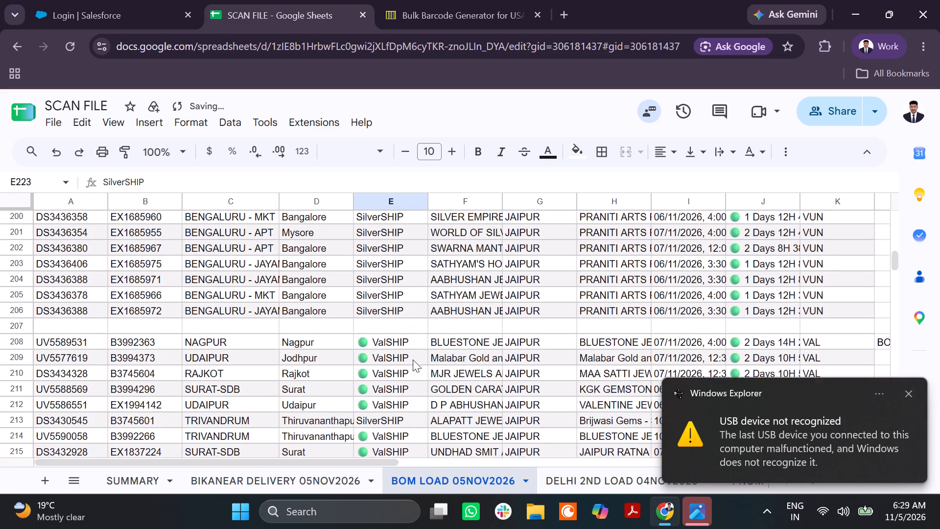
{"action": "scroll", "coordinate": [413, 360], "scroll_direction": "up", "scroll_amount": 1}
{"action": "left_click", "coordinate": [112, 360]}
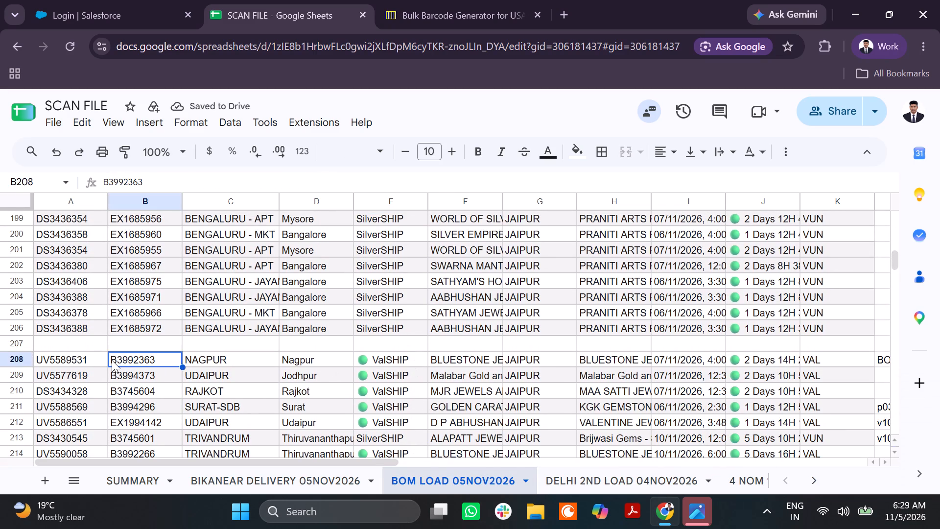
{"action": "scroll", "coordinate": [112, 360], "scroll_direction": "down", "scroll_amount": 8}
{"action": "scroll", "coordinate": [112, 360], "scroll_direction": "up", "scroll_amount": 1}
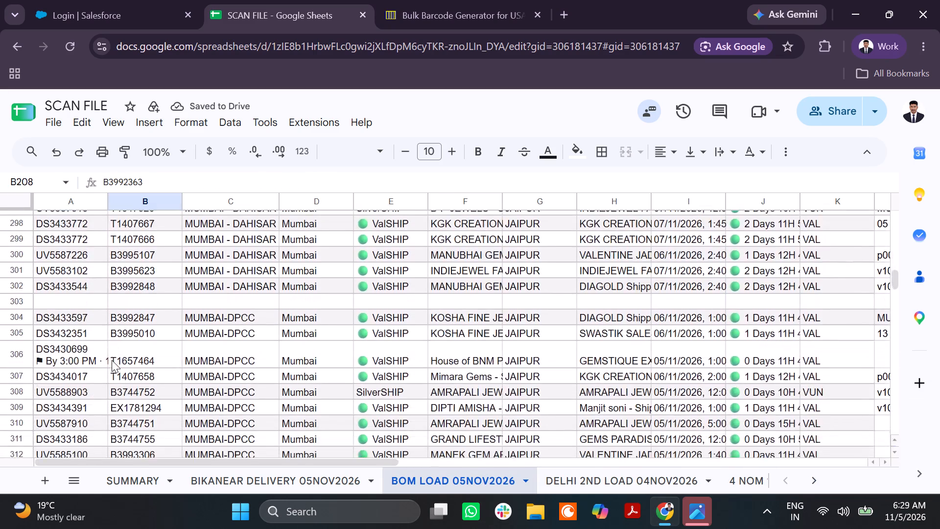
{"action": "scroll", "coordinate": [112, 360], "scroll_direction": "up", "scroll_amount": 5}
{"action": "scroll", "coordinate": [112, 360], "scroll_direction": "left", "scroll_amount": 1}
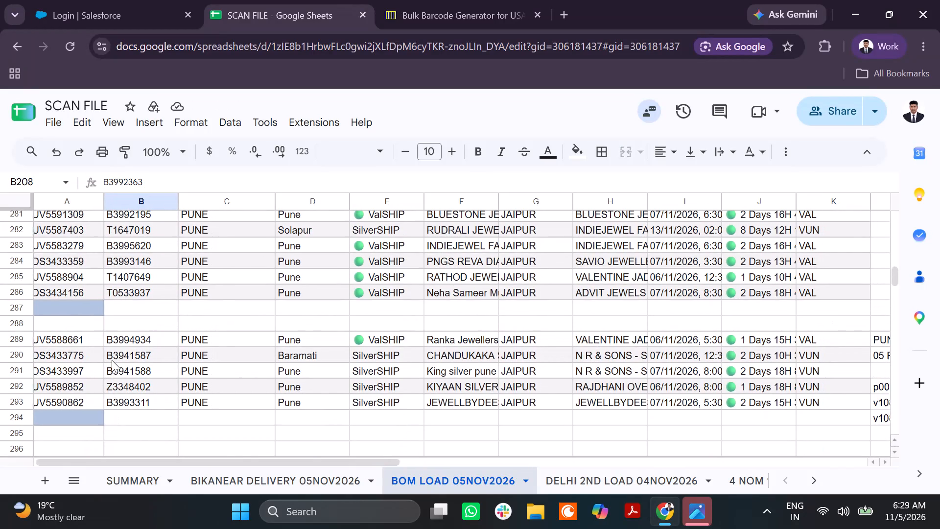
{"action": "scroll", "coordinate": [112, 360], "scroll_direction": "left", "scroll_amount": 1}
{"action": "scroll", "coordinate": [112, 360], "scroll_direction": "right", "scroll_amount": 3}
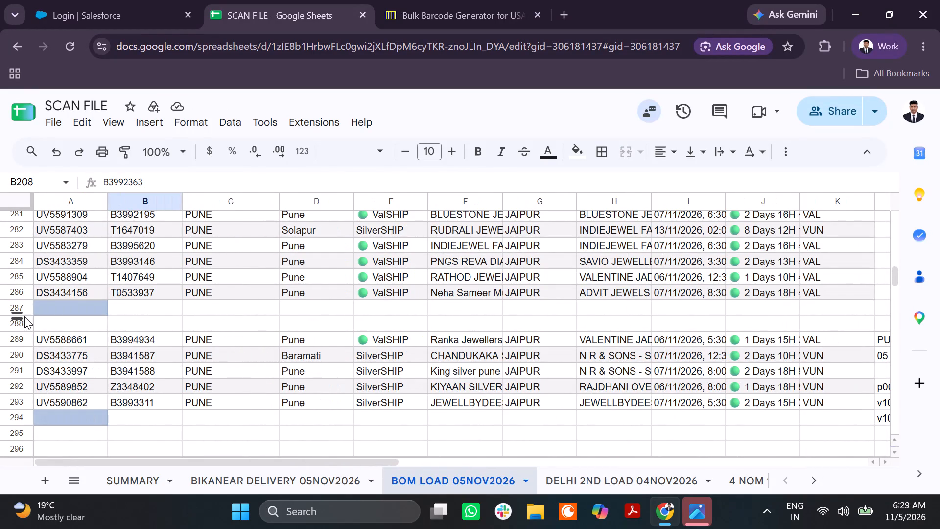
{"action": "left_click", "coordinate": [27, 308]}
{"action": "right_click", "coordinate": [27, 308]}
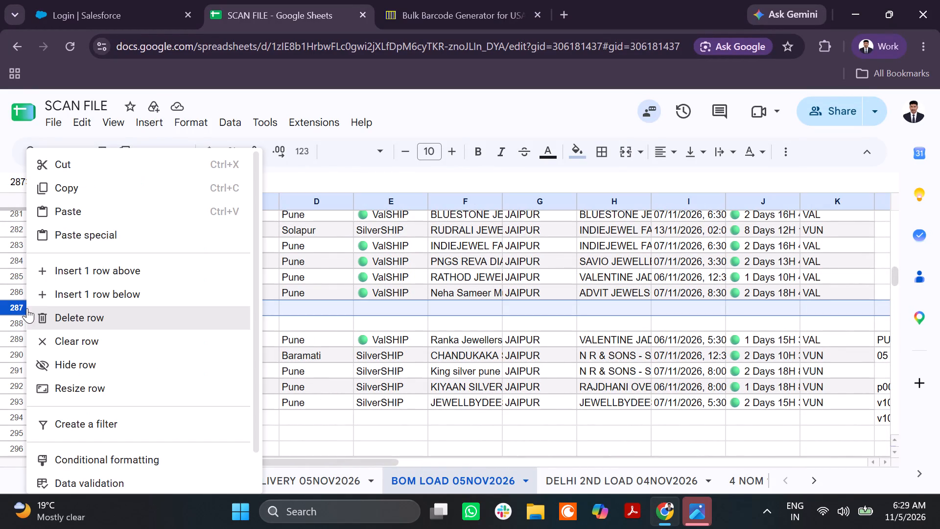
{"action": "left_click", "coordinate": [69, 316]}
Delete surplus blank row 295 directly above the MUMBAI - DAHISAR group.
{"action": "scroll", "coordinate": [166, 310], "scroll_direction": "down", "scroll_amount": 1}
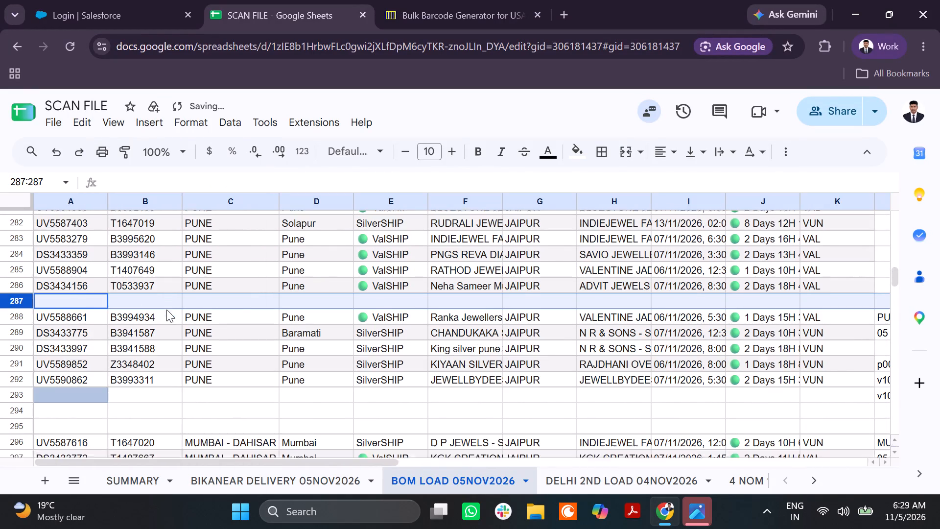
{"action": "scroll", "coordinate": [166, 310], "scroll_direction": "down", "scroll_amount": 1}
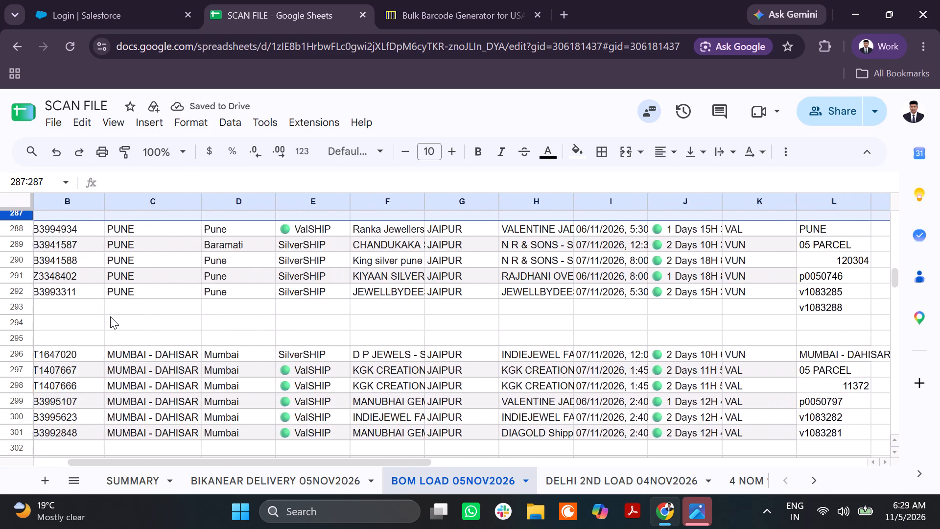
{"action": "left_click", "coordinate": [25, 337]}
{"action": "right_click", "coordinate": [25, 337]}
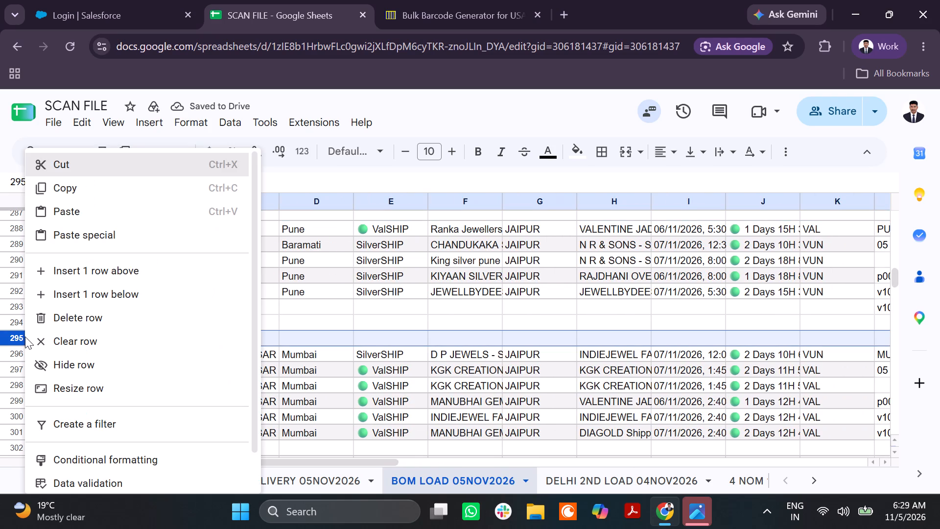
{"action": "left_click", "coordinate": [85, 316]}
{"action": "left_click", "coordinate": [194, 308]}
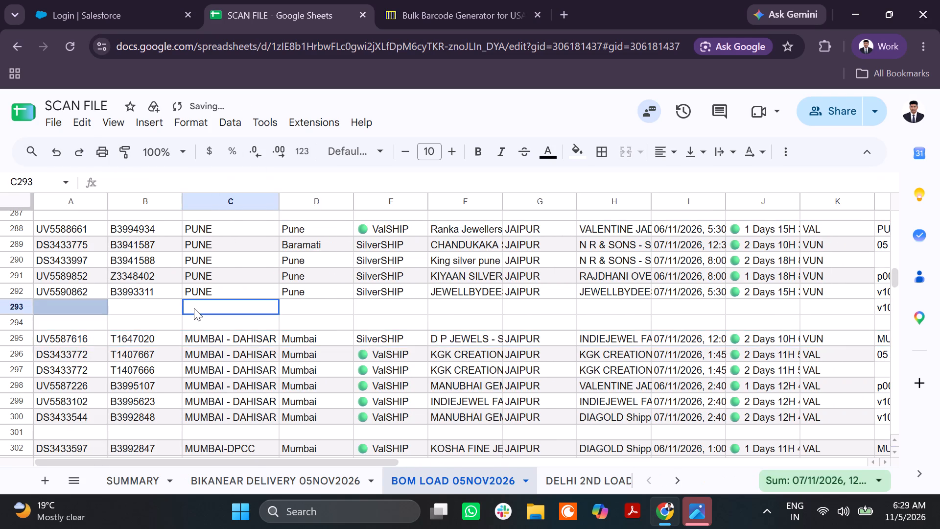
Examine the MUMBAI-DPCC, MUMBAI-ZB and MUMBAI-BDB groups down to MUMBAI-SCP for surplus blank rows.
{"action": "scroll", "coordinate": [194, 308], "scroll_direction": "down", "scroll_amount": 3}
{"action": "scroll", "coordinate": [194, 308], "scroll_direction": "left", "scroll_amount": 1}
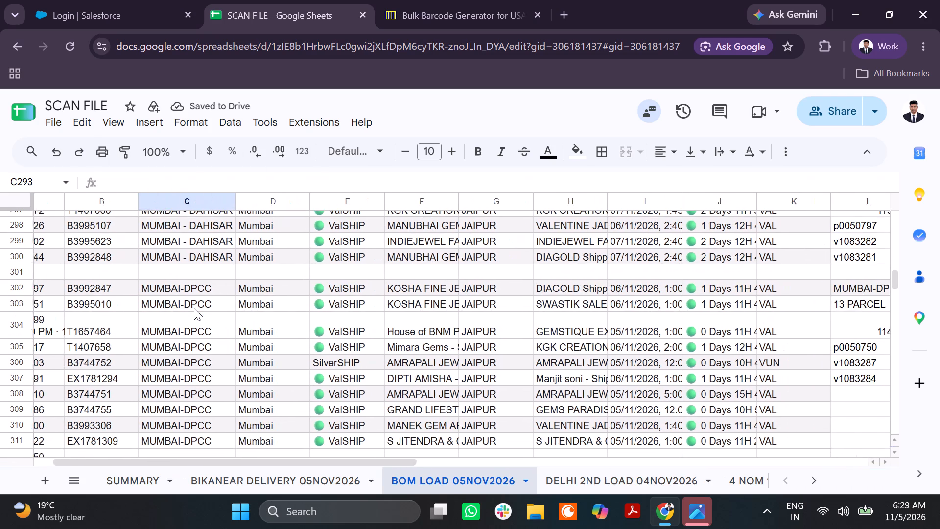
{"action": "scroll", "coordinate": [194, 308], "scroll_direction": "left", "scroll_amount": 1}
{"action": "scroll", "coordinate": [194, 308], "scroll_direction": "down", "scroll_amount": 5}
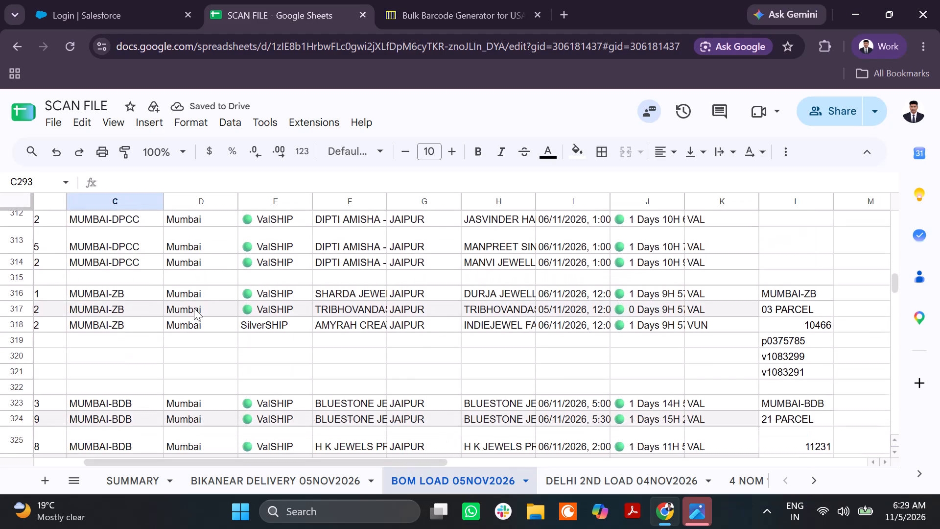
{"action": "scroll", "coordinate": [194, 308], "scroll_direction": "down", "scroll_amount": 5}
{"action": "scroll", "coordinate": [194, 308], "scroll_direction": "right", "scroll_amount": 1}
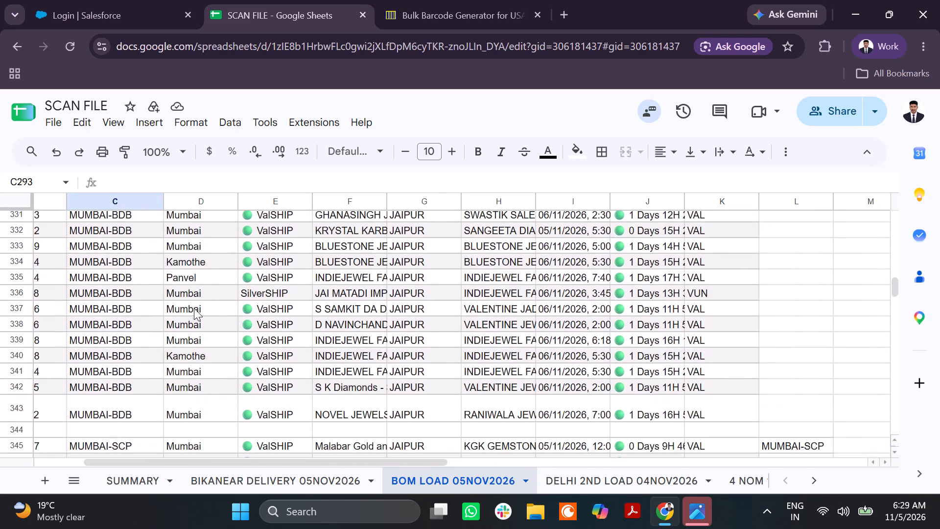
{"action": "scroll", "coordinate": [194, 308], "scroll_direction": "right", "scroll_amount": 2}
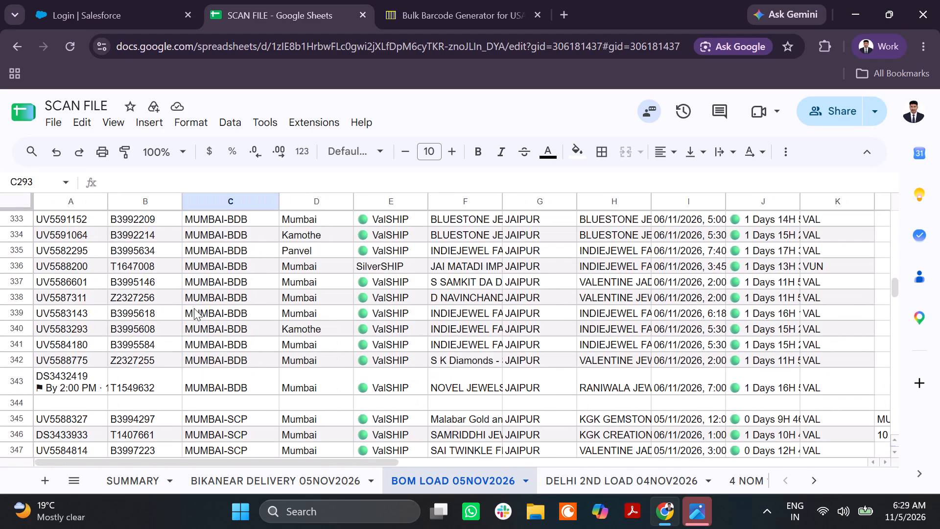
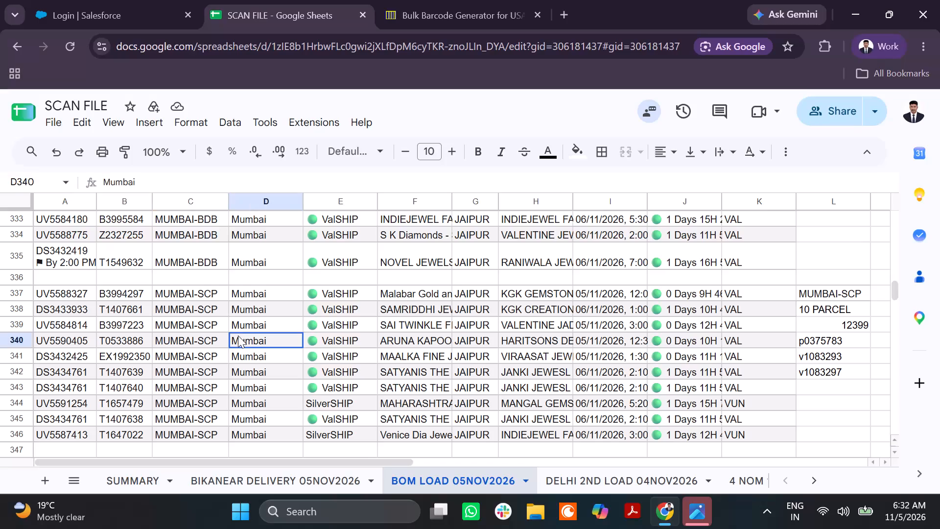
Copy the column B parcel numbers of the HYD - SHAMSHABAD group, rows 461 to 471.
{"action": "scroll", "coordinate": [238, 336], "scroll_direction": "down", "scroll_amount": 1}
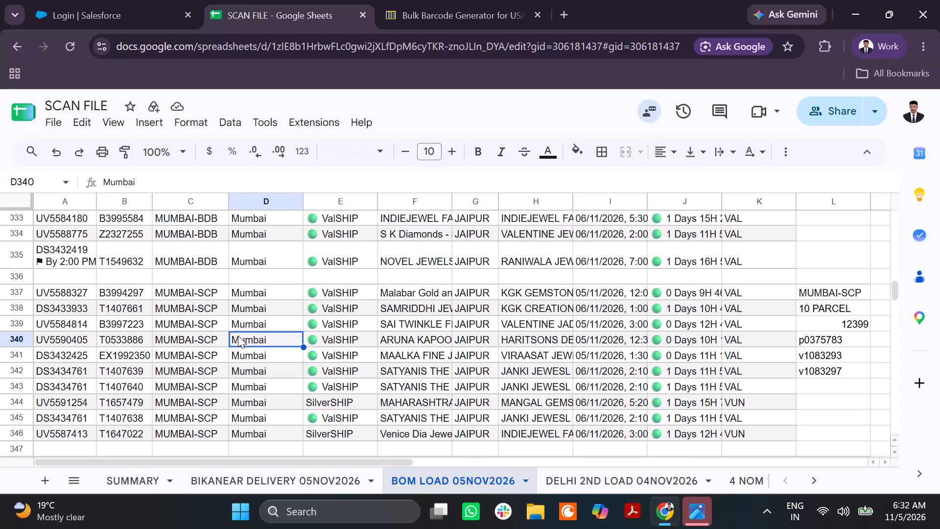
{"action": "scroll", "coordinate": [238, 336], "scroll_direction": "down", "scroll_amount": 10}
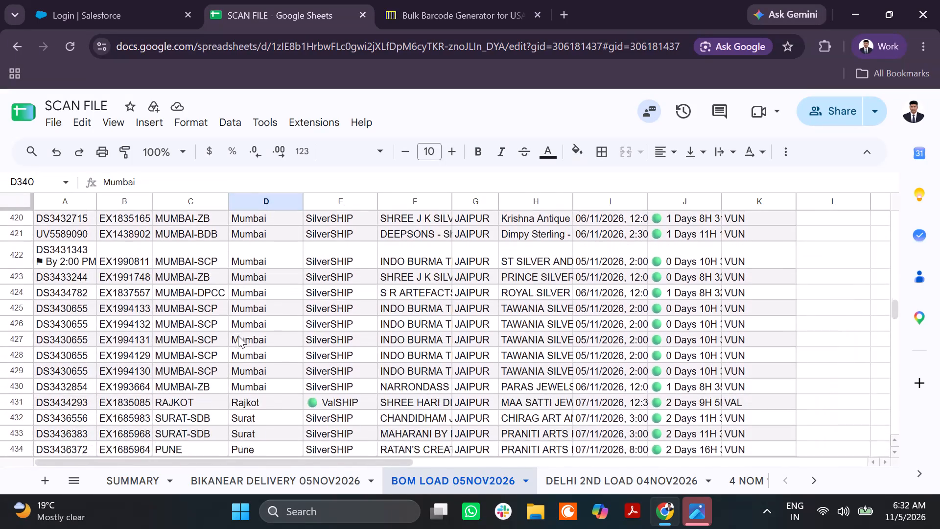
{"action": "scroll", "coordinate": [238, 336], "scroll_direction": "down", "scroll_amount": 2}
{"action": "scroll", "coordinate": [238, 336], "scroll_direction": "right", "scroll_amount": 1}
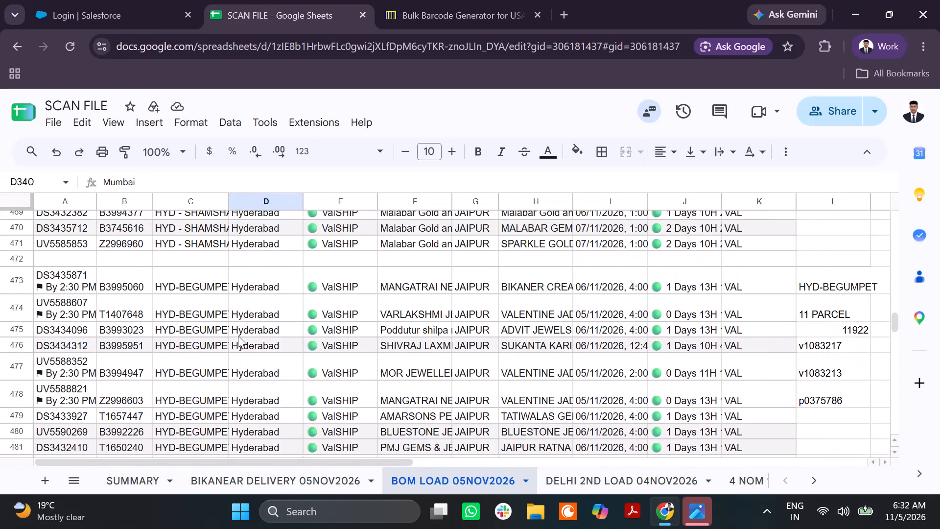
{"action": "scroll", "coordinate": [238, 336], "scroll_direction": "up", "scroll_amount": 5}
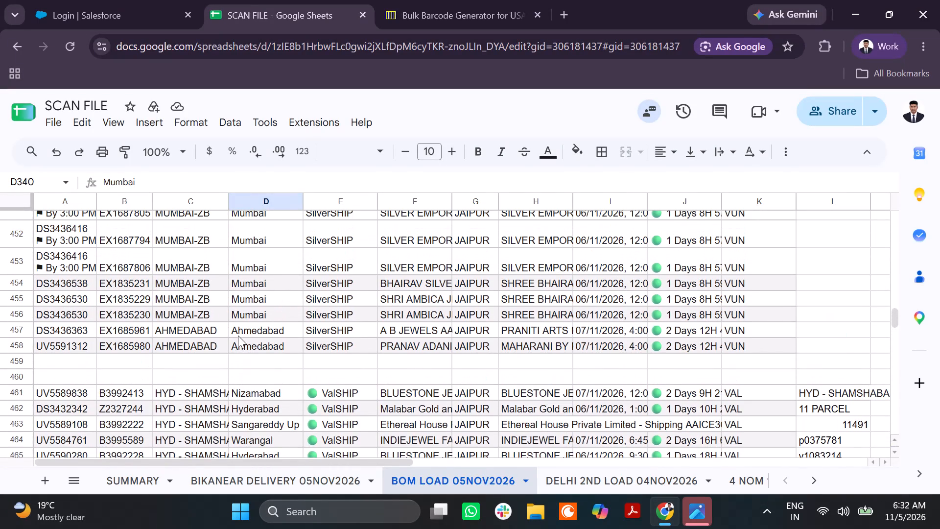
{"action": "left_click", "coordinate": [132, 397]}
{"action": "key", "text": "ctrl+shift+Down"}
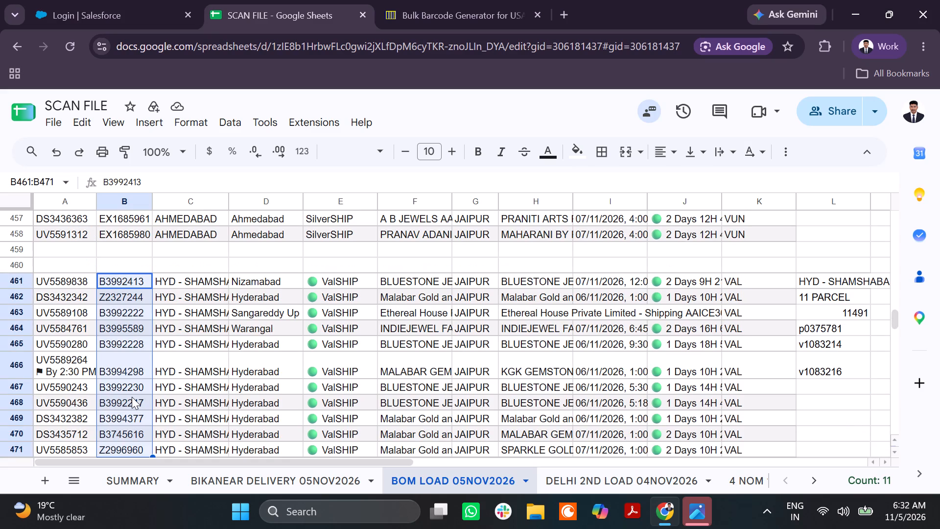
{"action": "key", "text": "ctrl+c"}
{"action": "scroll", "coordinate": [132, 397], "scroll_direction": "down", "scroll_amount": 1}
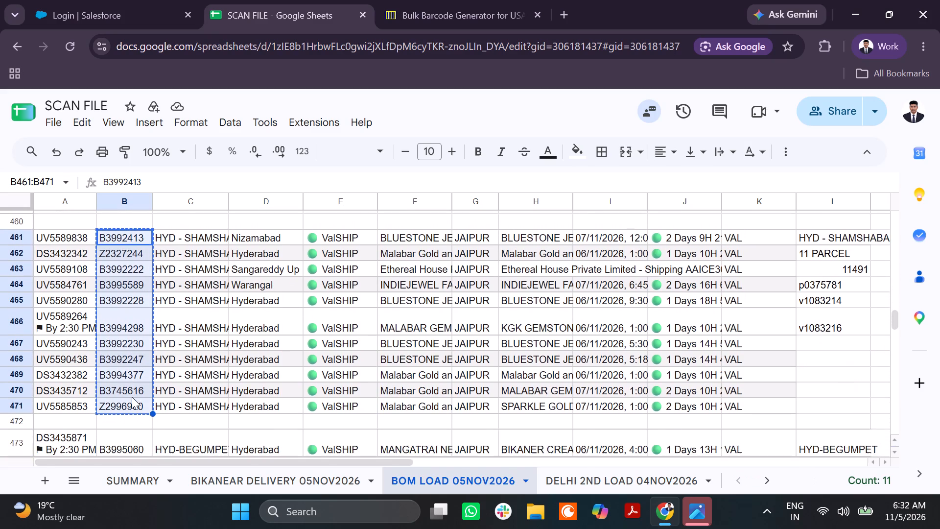
Delete surplus blank row 459 between the AHMEDABAD rows and the HYD - SHAMSHABAD group.
{"action": "scroll", "coordinate": [132, 397], "scroll_direction": "right", "scroll_amount": 1}
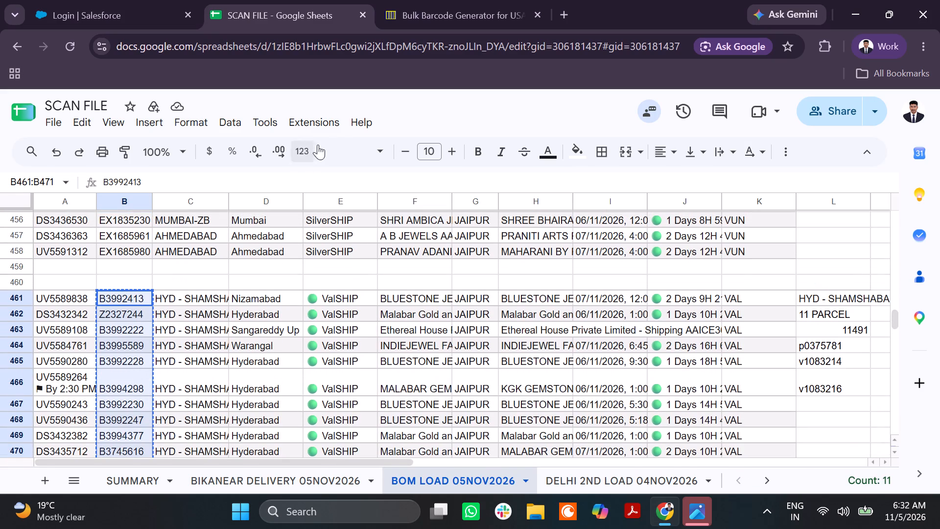
{"action": "left_click", "coordinate": [23, 268]}
{"action": "right_click", "coordinate": [23, 268]}
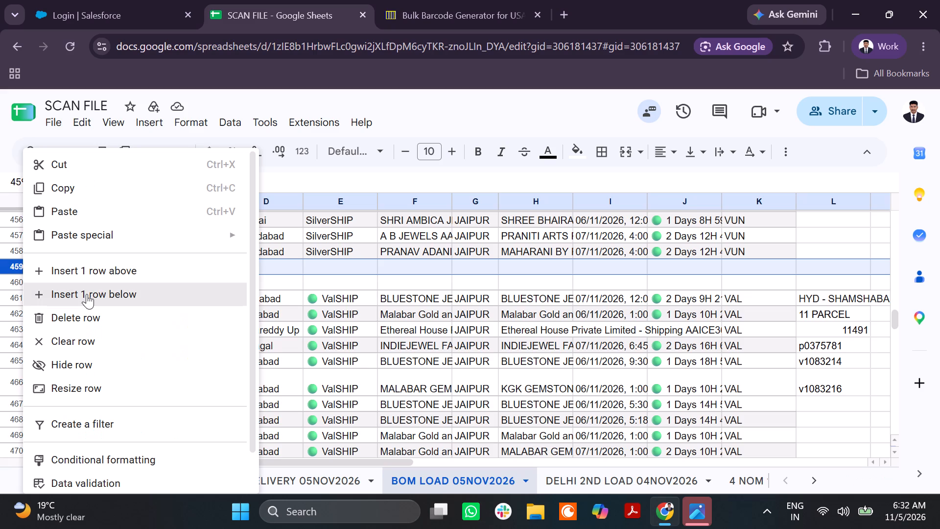
{"action": "left_click", "coordinate": [88, 312]}
Copy the HYD - SHAMSHABAD parcel numbers in B460:B470 into the online Bulk Barcode Generator and generate their Code128 barcodes.
{"action": "left_click", "coordinate": [116, 285]}
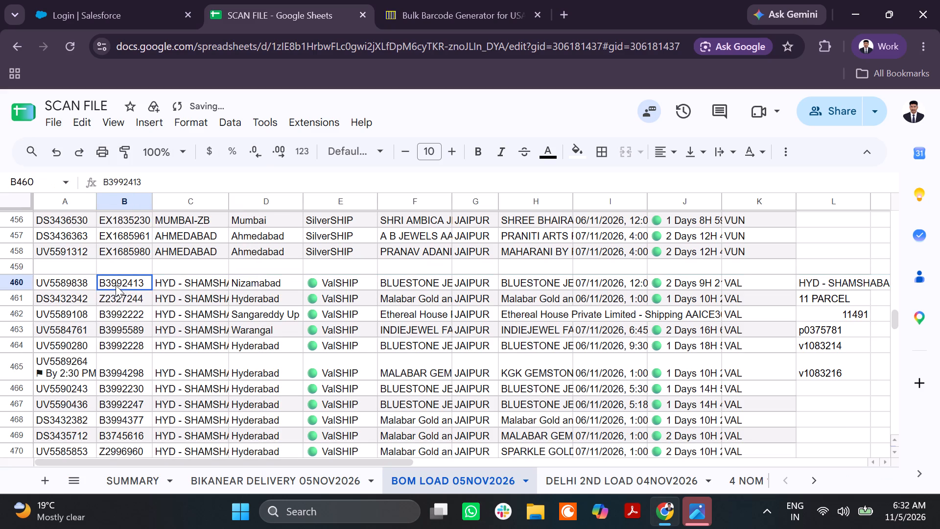
{"action": "key", "text": "ctrl+shift+Down"}
{"action": "key", "text": "ctrl+c"}
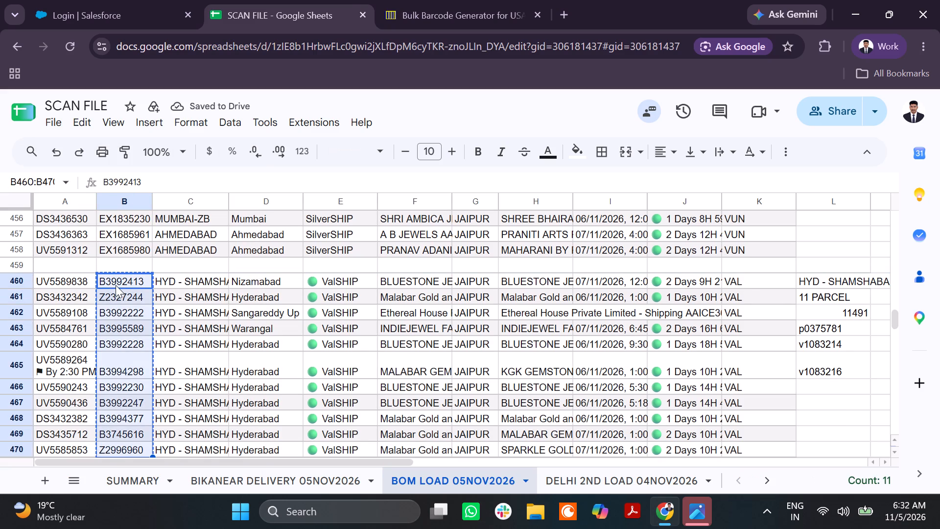
{"action": "left_click", "coordinate": [419, 0]}
{"action": "left_click", "coordinate": [452, 263]}
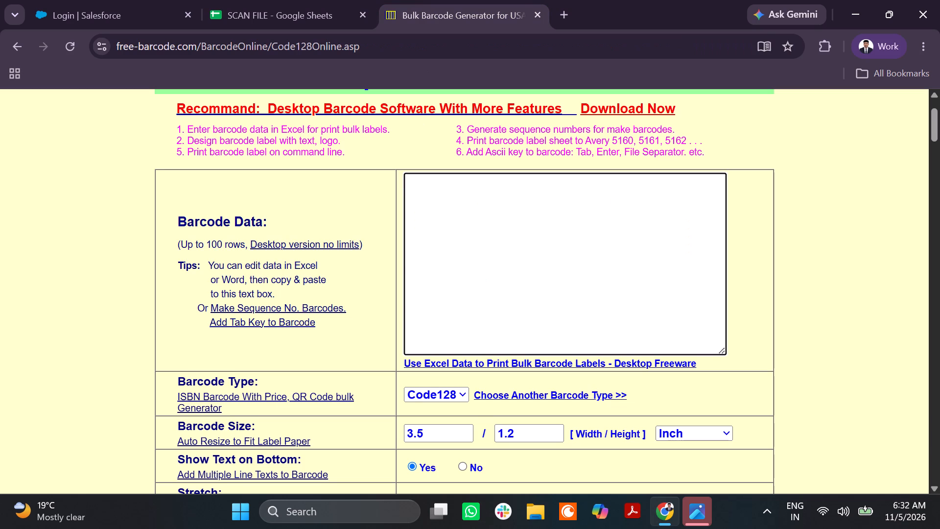
{"action": "key", "text": "ctrl+v"}
{"action": "scroll", "coordinate": [452, 263], "scroll_direction": "down", "scroll_amount": 5}
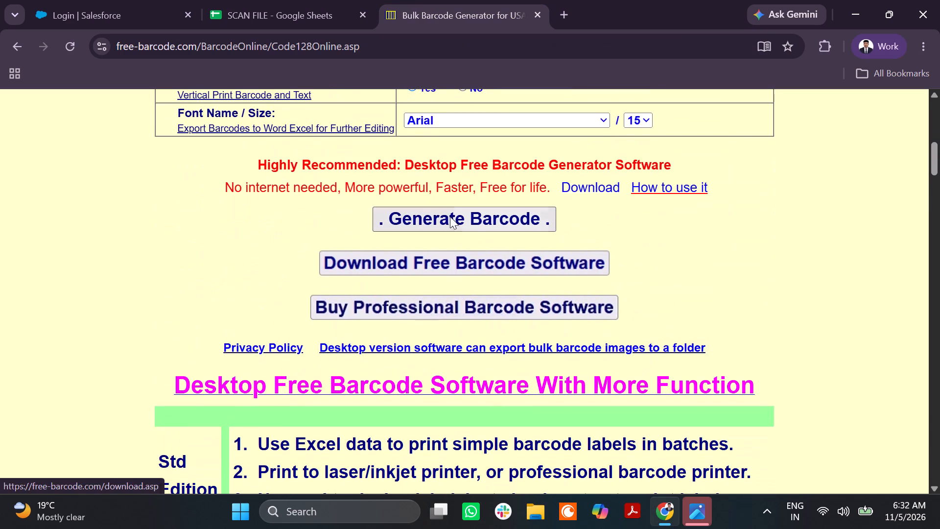
{"action": "left_click", "coordinate": [457, 208]}
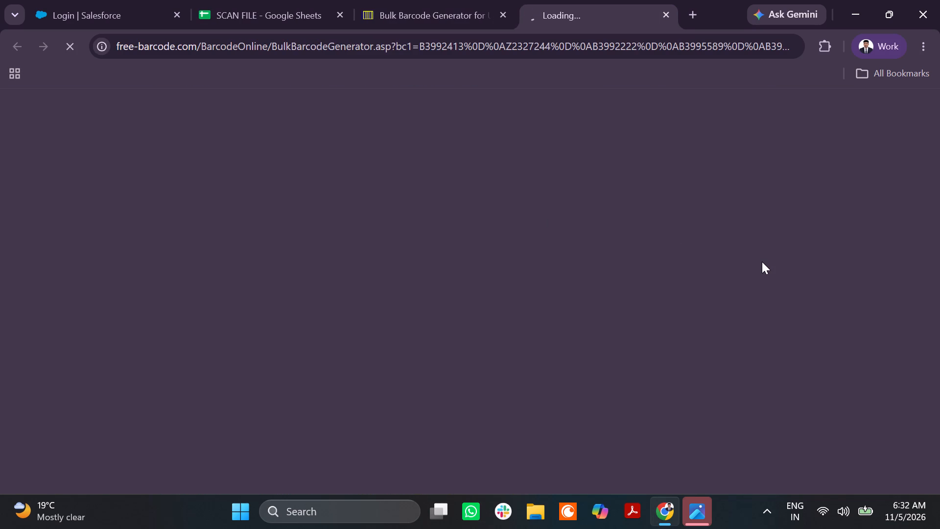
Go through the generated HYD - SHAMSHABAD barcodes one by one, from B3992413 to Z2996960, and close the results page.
{"action": "scroll", "coordinate": [859, 319], "scroll_direction": "down", "scroll_amount": 5}
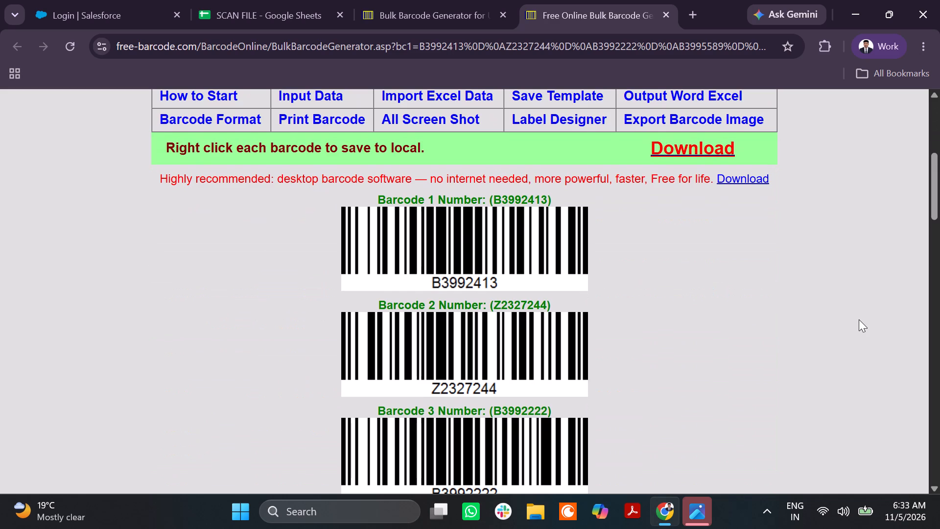
{"action": "scroll", "coordinate": [859, 319], "scroll_direction": "down", "scroll_amount": 3}
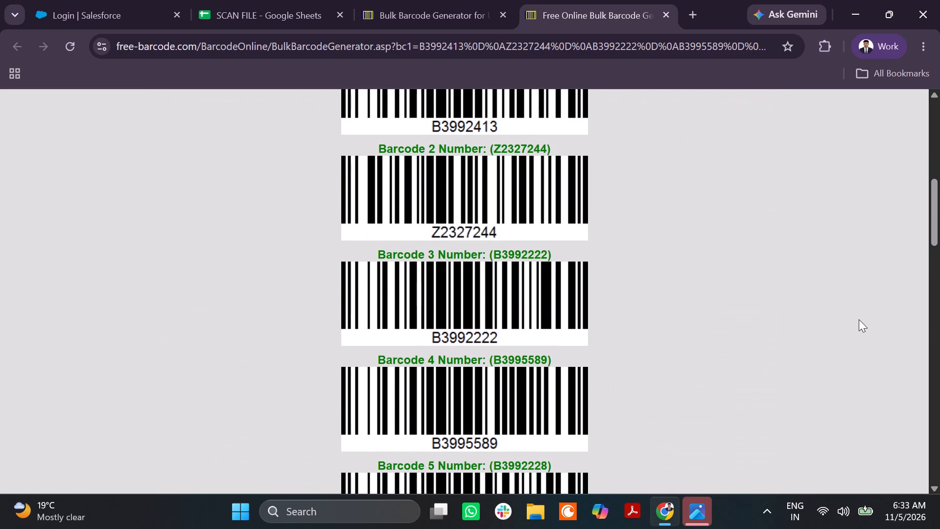
{"action": "scroll", "coordinate": [859, 319], "scroll_direction": "down", "scroll_amount": 4}
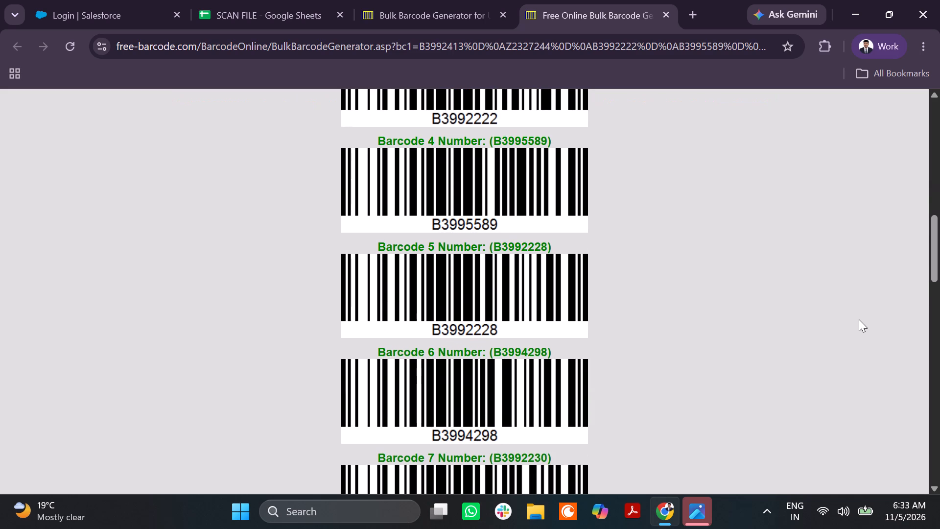
{"action": "scroll", "coordinate": [859, 319], "scroll_direction": "down", "scroll_amount": 5}
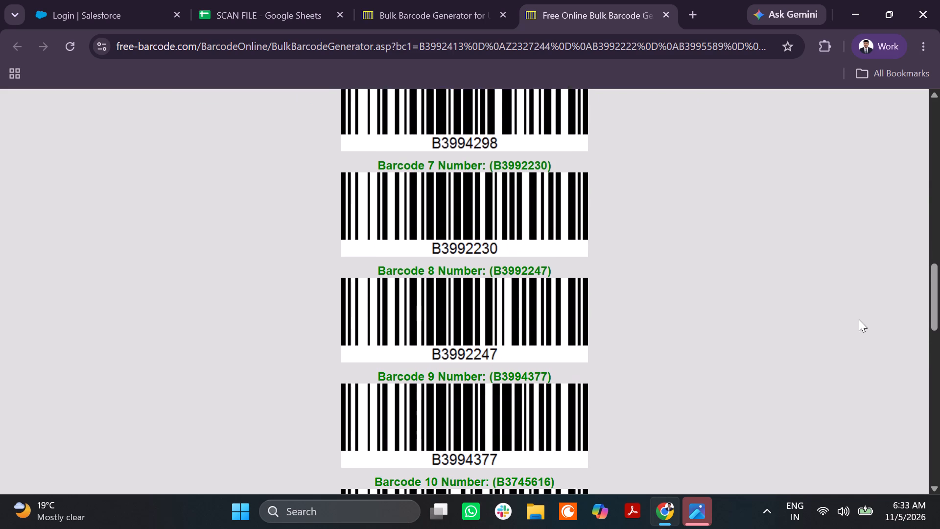
{"action": "scroll", "coordinate": [859, 319], "scroll_direction": "down", "scroll_amount": 3}
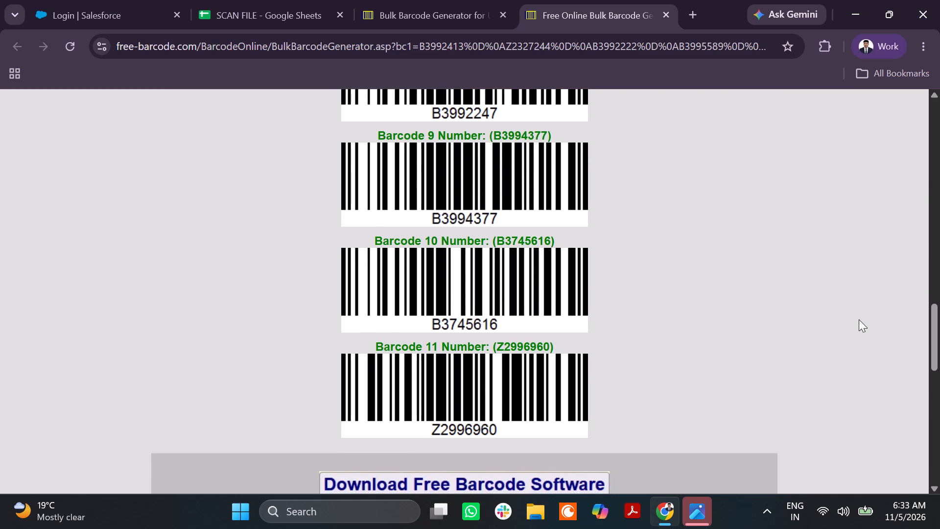
{"action": "scroll", "coordinate": [859, 319], "scroll_direction": "down", "scroll_amount": 1}
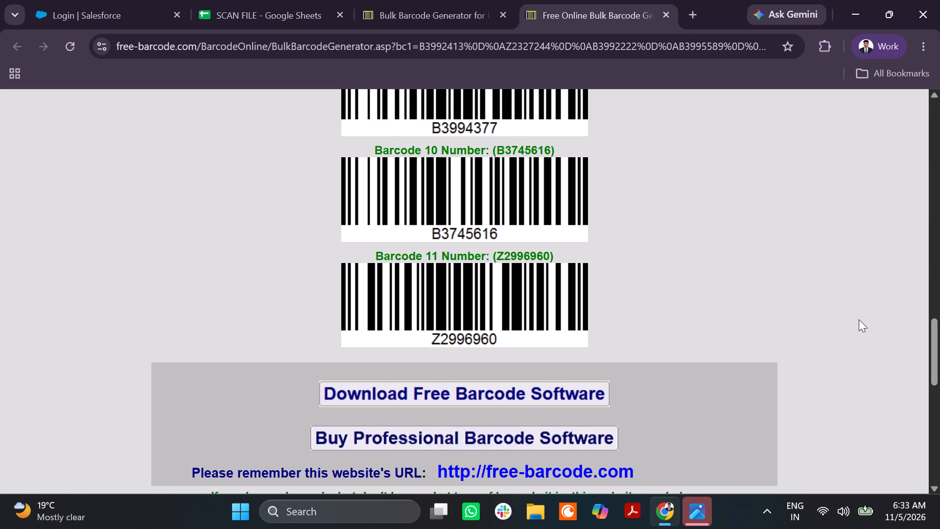
{"action": "left_click", "coordinate": [668, 12]}
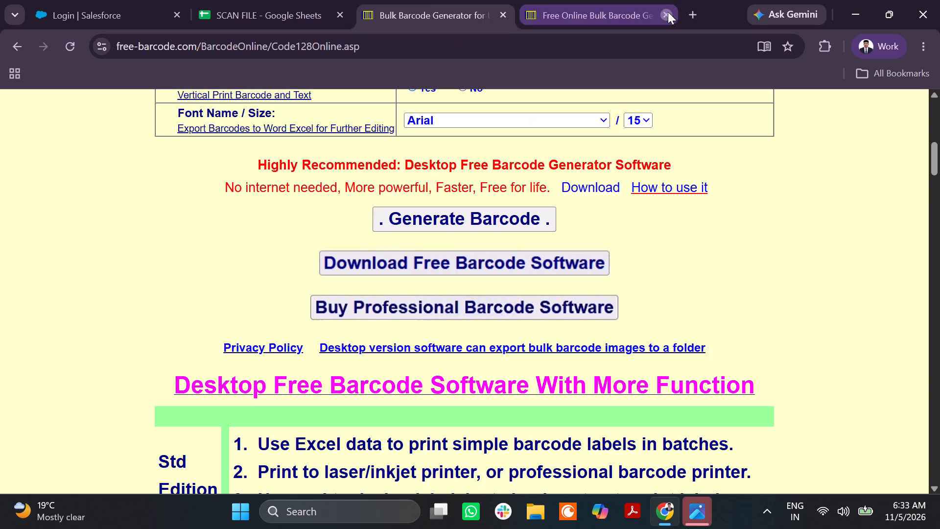
Clear all HYD - SHAMSHABAD parcel numbers from the generator's Barcode Data box.
{"action": "scroll", "coordinate": [602, 144], "scroll_direction": "up", "scroll_amount": 3}
{"action": "left_click", "coordinate": [549, 189]}
{"action": "key", "text": "ctrl+a"}
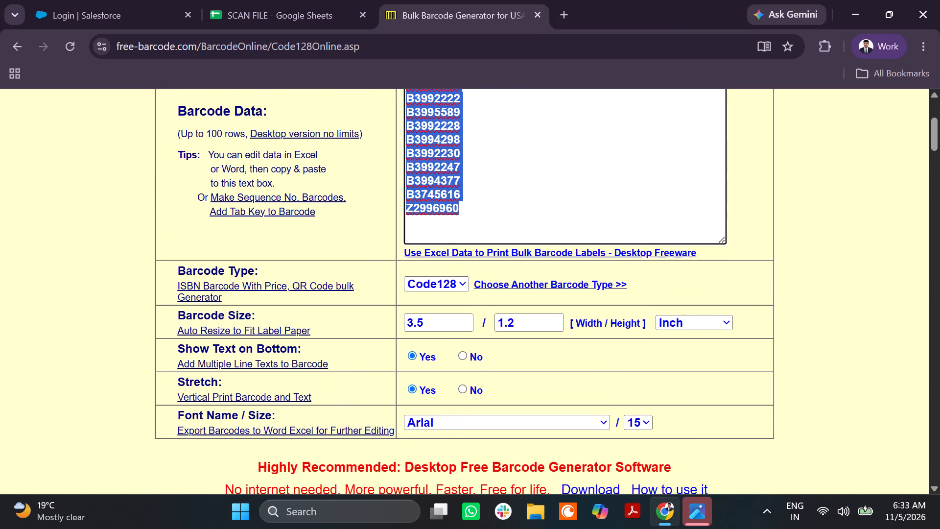
{"action": "key", "text": "Delete"}
Copy the HYD-BEGUMPET parcel numbers in B472:B482 of the BOM load sheet into the Bulk Barcode Generator and generate their Code128 barcodes.
{"action": "left_click", "coordinate": [315, 0]}
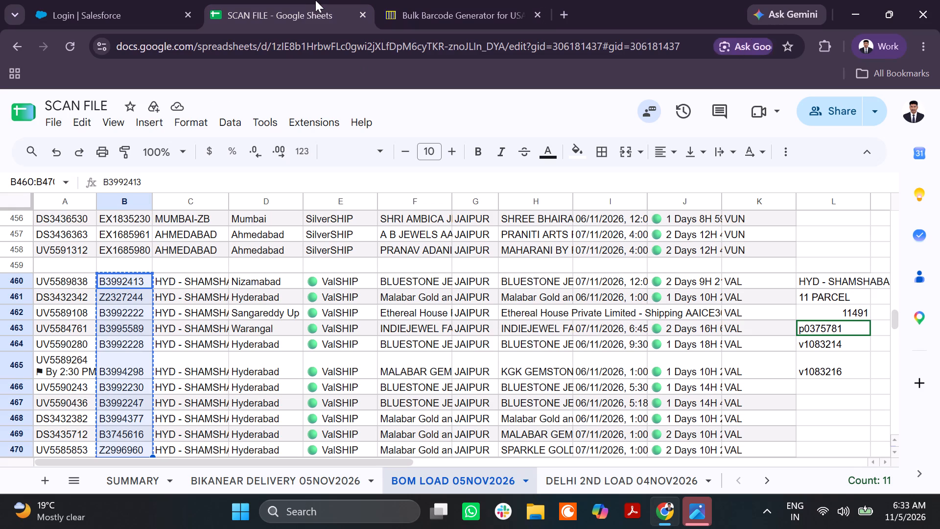
{"action": "scroll", "coordinate": [242, 325], "scroll_direction": "down", "scroll_amount": 3}
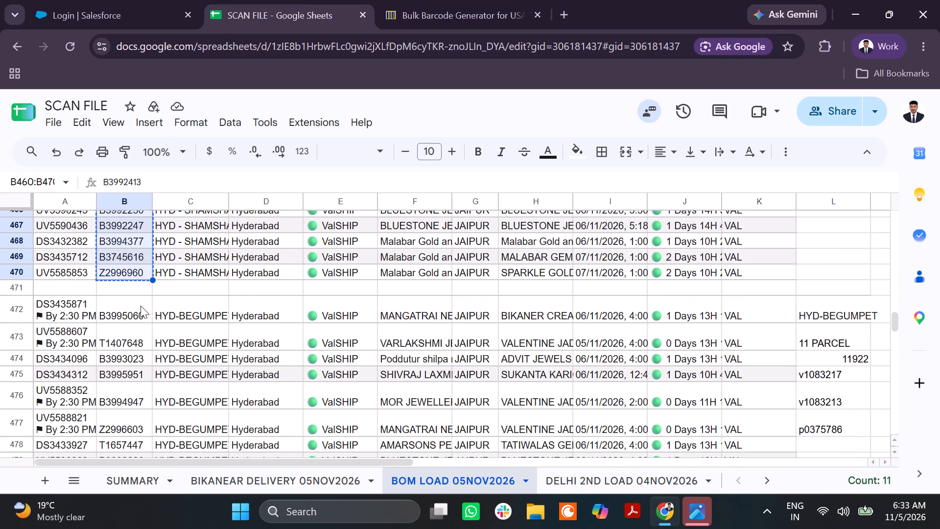
{"action": "left_click", "coordinate": [141, 306]}
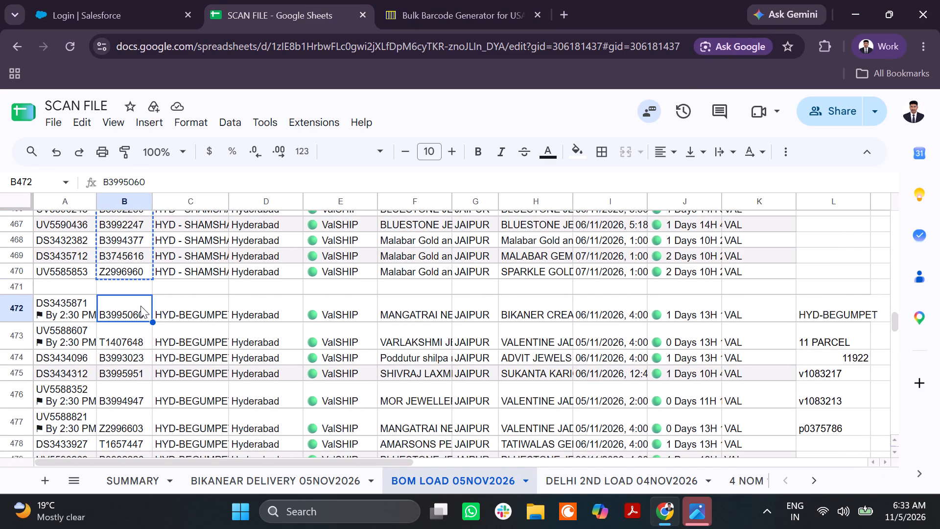
{"action": "key", "text": "ctrl+shift+Down"}
{"action": "key", "text": "ctrl+c"}
{"action": "scroll", "coordinate": [141, 306], "scroll_direction": "down", "scroll_amount": 1}
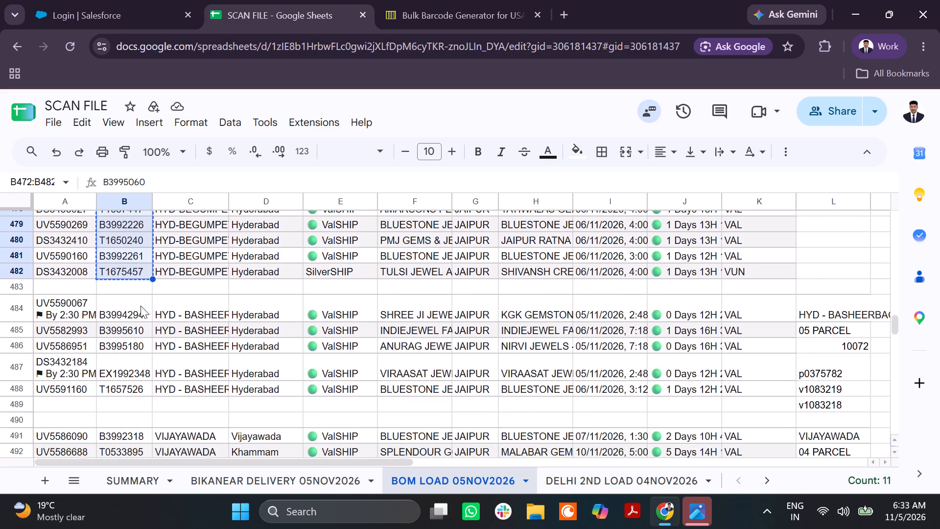
{"action": "scroll", "coordinate": [141, 306], "scroll_direction": "down", "scroll_amount": 1}
{"action": "scroll", "coordinate": [368, 229], "scroll_direction": "up", "scroll_amount": 4}
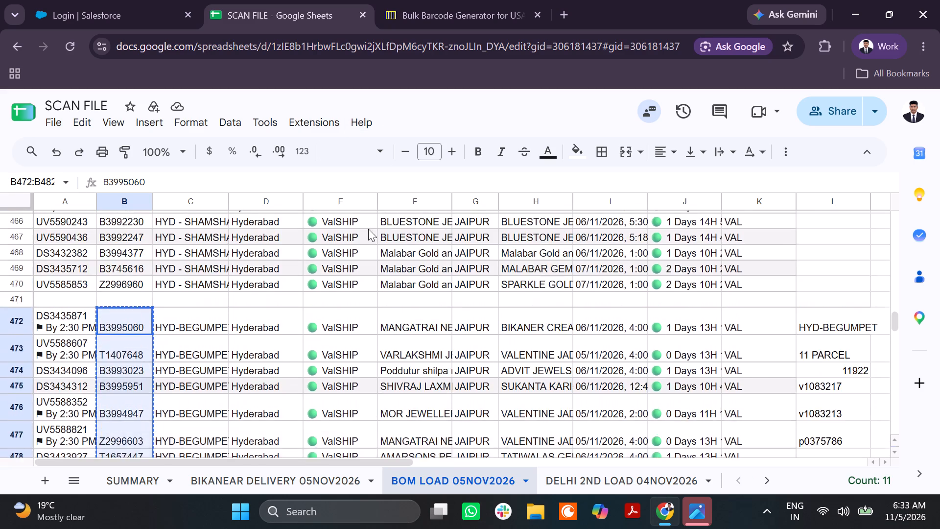
{"action": "scroll", "coordinate": [368, 229], "scroll_direction": "up", "scroll_amount": 2}
{"action": "left_click", "coordinate": [485, 0]}
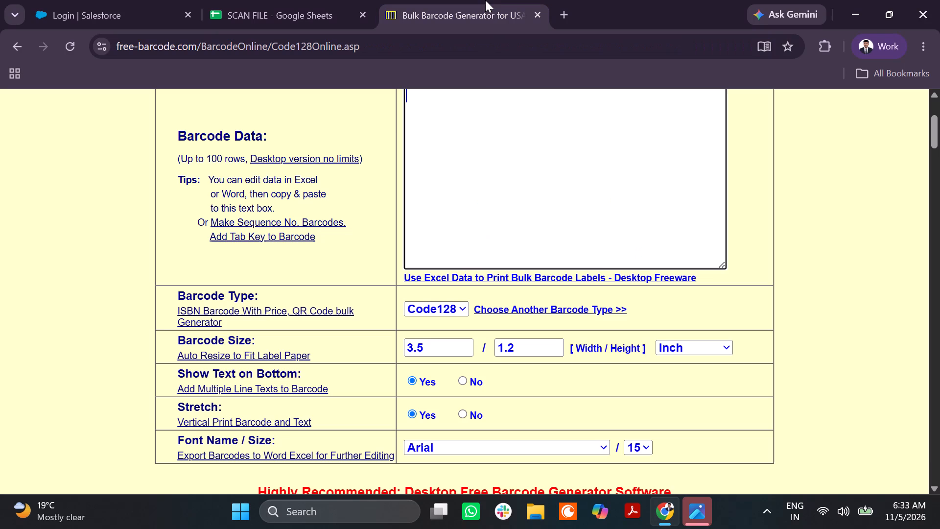
{"action": "left_click", "coordinate": [472, 138]}
{"action": "key", "text": "ctrl+v"}
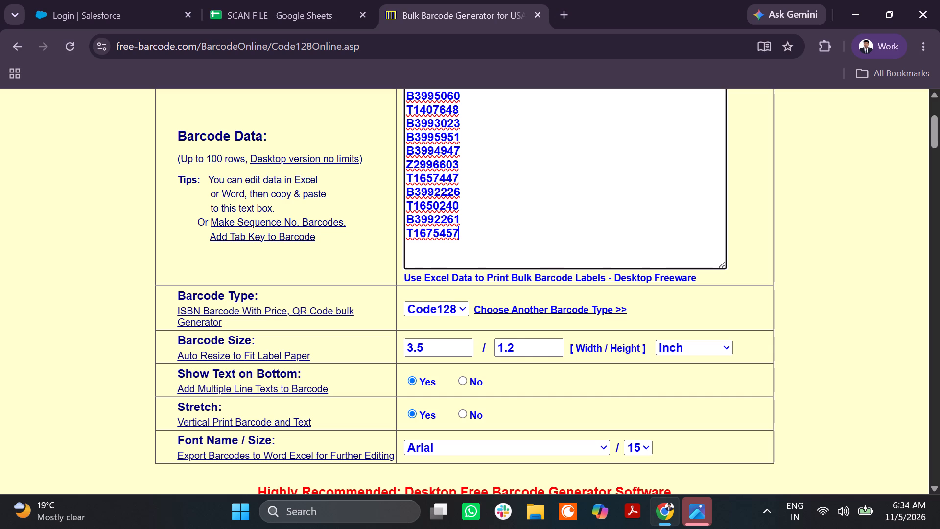
{"action": "scroll", "coordinate": [472, 138], "scroll_direction": "down", "scroll_amount": 2}
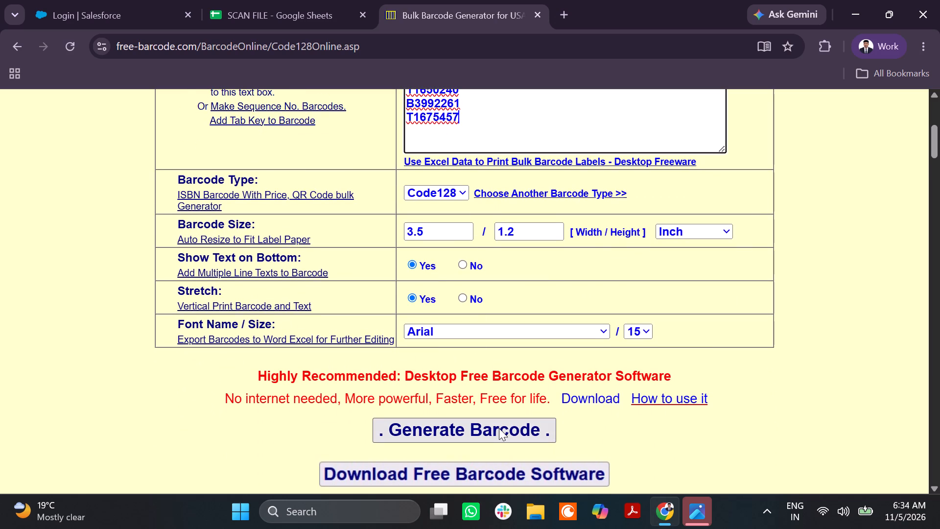
{"action": "left_click", "coordinate": [499, 428]}
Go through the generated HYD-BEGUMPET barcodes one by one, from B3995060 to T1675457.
{"action": "scroll", "coordinate": [856, 384], "scroll_direction": "down", "scroll_amount": 2}
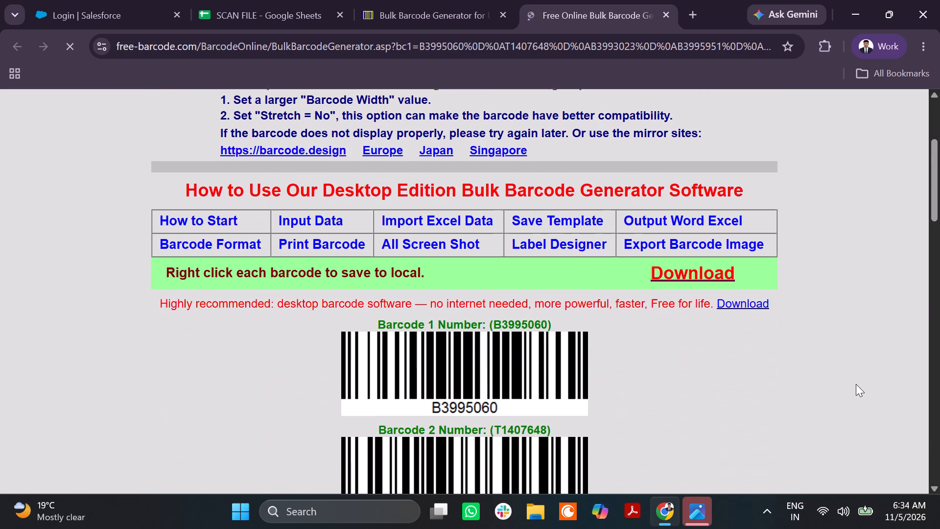
{"action": "scroll", "coordinate": [856, 384], "scroll_direction": "down", "scroll_amount": 3}
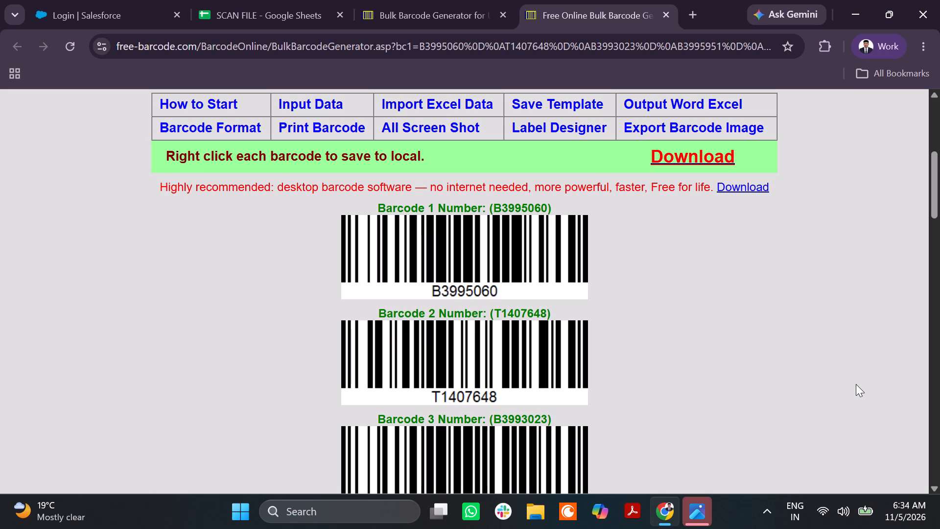
{"action": "scroll", "coordinate": [856, 384], "scroll_direction": "down", "scroll_amount": 2}
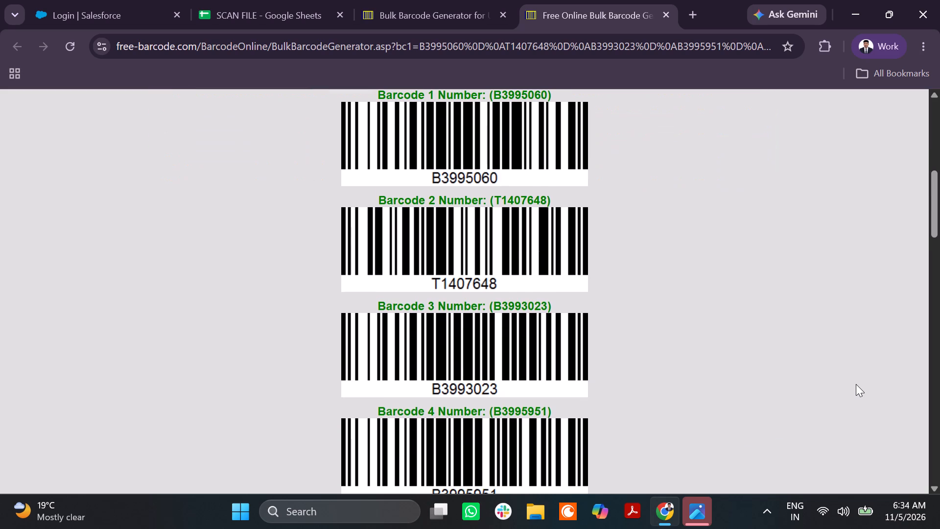
{"action": "scroll", "coordinate": [856, 384], "scroll_direction": "down", "scroll_amount": 3}
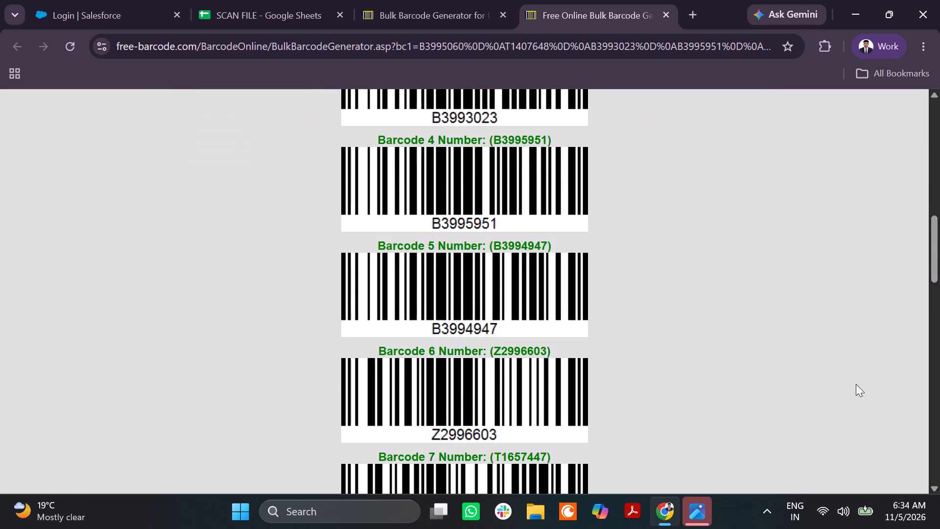
{"action": "scroll", "coordinate": [856, 384], "scroll_direction": "down", "scroll_amount": 3}
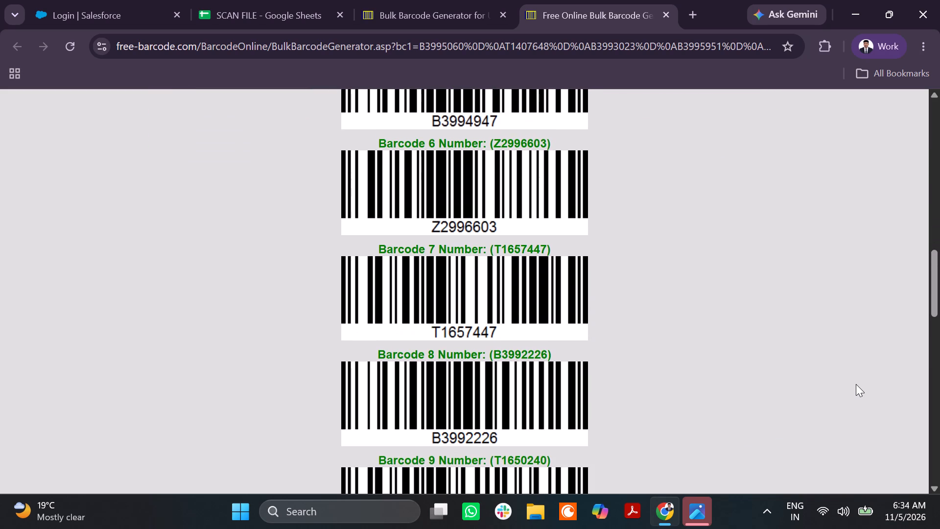
{"action": "scroll", "coordinate": [856, 384], "scroll_direction": "down", "scroll_amount": 3}
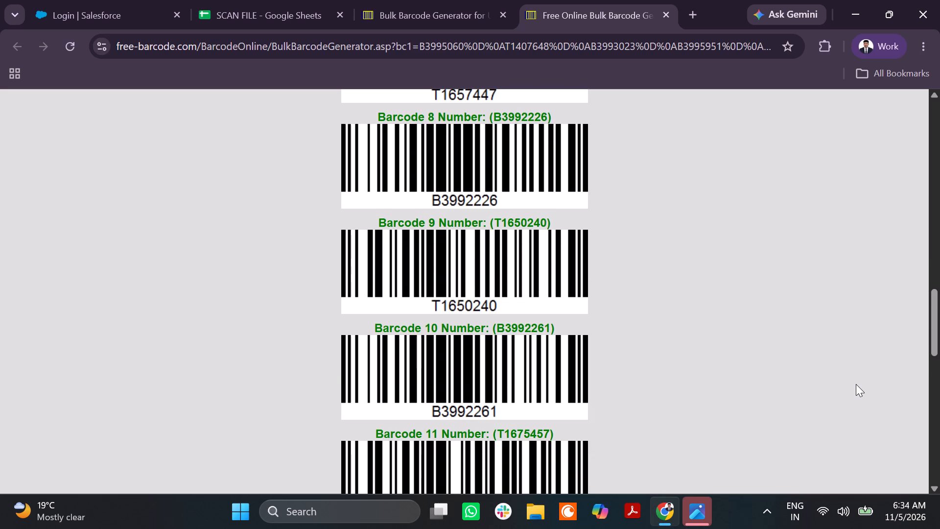
{"action": "scroll", "coordinate": [856, 384], "scroll_direction": "down", "scroll_amount": 3}
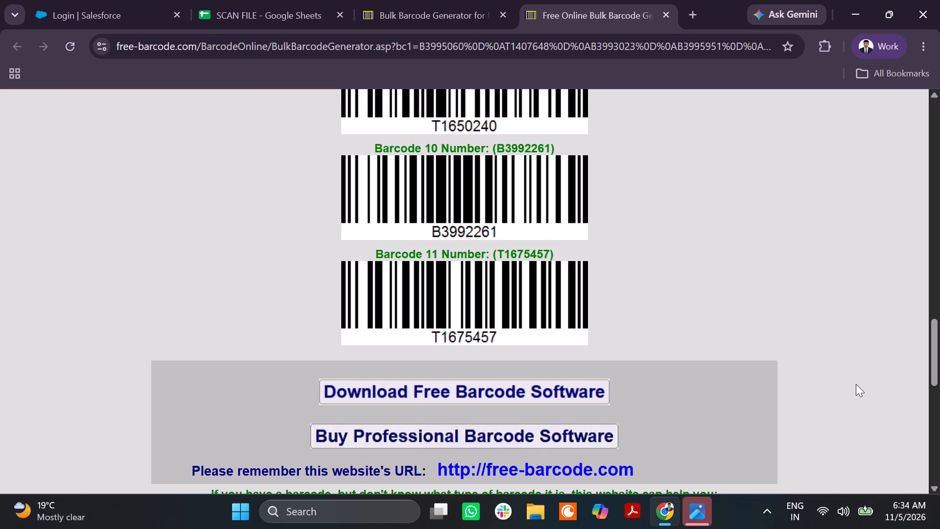
Return to the Bulk Barcode Generator and clear all HYD-BEGUMPET parcel numbers from its Barcode Data box.
{"action": "left_click", "coordinate": [423, 0]}
{"action": "scroll", "coordinate": [443, 227], "scroll_direction": "up", "scroll_amount": 2}
{"action": "left_click", "coordinate": [486, 197]}
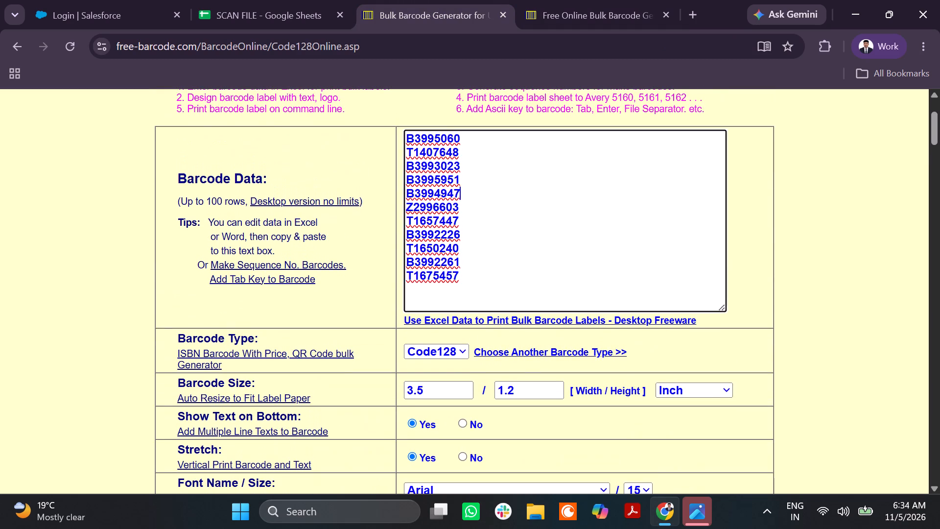
{"action": "key", "text": "ctrl+a"}
{"action": "key", "text": "Delete"}
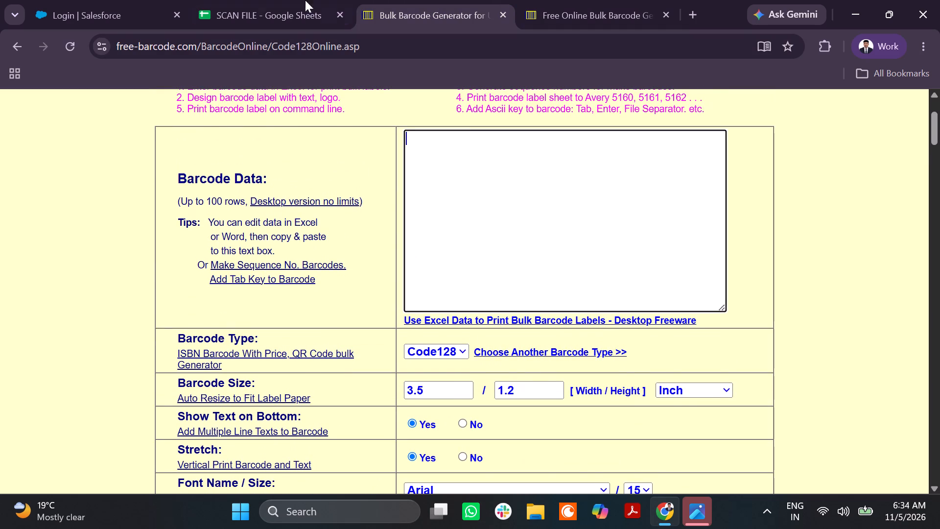
Copy the HYD - BASHEER group's parcel numbers in B484:B488 of the BOM load sheet into the Bulk Barcode Generator and generate their Code128 barcodes.
{"action": "left_click", "coordinate": [255, 0]}
{"action": "scroll", "coordinate": [161, 411], "scroll_direction": "down", "scroll_amount": 3}
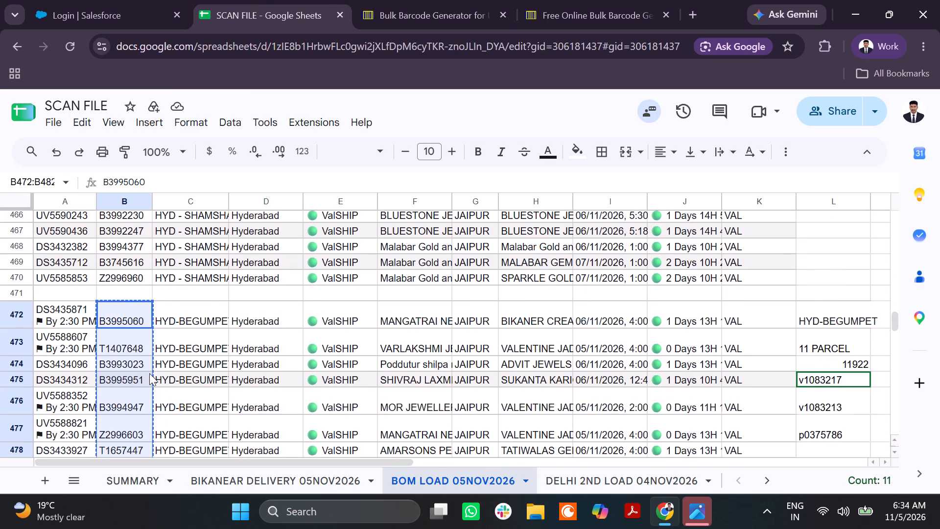
{"action": "scroll", "coordinate": [149, 373], "scroll_direction": "down", "scroll_amount": 1}
{"action": "left_click", "coordinate": [138, 360]}
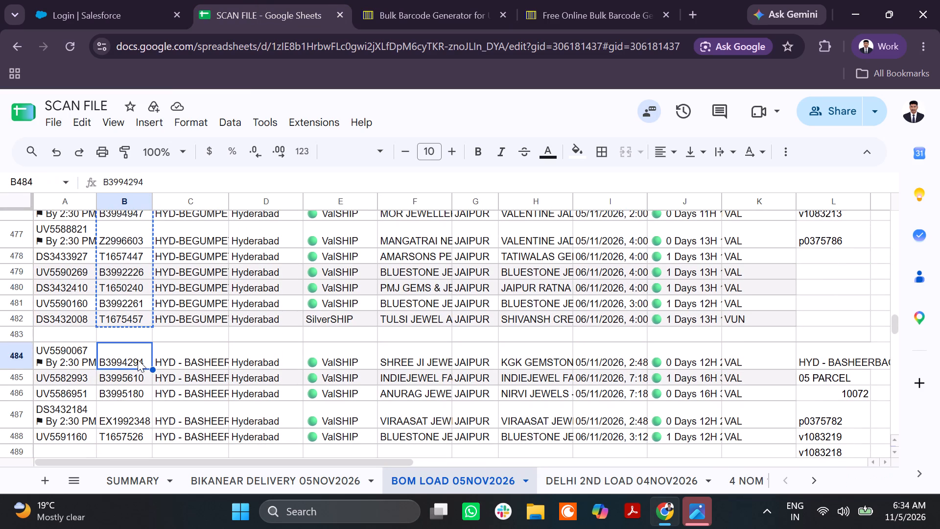
{"action": "key", "text": "ctrl+shift+Down"}
{"action": "key", "text": "ctrl+c"}
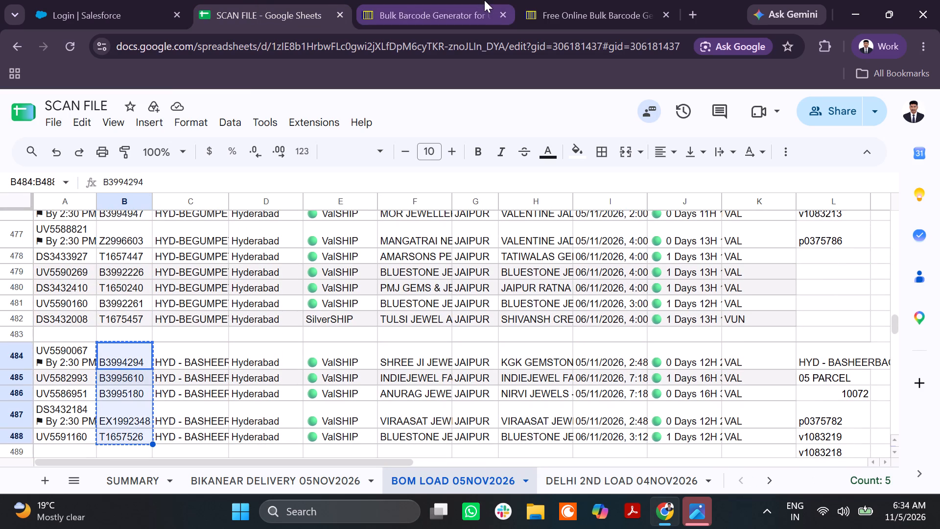
{"action": "left_click", "coordinate": [459, 1]}
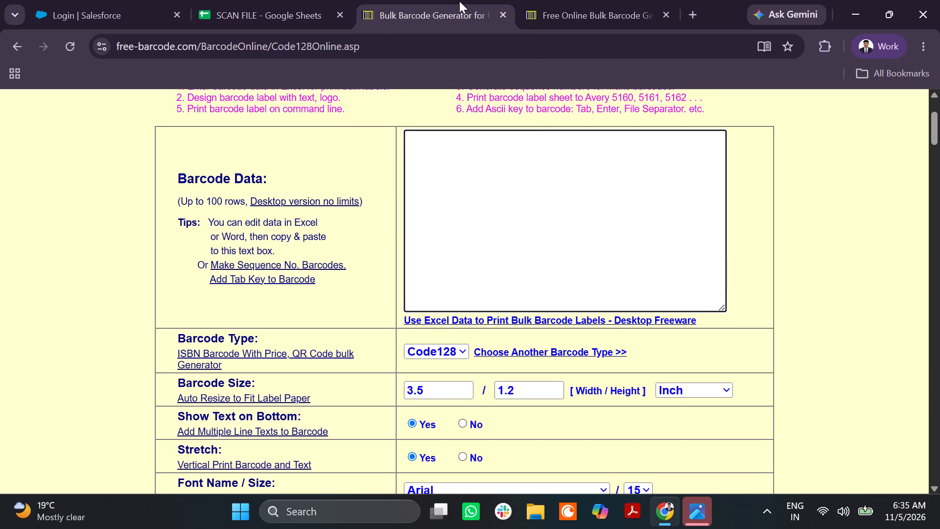
{"action": "key", "text": "ctrl+v"}
{"action": "scroll", "coordinate": [459, 1], "scroll_direction": "down", "scroll_amount": 2}
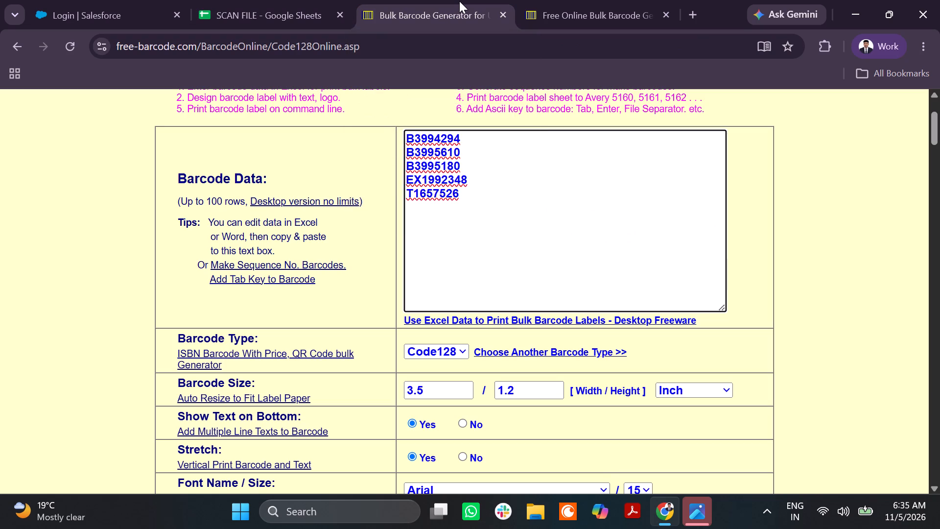
{"action": "scroll", "coordinate": [459, 1], "scroll_direction": "down", "scroll_amount": 4}
{"action": "scroll", "coordinate": [500, 245], "scroll_direction": "down", "scroll_amount": 4}
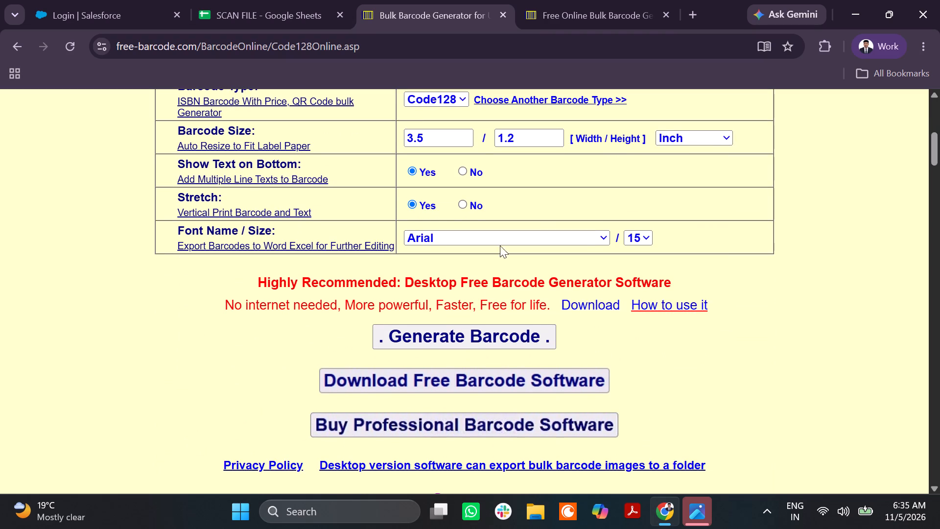
{"action": "left_click", "coordinate": [467, 346]}
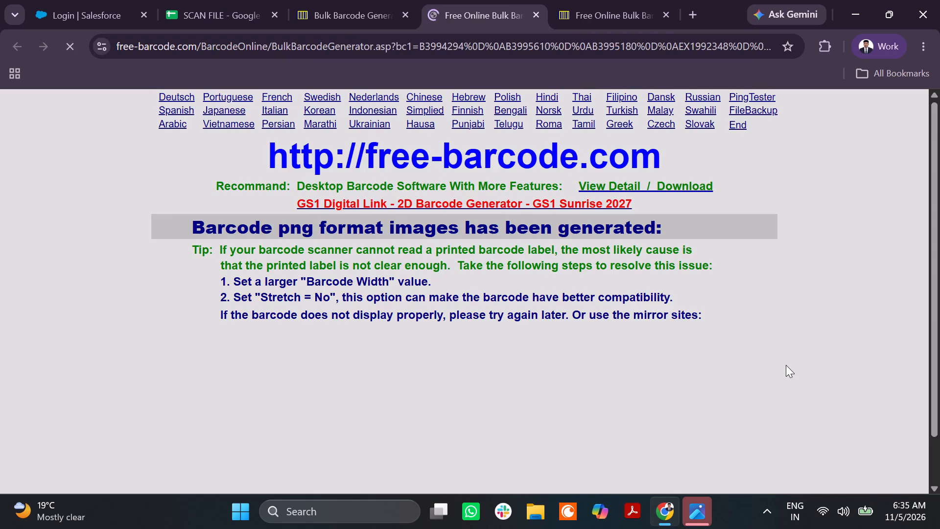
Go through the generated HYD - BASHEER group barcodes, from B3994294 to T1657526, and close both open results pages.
{"action": "scroll", "coordinate": [786, 365], "scroll_direction": "down", "scroll_amount": 6}
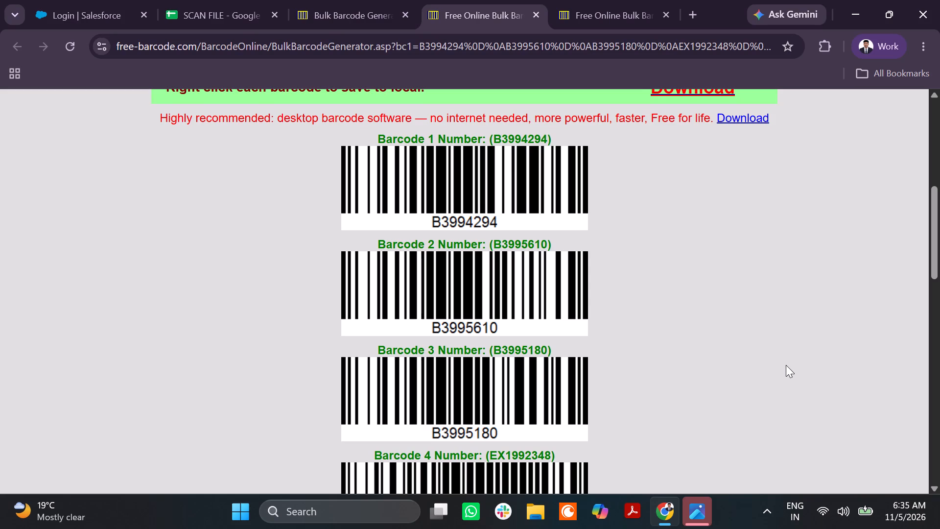
{"action": "scroll", "coordinate": [786, 365], "scroll_direction": "down", "scroll_amount": 1}
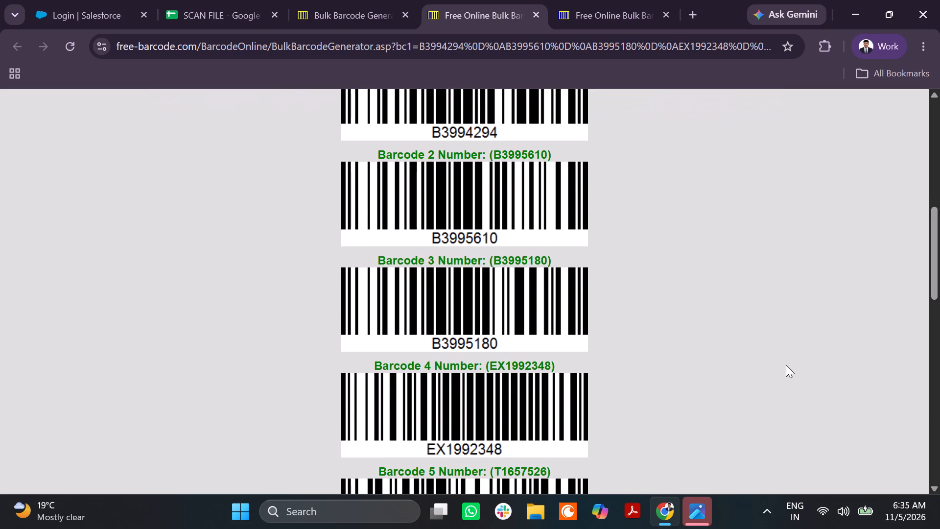
{"action": "scroll", "coordinate": [786, 365], "scroll_direction": "down", "scroll_amount": 2}
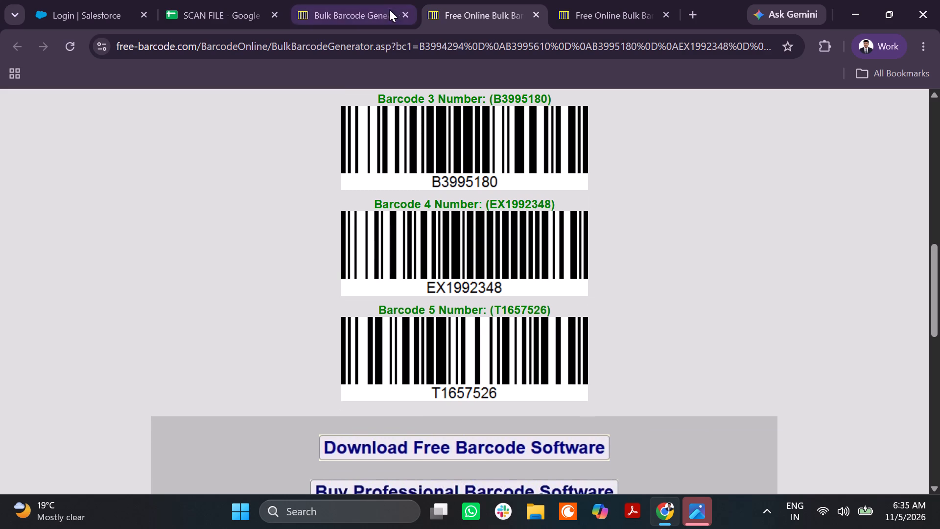
{"action": "left_click", "coordinate": [662, 10]}
{"action": "left_click", "coordinate": [662, 10]}
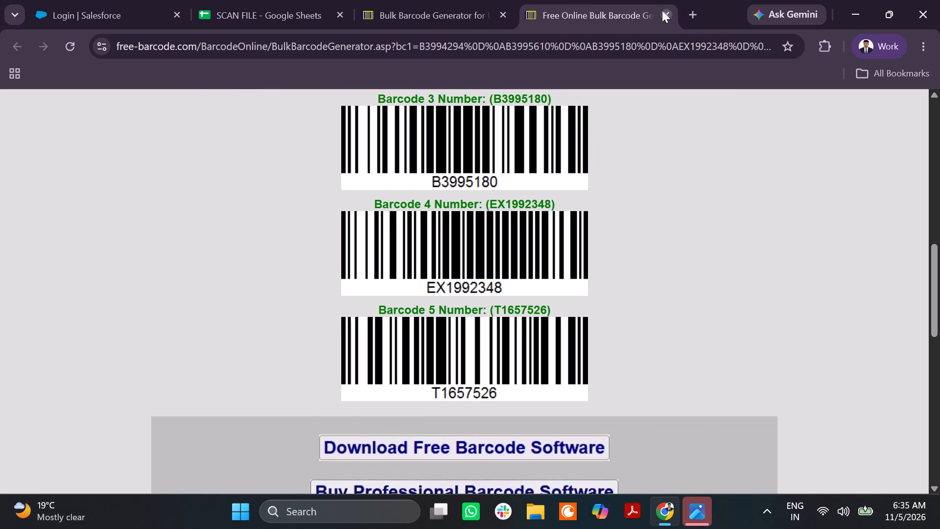
Clear all HYD - BASHEER group parcel numbers from the generator's Barcode Data box.
{"action": "scroll", "coordinate": [591, 168], "scroll_direction": "up", "scroll_amount": 4}
{"action": "left_click", "coordinate": [550, 170]}
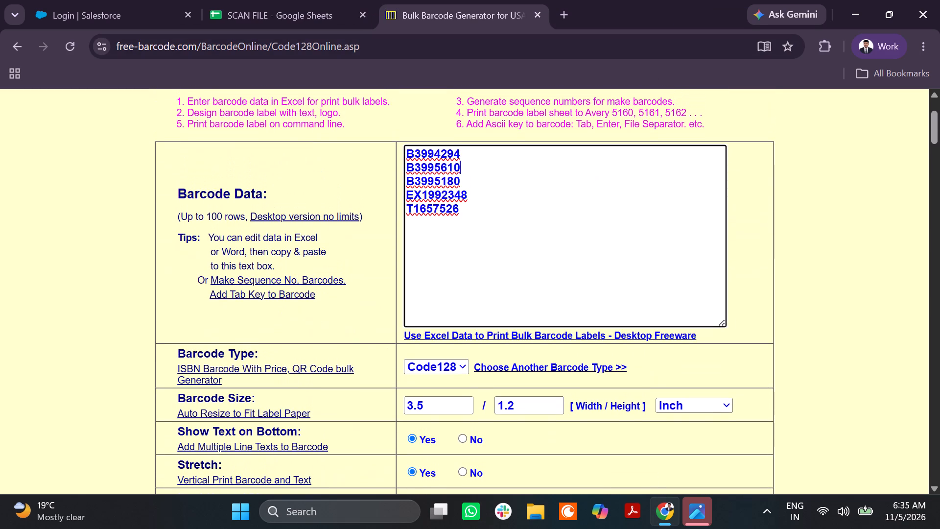
{"action": "key", "text": "ctrl+a"}
{"action": "key", "text": "Delete"}
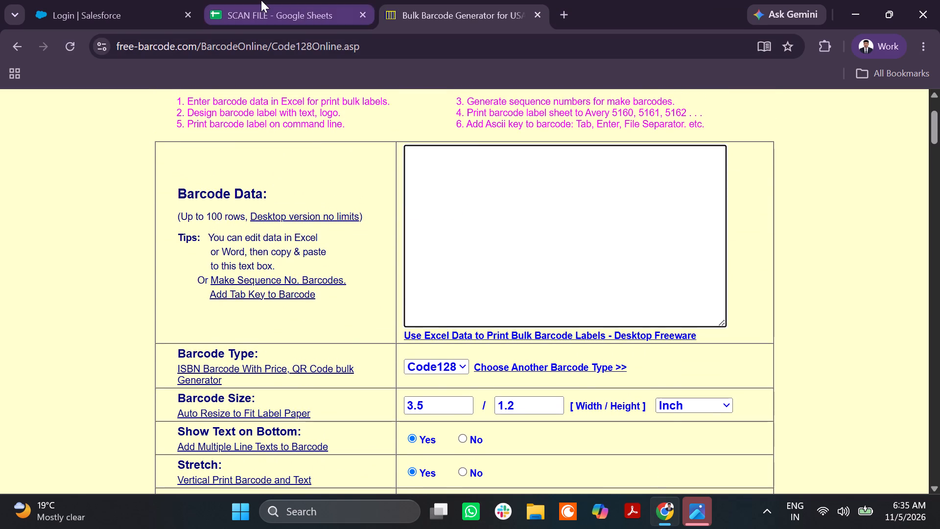
Copy the VIJAYAWADA parcel numbers in B491:B494 of the BOM load sheet into the Bulk Barcode Generator and generate their Code128 barcodes.
{"action": "left_click", "coordinate": [261, 0]}
{"action": "scroll", "coordinate": [169, 417], "scroll_direction": "down", "scroll_amount": 2}
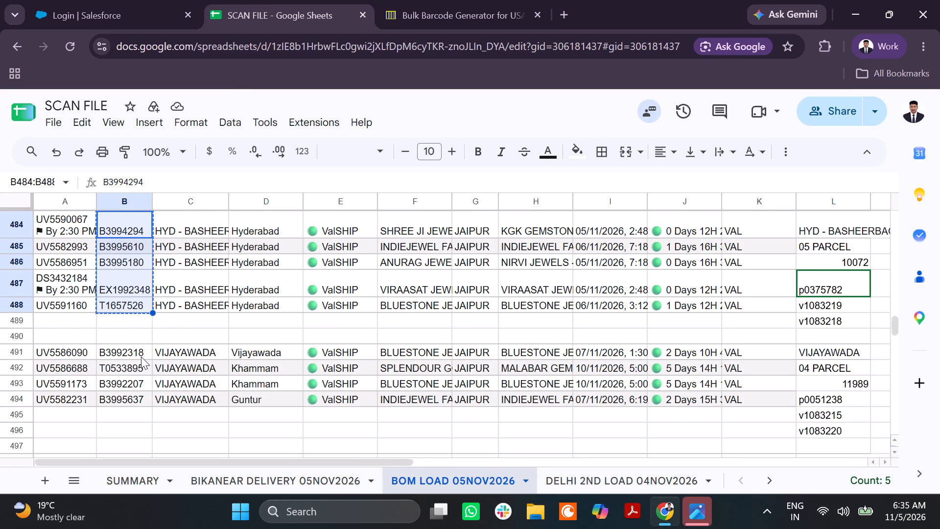
{"action": "left_click", "coordinate": [141, 357]}
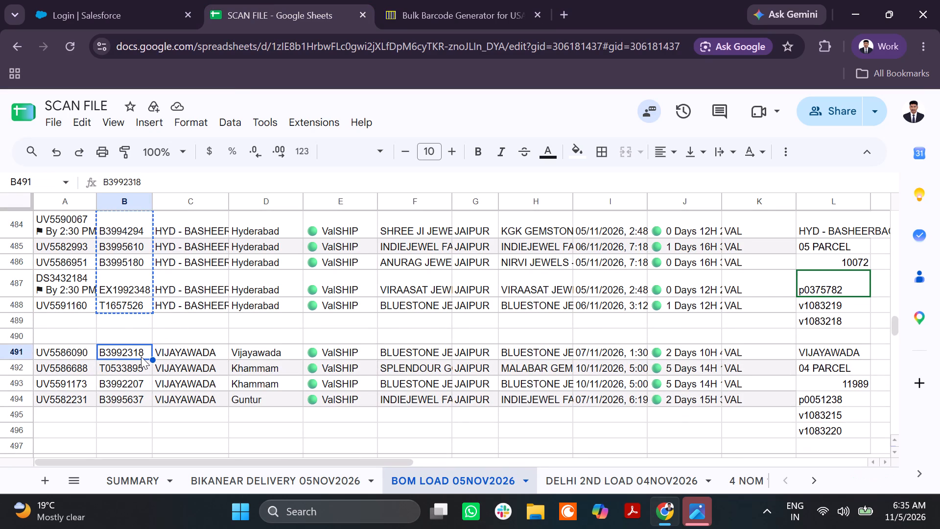
{"action": "key", "text": "ctrl+shift+Down"}
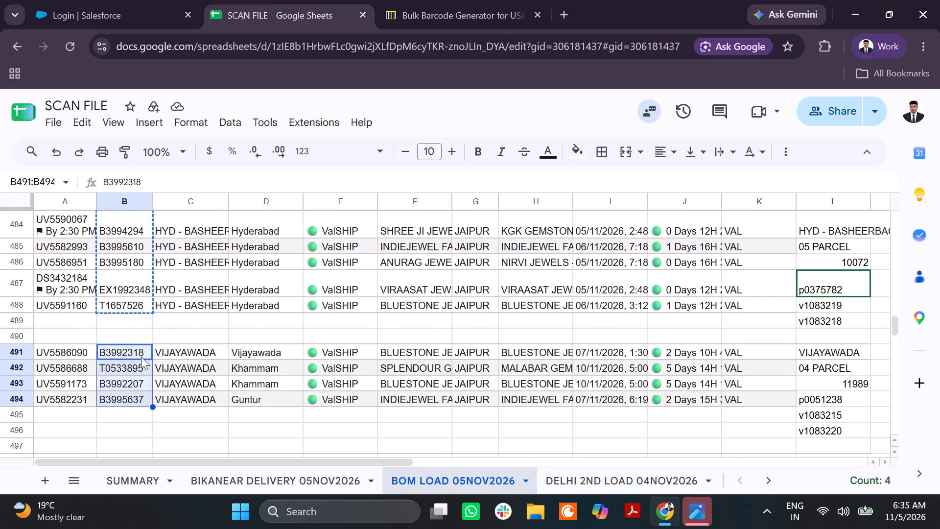
{"action": "key", "text": "ctrl+c"}
{"action": "scroll", "coordinate": [141, 357], "scroll_direction": "down", "scroll_amount": 2}
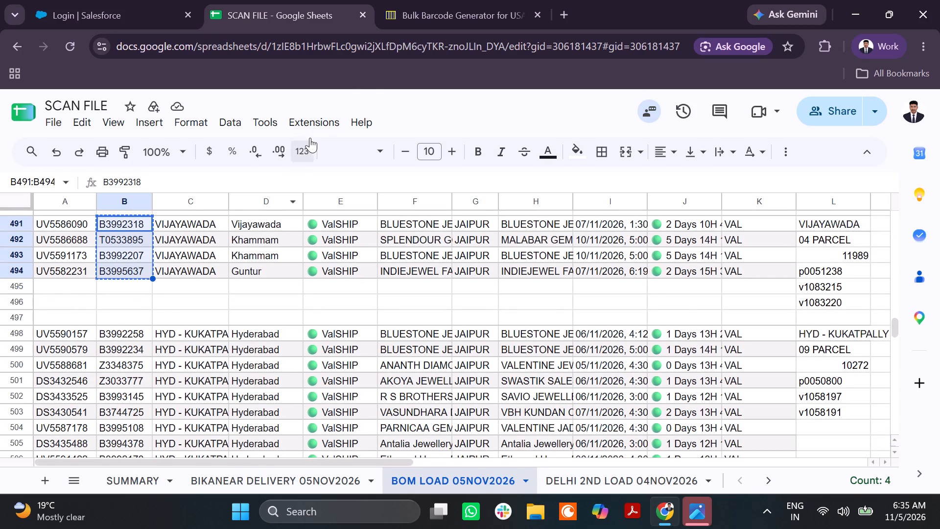
{"action": "left_click", "coordinate": [431, 6]}
{"action": "left_click", "coordinate": [482, 219]}
{"action": "key", "text": "ctrl+v"}
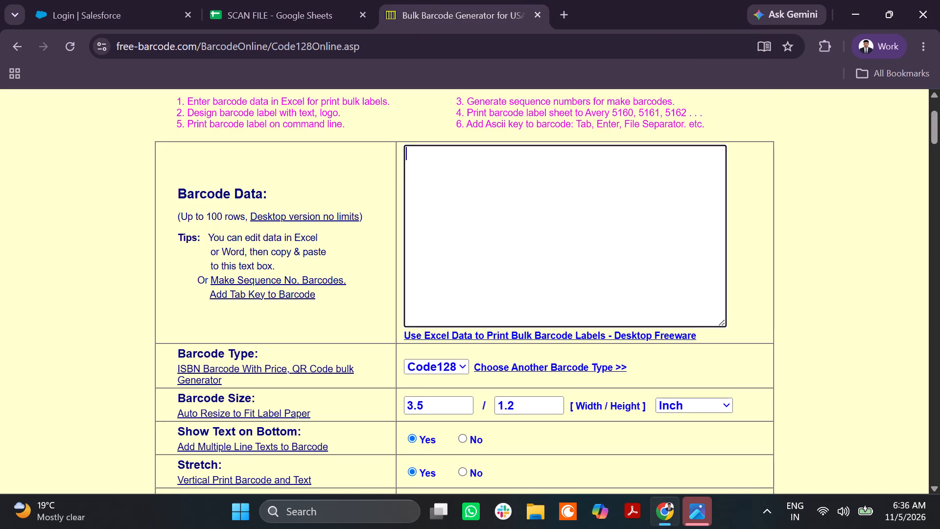
{"action": "scroll", "coordinate": [482, 219], "scroll_direction": "down", "scroll_amount": 4}
{"action": "left_click", "coordinate": [474, 339]}
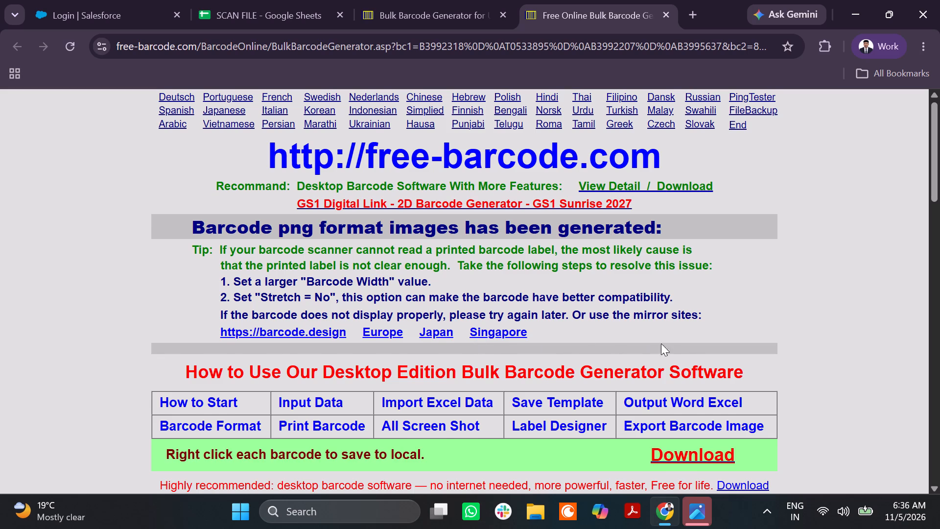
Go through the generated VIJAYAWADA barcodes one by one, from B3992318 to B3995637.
{"action": "scroll", "coordinate": [674, 347], "scroll_direction": "down", "scroll_amount": 4}
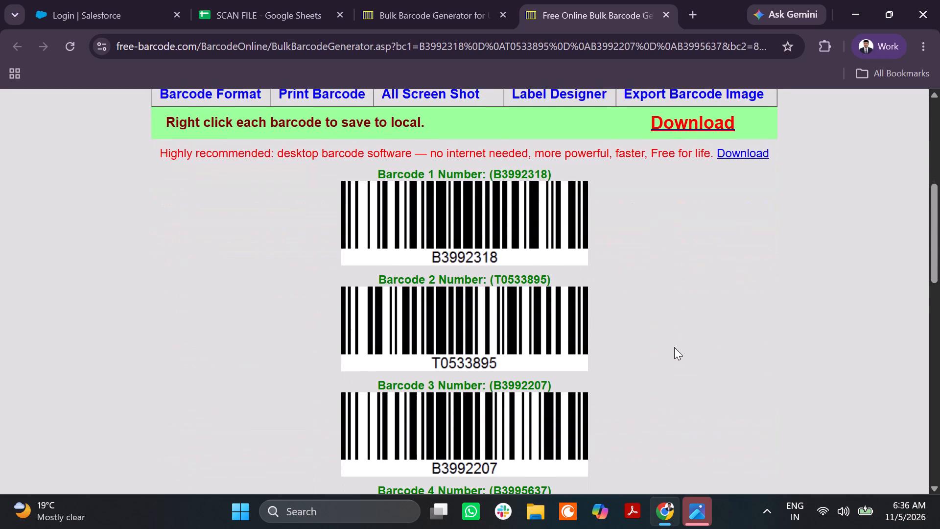
{"action": "scroll", "coordinate": [674, 347], "scroll_direction": "down", "scroll_amount": 4}
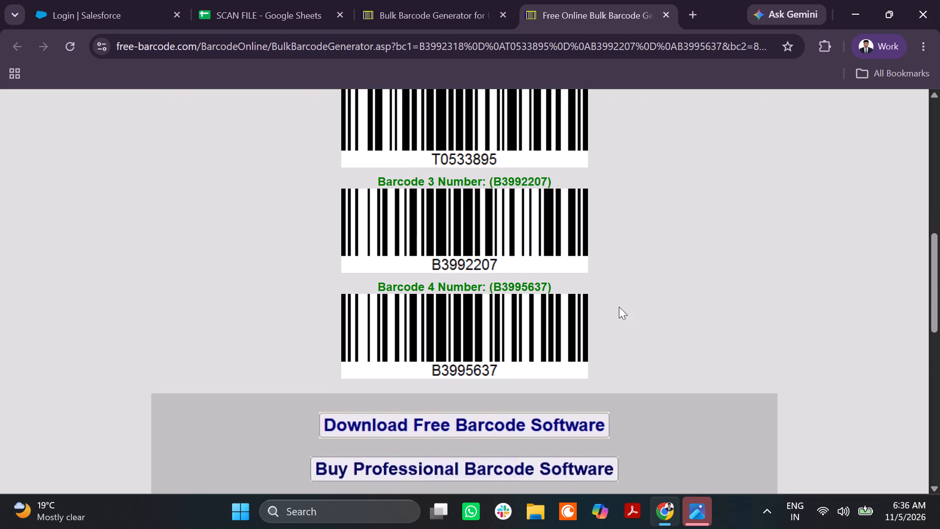
Return to the Bulk Barcode Generator and clear all VIJAYAWADA parcel numbers from its Barcode Data box.
{"action": "left_click", "coordinate": [462, 17]}
{"action": "scroll", "coordinate": [445, 209], "scroll_direction": "up", "scroll_amount": 3}
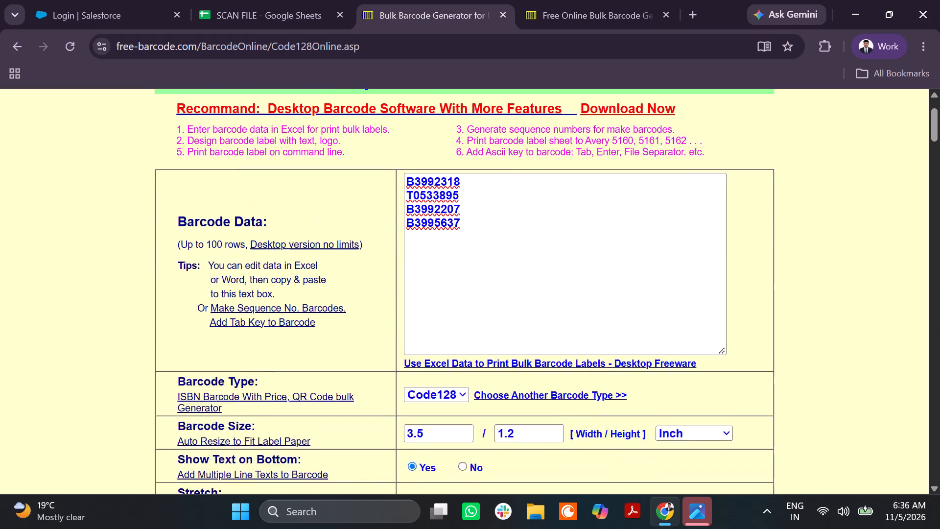
{"action": "left_click", "coordinate": [513, 250]}
{"action": "key", "text": "ctrl+a"}
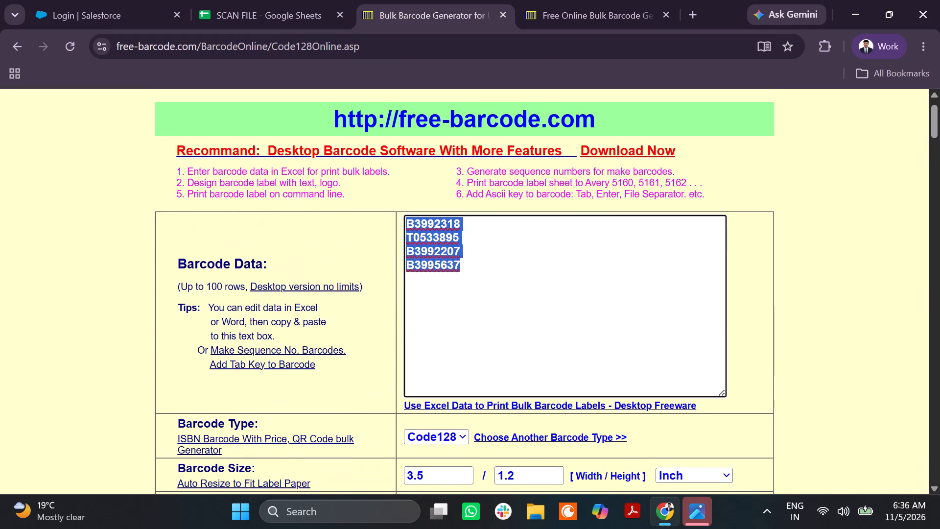
{"action": "key", "text": "Delete"}
Copy the HYD - KUKATPALLY parcel numbers in B498:B506 of the BOM load sheet.
{"action": "left_click", "coordinate": [261, 0]}
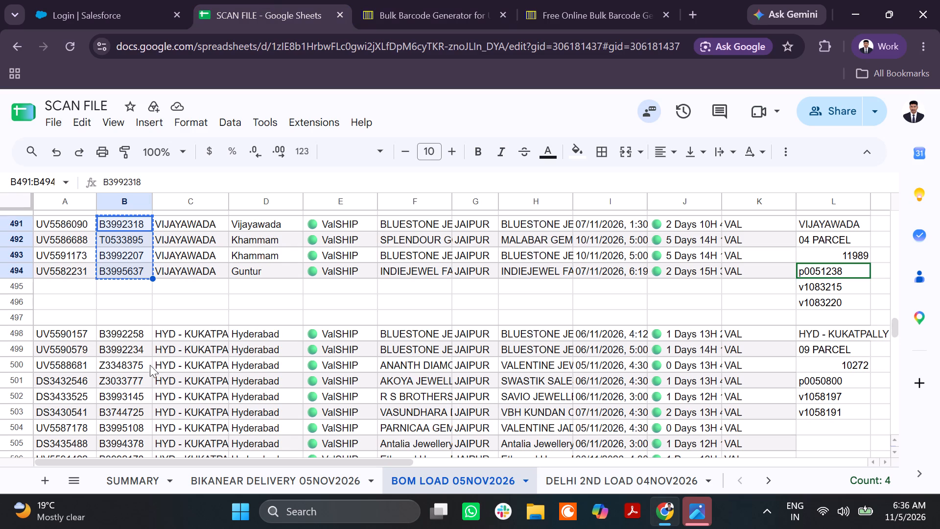
{"action": "left_click", "coordinate": [123, 327]}
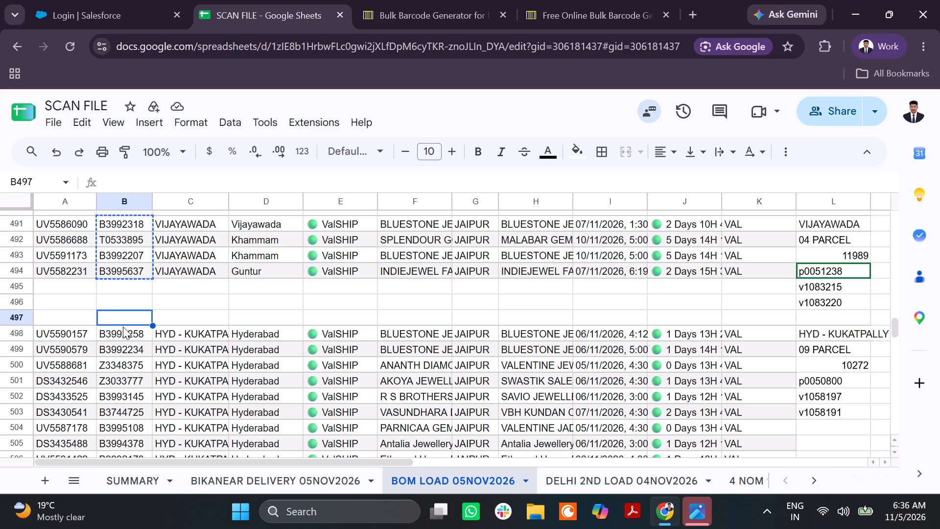
{"action": "key", "text": "Down"}
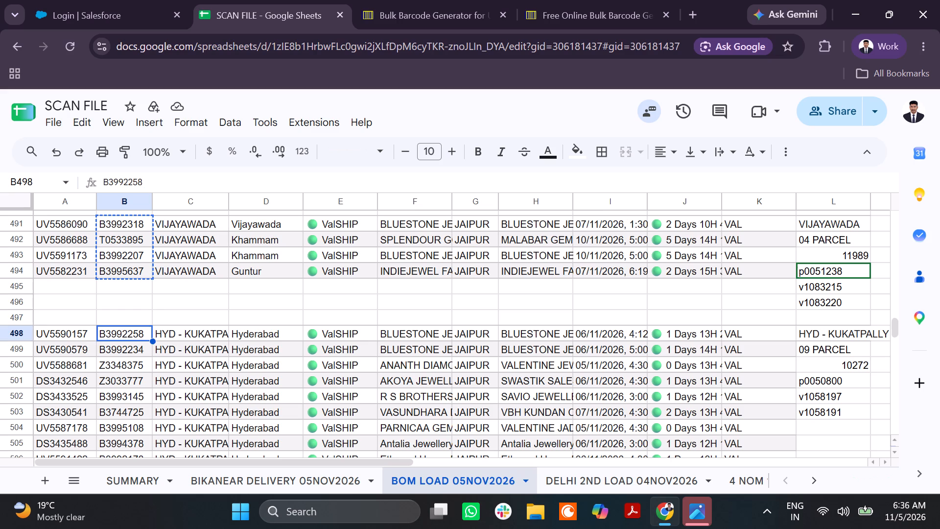
{"action": "key", "text": "ctrl+shift+Down"}
{"action": "key", "text": "ctrl+c"}
{"action": "scroll", "coordinate": [123, 327], "scroll_direction": "down", "scroll_amount": 1}
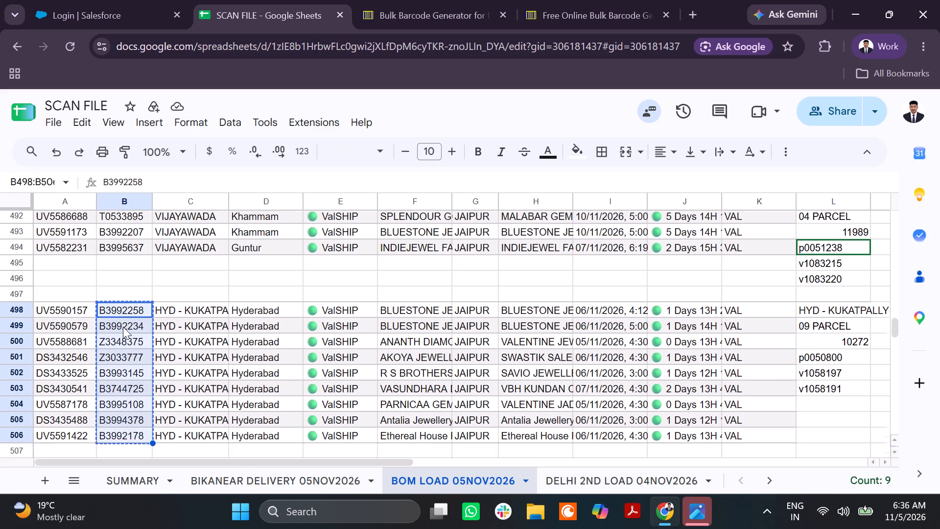
{"action": "scroll", "coordinate": [123, 327], "scroll_direction": "down", "scroll_amount": 1}
{"action": "scroll", "coordinate": [269, 289], "scroll_direction": "down", "scroll_amount": 1}
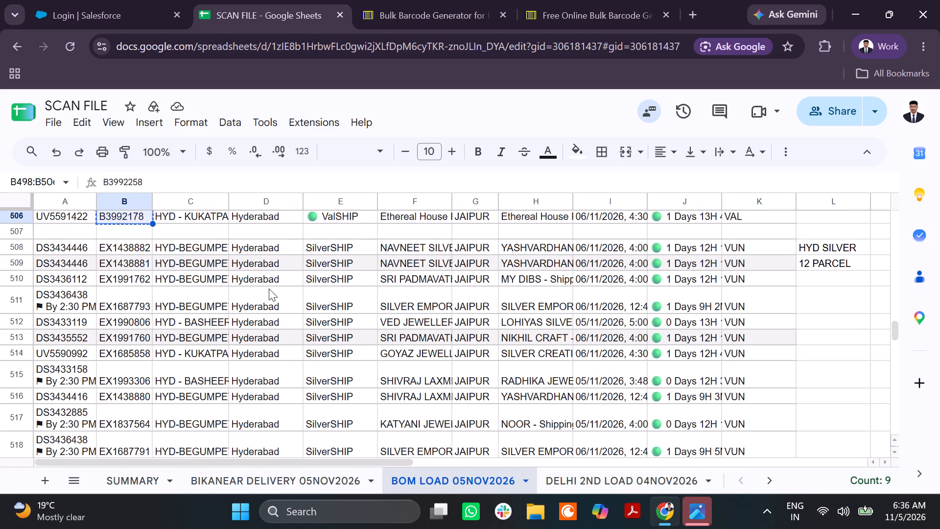
{"action": "scroll", "coordinate": [269, 289], "scroll_direction": "down", "scroll_amount": 1}
{"action": "scroll", "coordinate": [269, 289], "scroll_direction": "up", "scroll_amount": 8}
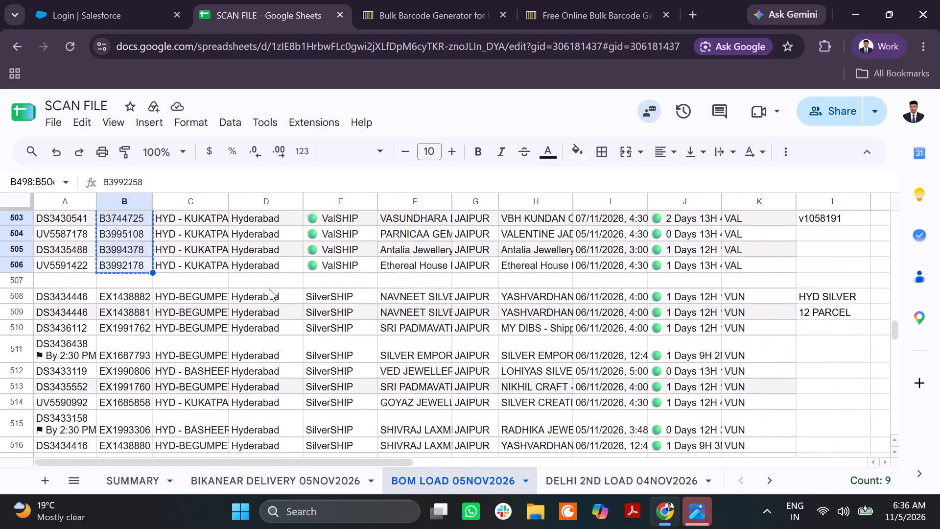
Paste the HYD - KUKATPALLY parcel numbers into the Bulk Barcode Generator's Barcode Data box and generate their Code128 barcodes.
{"action": "left_click", "coordinate": [434, 18]}
{"action": "left_click", "coordinate": [475, 217]}
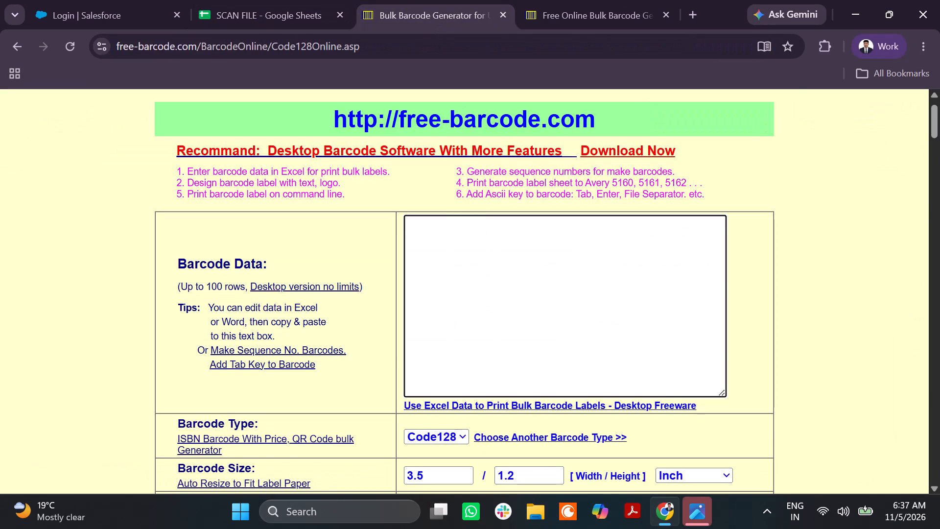
{"action": "left_click", "coordinate": [477, 248]}
{"action": "key", "text": "ctrl+v"}
{"action": "scroll", "coordinate": [477, 248], "scroll_direction": "down", "scroll_amount": 2}
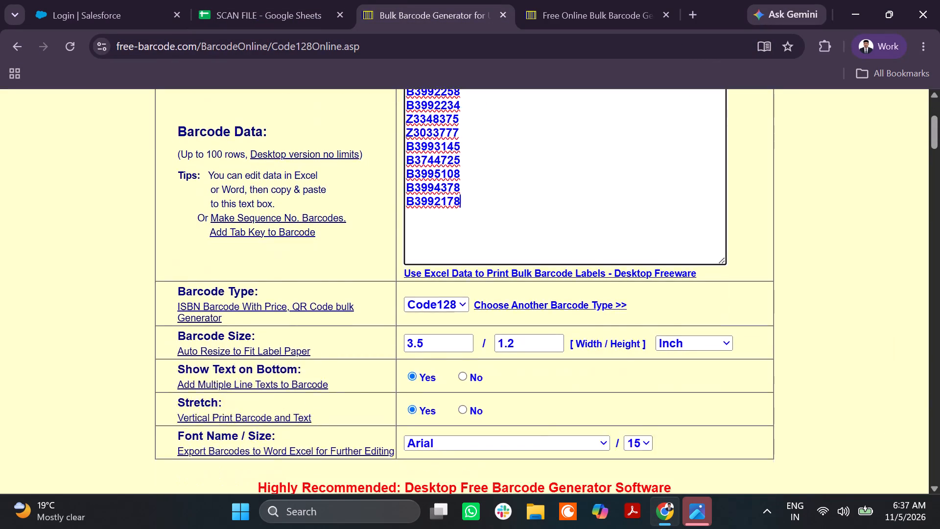
{"action": "scroll", "coordinate": [477, 248], "scroll_direction": "down", "scroll_amount": 3}
{"action": "left_click", "coordinate": [469, 257]}
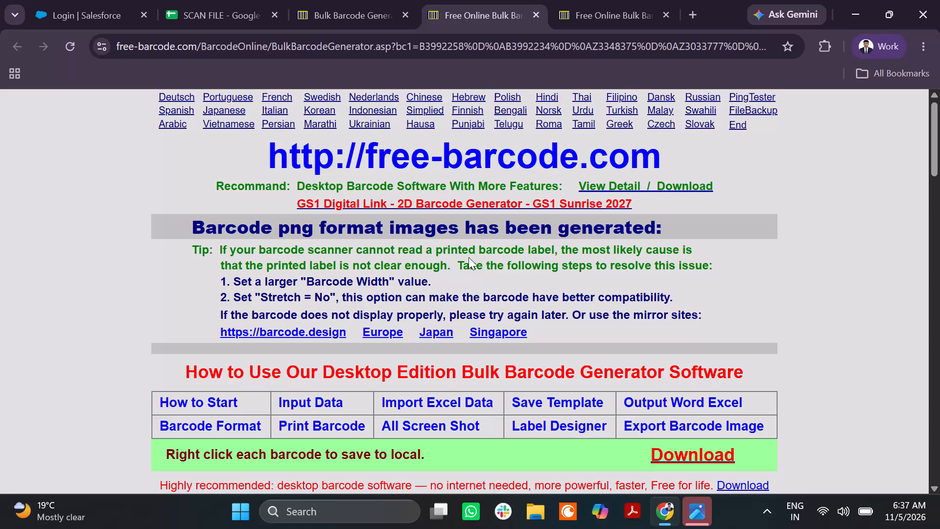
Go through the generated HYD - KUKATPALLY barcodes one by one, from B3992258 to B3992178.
{"action": "scroll", "coordinate": [588, 333], "scroll_direction": "down", "scroll_amount": 3}
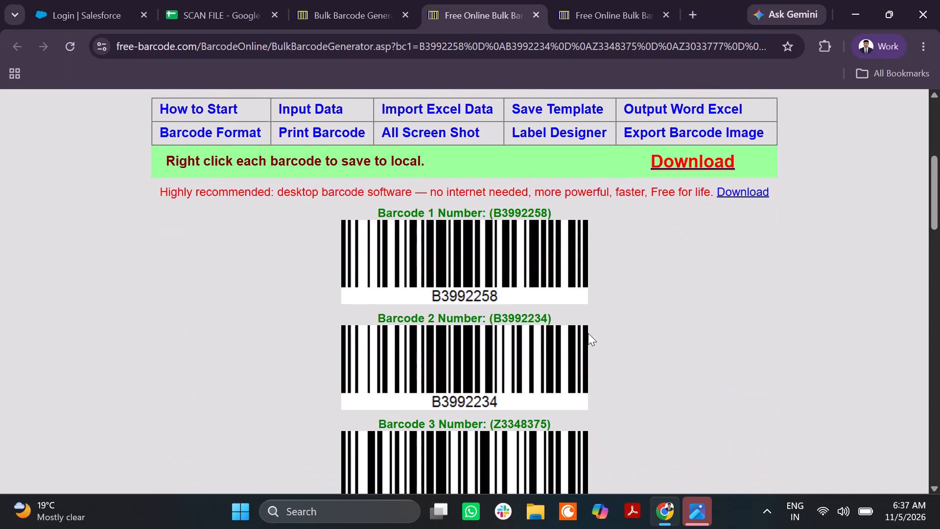
{"action": "scroll", "coordinate": [588, 333], "scroll_direction": "down", "scroll_amount": 1}
{"action": "scroll", "coordinate": [637, 336], "scroll_direction": "right", "scroll_amount": 1}
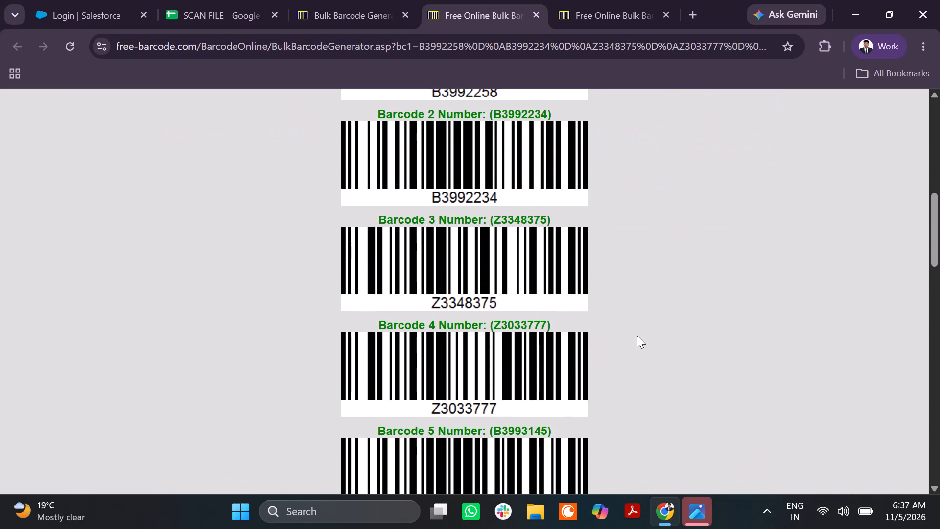
{"action": "scroll", "coordinate": [637, 336], "scroll_direction": "right", "scroll_amount": 1}
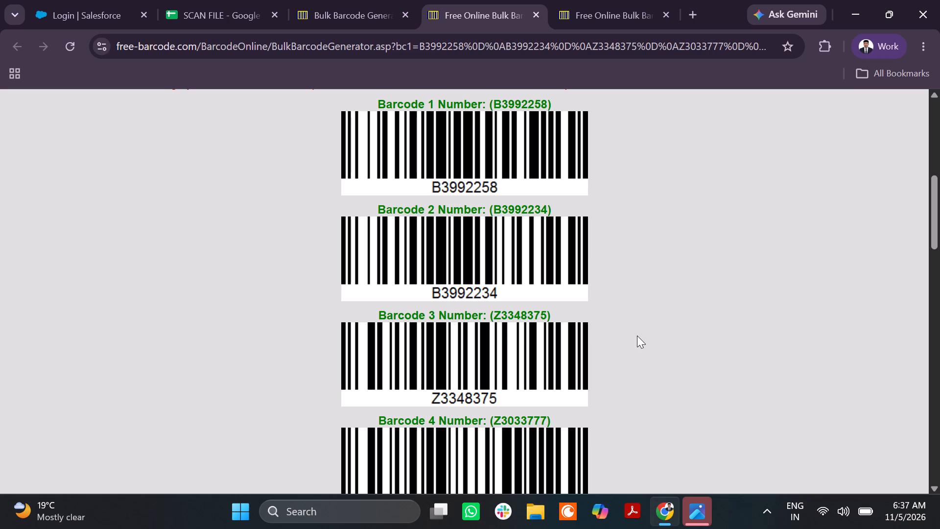
{"action": "scroll", "coordinate": [637, 336], "scroll_direction": "down", "scroll_amount": 2}
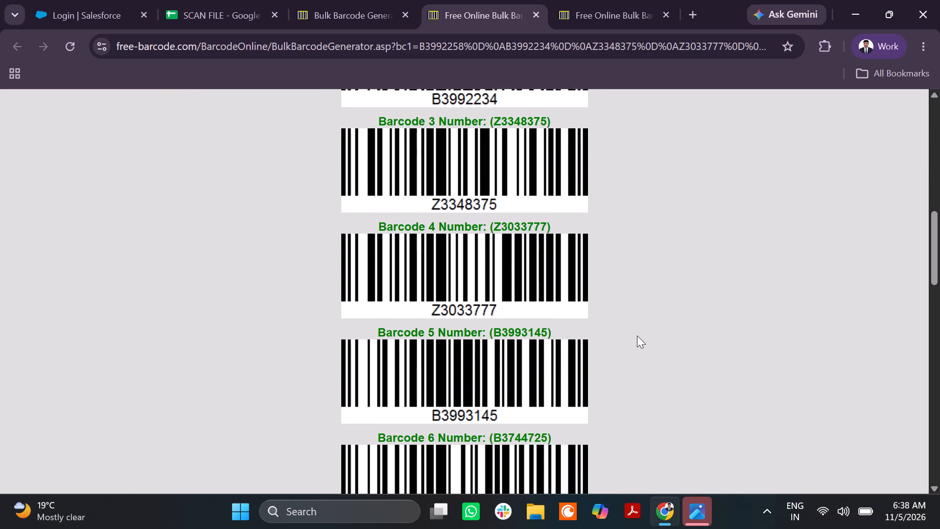
{"action": "scroll", "coordinate": [637, 336], "scroll_direction": "down", "scroll_amount": 4}
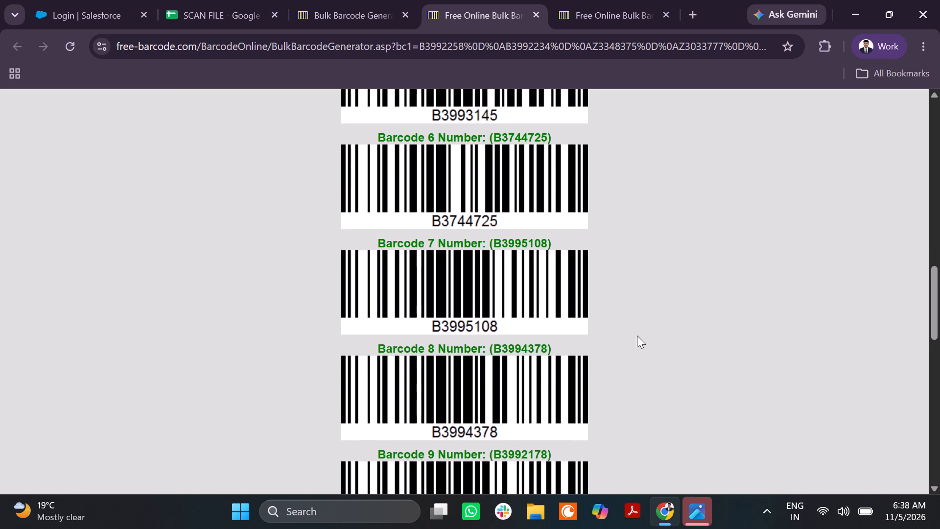
{"action": "scroll", "coordinate": [637, 336], "scroll_direction": "down", "scroll_amount": 4}
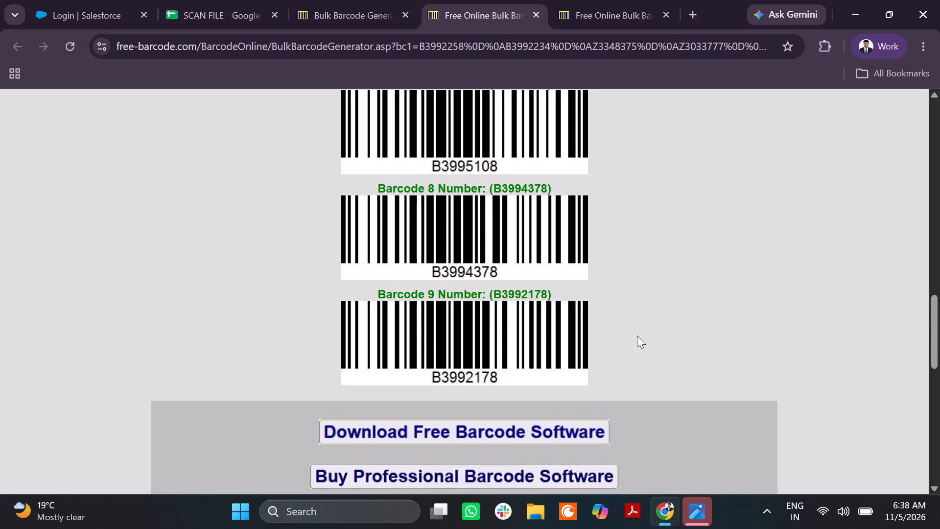
Close both generated-barcode pages and clear all HYD - KUKATPALLY parcel numbers from the generator's Barcode Data box.
{"action": "left_click", "coordinate": [664, 11]}
{"action": "left_click", "coordinate": [664, 11]}
{"action": "scroll", "coordinate": [593, 205], "scroll_direction": "up", "scroll_amount": 2}
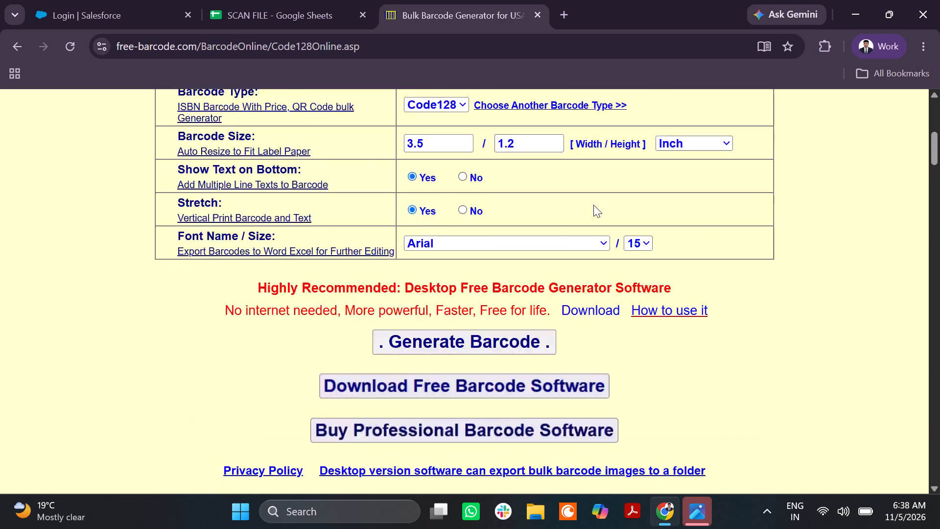
{"action": "scroll", "coordinate": [593, 205], "scroll_direction": "up", "scroll_amount": 2}
{"action": "left_click", "coordinate": [545, 203]}
{"action": "key", "text": "ctrl+a"}
{"action": "key", "text": "Delete"}
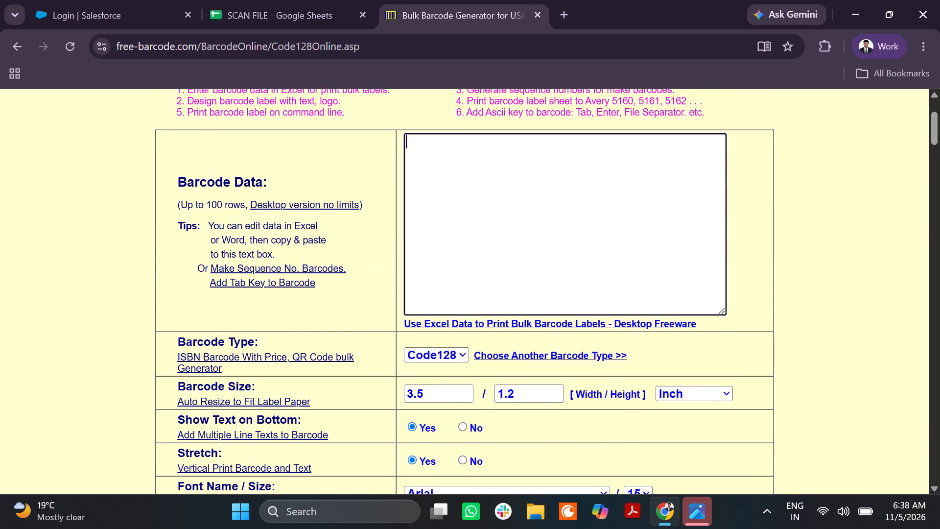
Return to the BOM load sheet and look back over the destination groups above HYD - KUKATPALLY, up to HYD - SHAMSHABAD.
{"action": "left_click", "coordinate": [276, 0]}
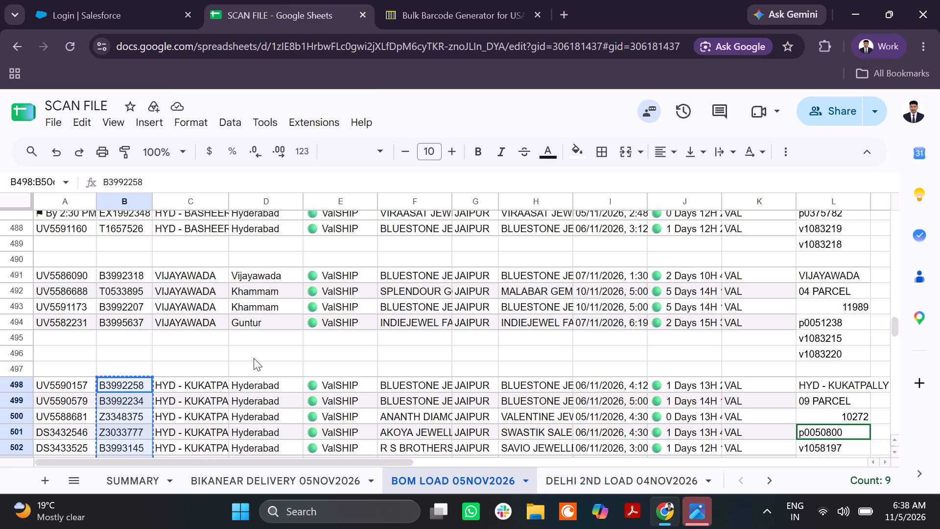
{"action": "scroll", "coordinate": [254, 358], "scroll_direction": "right", "scroll_amount": 1}
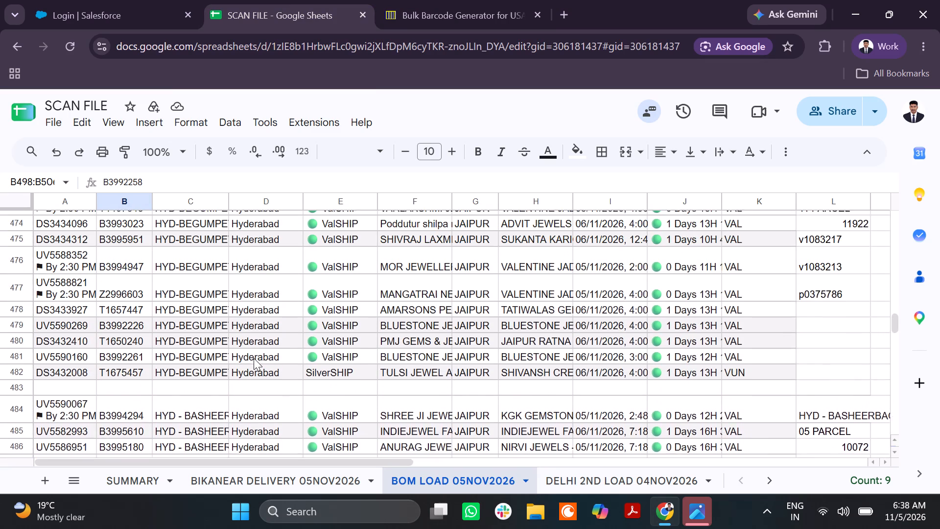
{"action": "scroll", "coordinate": [254, 358], "scroll_direction": "right", "scroll_amount": 1}
{"action": "scroll", "coordinate": [254, 358], "scroll_direction": "up", "scroll_amount": 2}
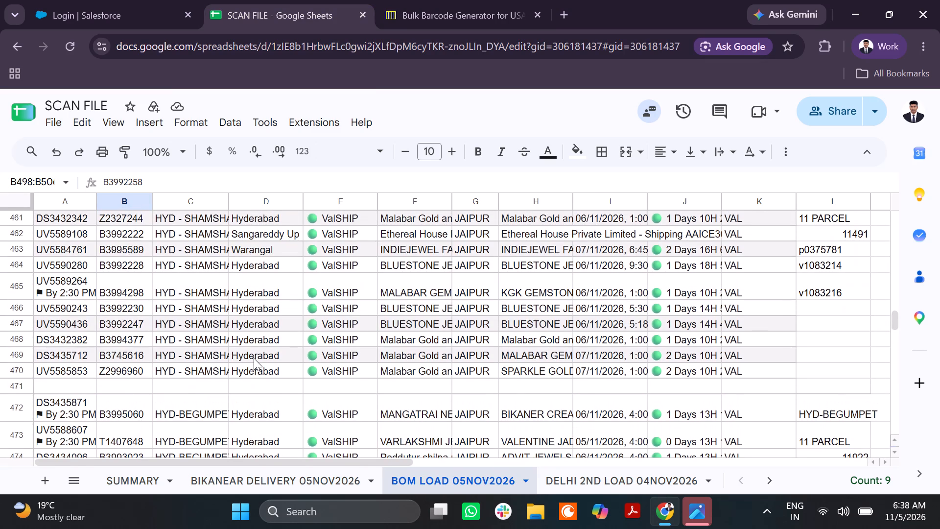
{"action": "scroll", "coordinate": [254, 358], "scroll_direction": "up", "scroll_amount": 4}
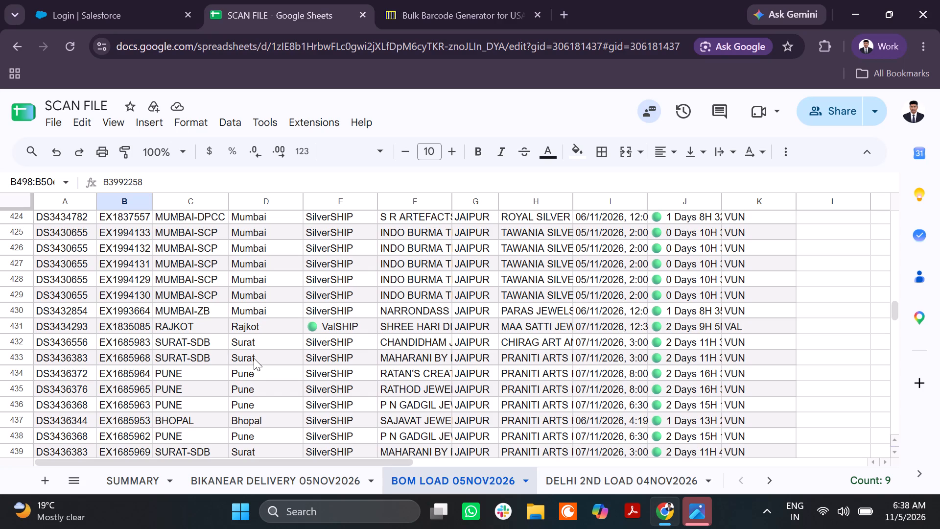
Open a new browser tab and start a Google query beginning with "w".
{"action": "left_click", "coordinate": [566, 10]}
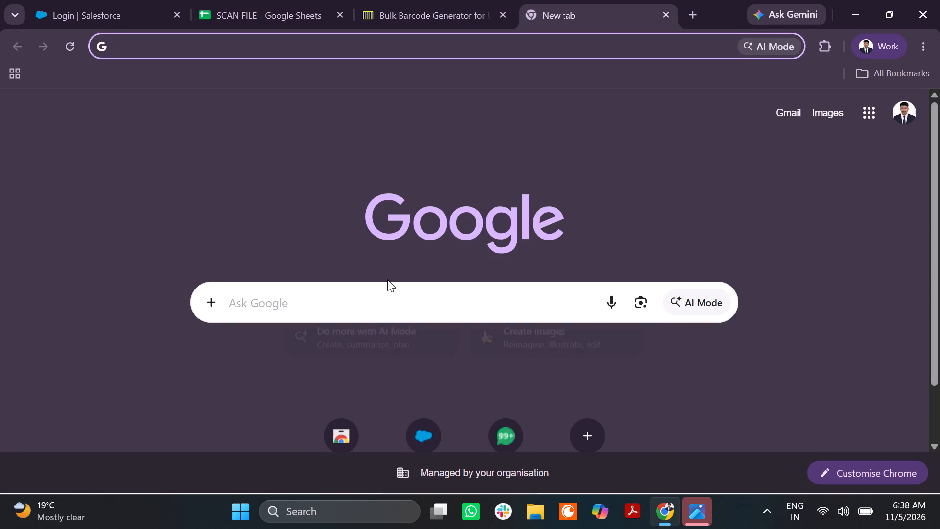
{"action": "left_click", "coordinate": [387, 279]}
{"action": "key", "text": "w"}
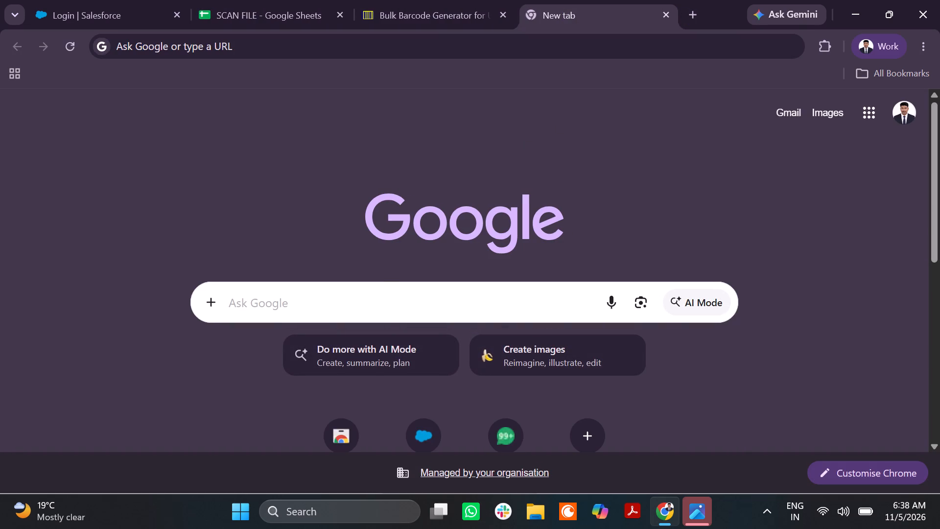
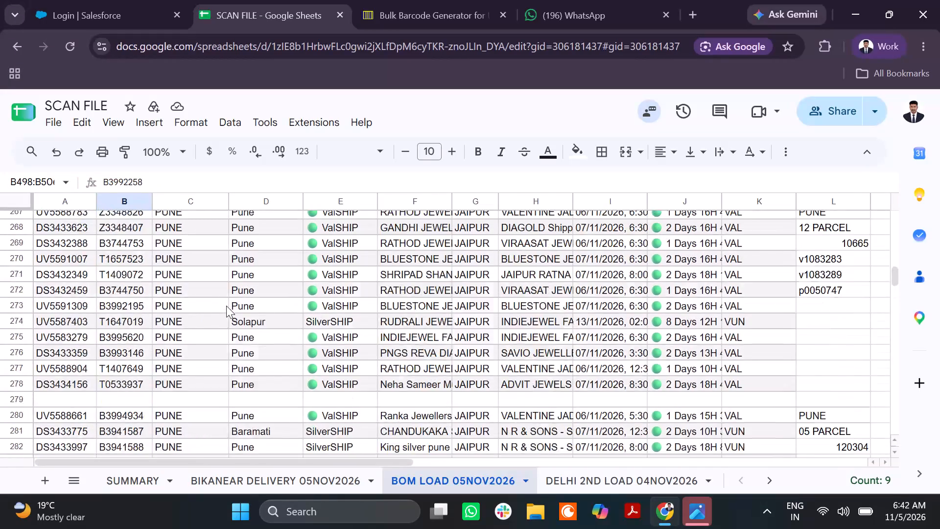
{"action": "scroll", "coordinate": [226, 306], "scroll_direction": "up", "scroll_amount": 3}
{"action": "scroll", "coordinate": [226, 306], "scroll_direction": "down", "scroll_amount": 1}
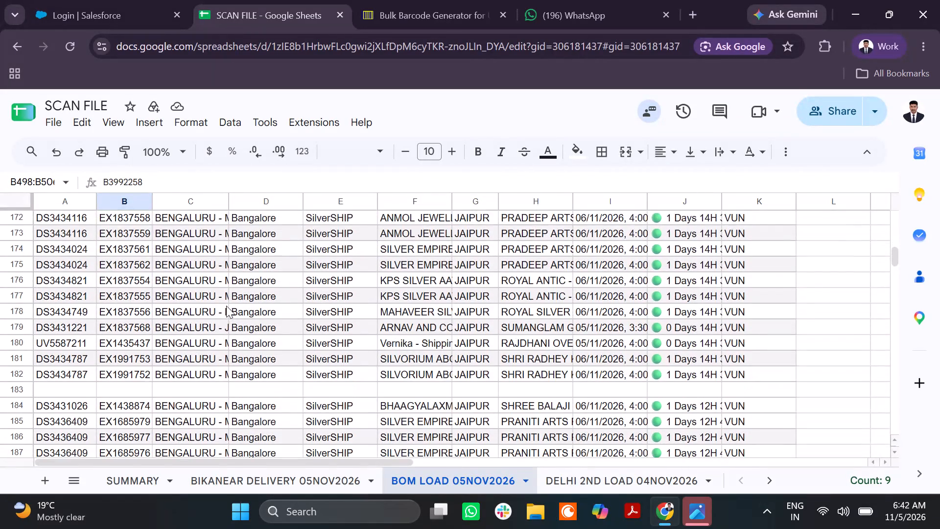
{"action": "scroll", "coordinate": [226, 306], "scroll_direction": "down", "scroll_amount": 5}
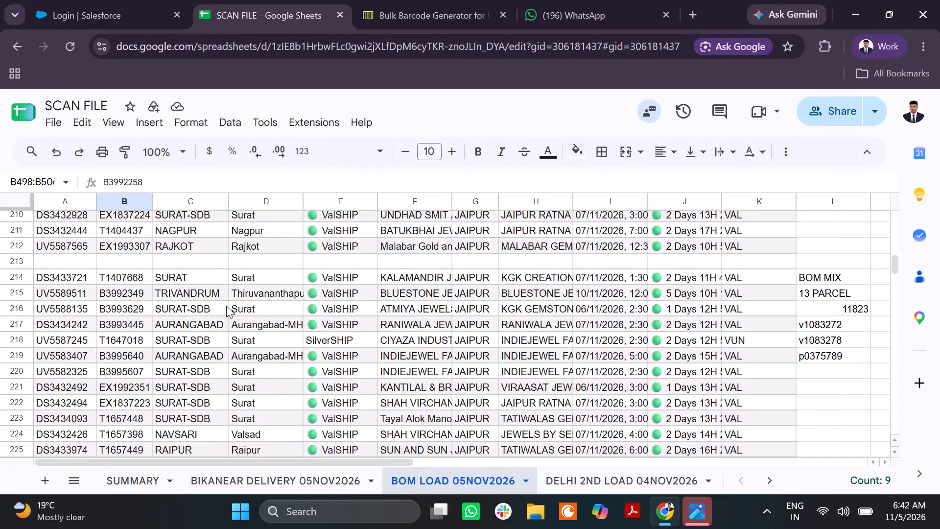
{"action": "scroll", "coordinate": [226, 306], "scroll_direction": "up", "scroll_amount": 2}
{"action": "scroll", "coordinate": [155, 253], "scroll_direction": "up", "scroll_amount": 1}
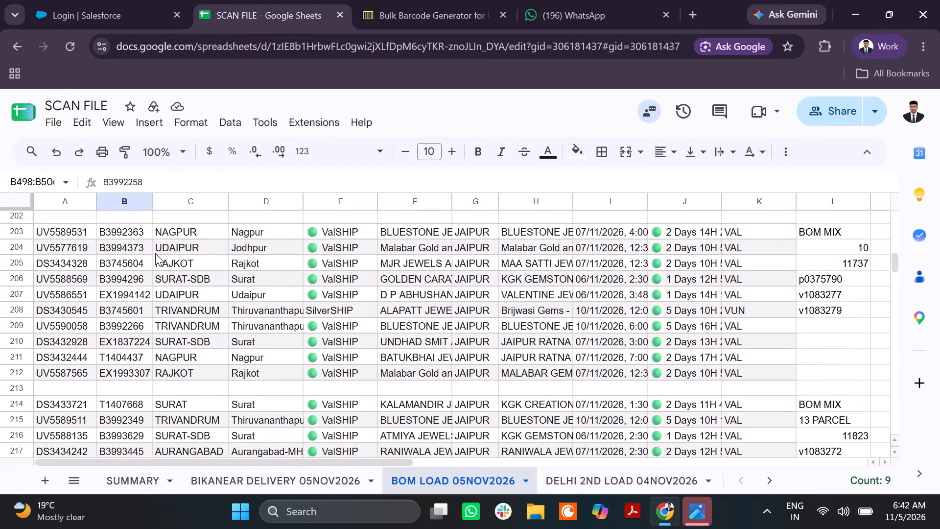
{"action": "scroll", "coordinate": [155, 253], "scroll_direction": "up", "scroll_amount": 1}
{"action": "left_click", "coordinate": [141, 266]}
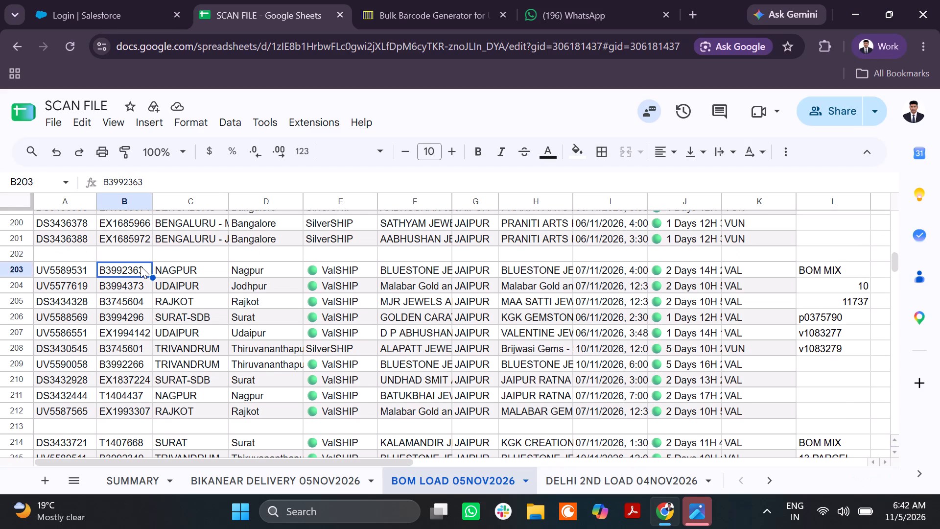
Copy the BOM MIX parcel numbers B3992363 to EX1993307 from the load sheet into the Bulk Barcode Generator and generate their Code128 barcodes.
{"action": "key", "text": "ctrl+shift+Down"}
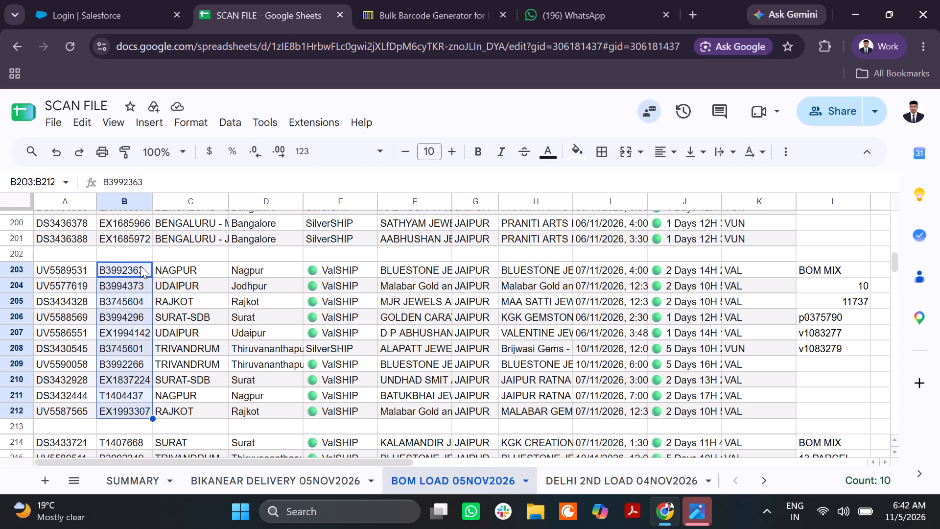
{"action": "key", "text": "ctrl+c"}
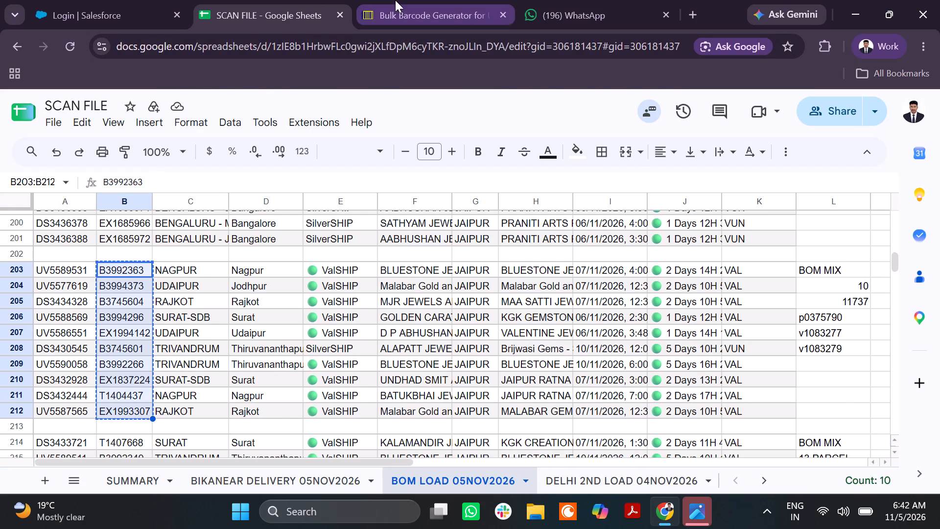
{"action": "left_click", "coordinate": [395, 0]}
{"action": "left_click", "coordinate": [420, 169]}
{"action": "key", "text": "ctrl+v"}
{"action": "scroll", "coordinate": [420, 169], "scroll_direction": "down", "scroll_amount": 3}
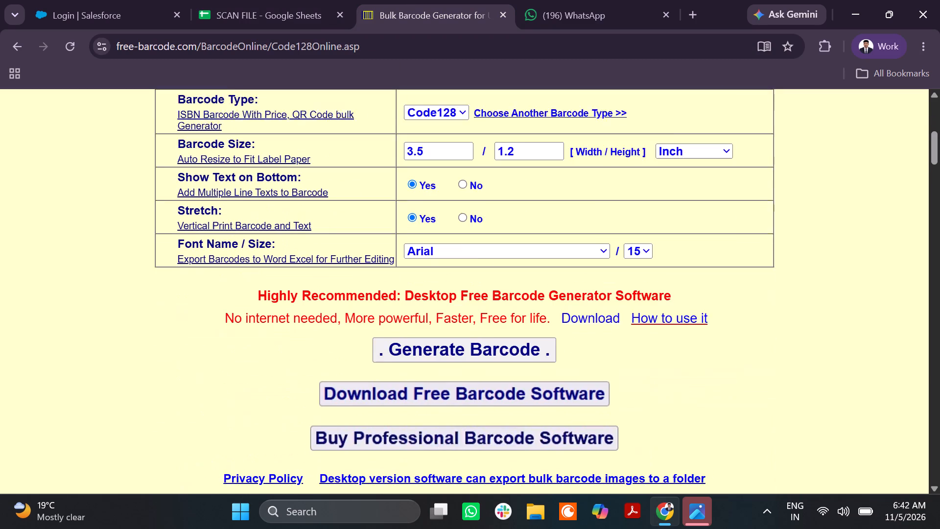
{"action": "scroll", "coordinate": [420, 169], "scroll_direction": "down", "scroll_amount": 2}
{"action": "left_click", "coordinate": [422, 226]}
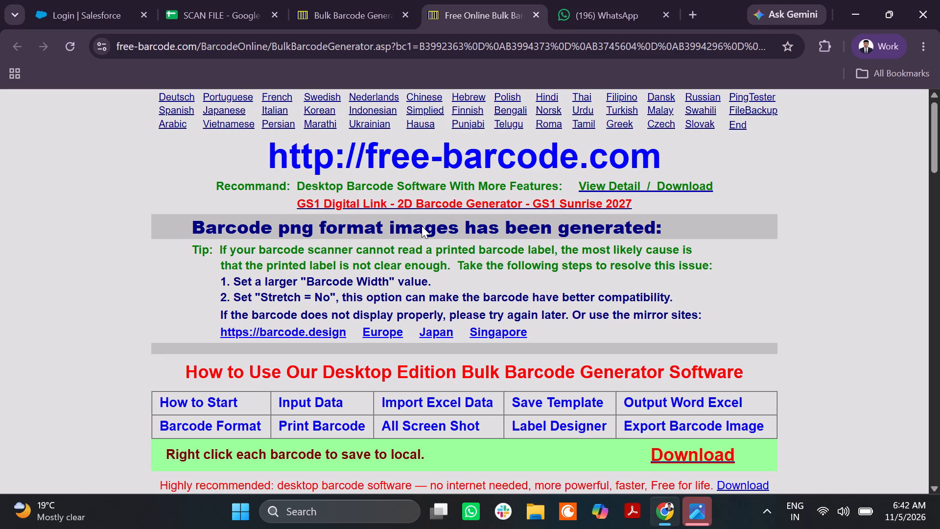
Go through the generated BOM MIX barcodes one by one, from B3992363 to EX1993307.
{"action": "scroll", "coordinate": [939, 281], "scroll_direction": "down", "scroll_amount": 2}
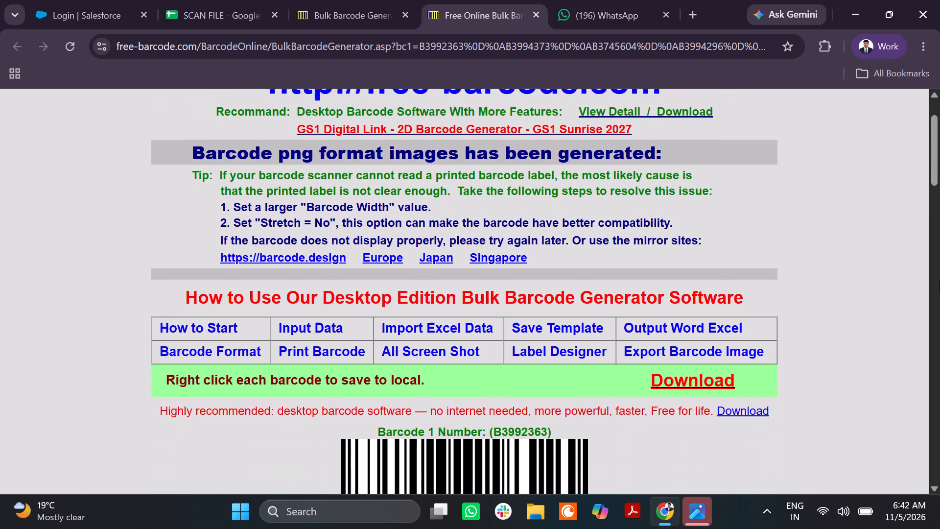
{"action": "scroll", "coordinate": [939, 281], "scroll_direction": "down", "scroll_amount": 5}
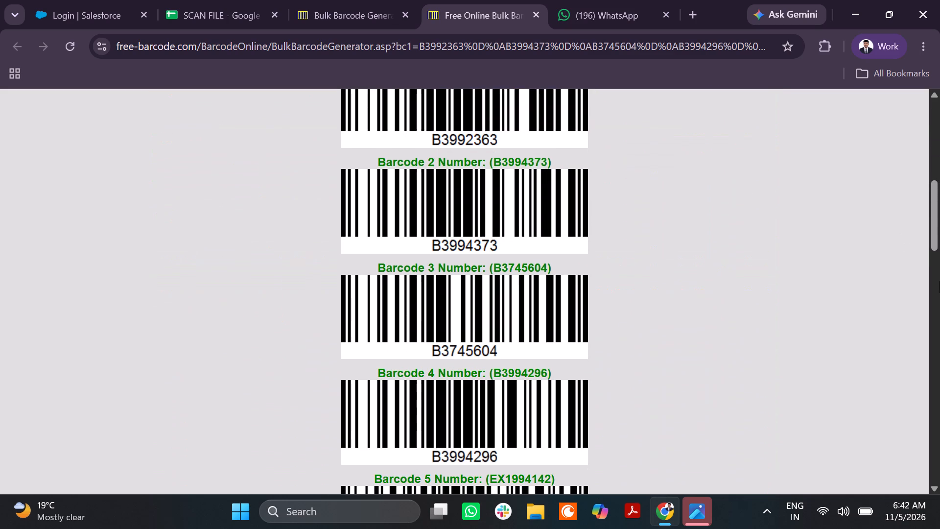
{"action": "right_click", "coordinate": [939, 281]}
{"action": "scroll", "coordinate": [939, 281], "scroll_direction": "down", "scroll_amount": 1}
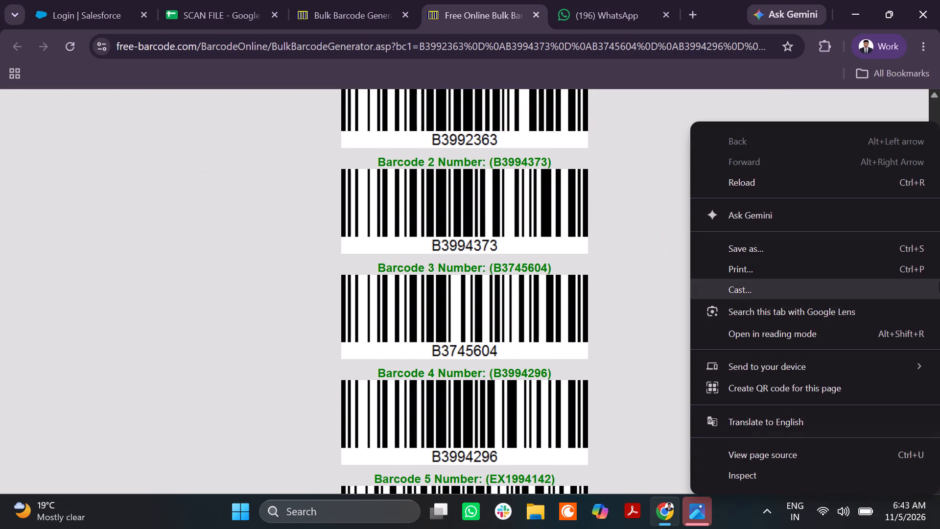
{"action": "left_click", "coordinate": [623, 275]}
{"action": "scroll", "coordinate": [623, 275], "scroll_direction": "down", "scroll_amount": 3}
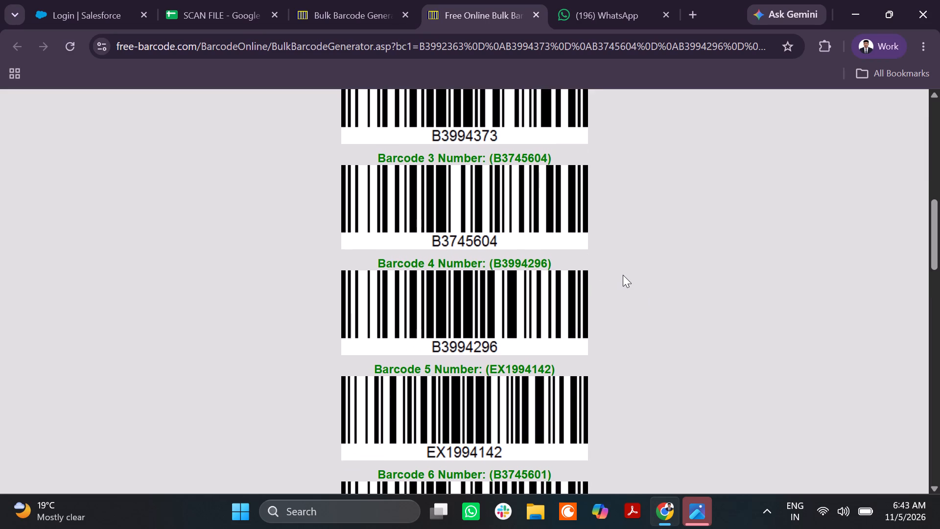
{"action": "scroll", "coordinate": [623, 275], "scroll_direction": "down", "scroll_amount": 3}
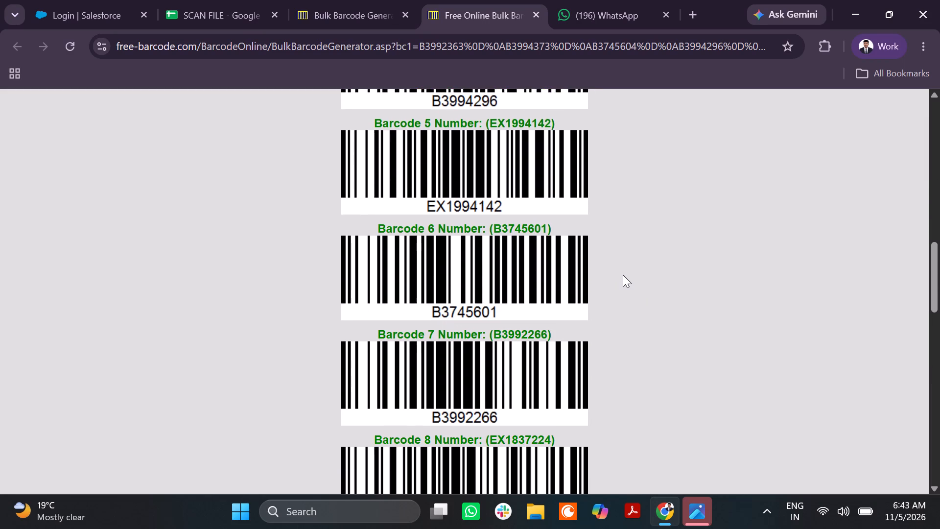
{"action": "scroll", "coordinate": [623, 275], "scroll_direction": "down", "scroll_amount": 4}
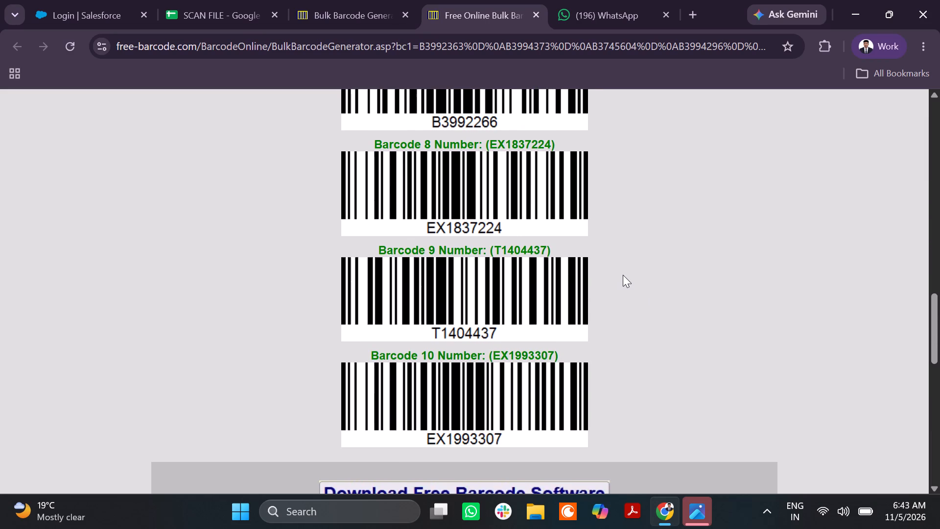
{"action": "scroll", "coordinate": [623, 275], "scroll_direction": "down", "scroll_amount": 1}
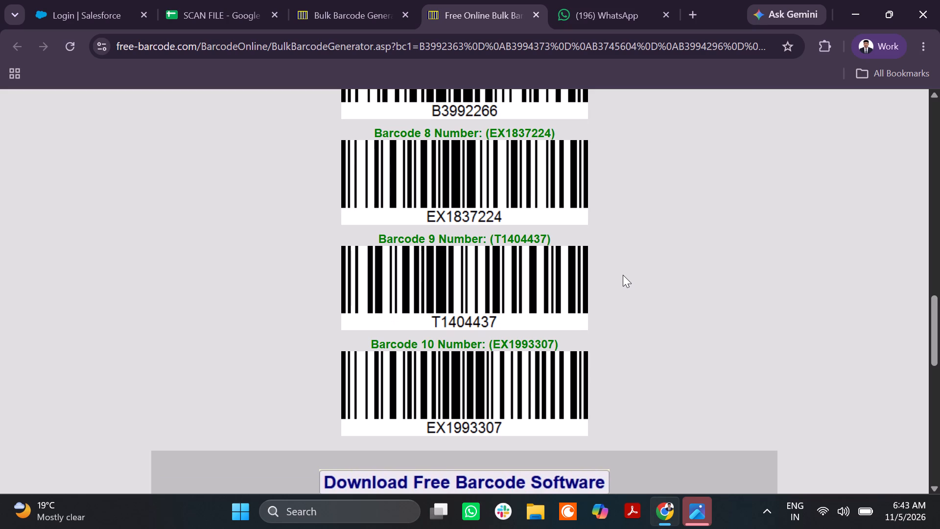
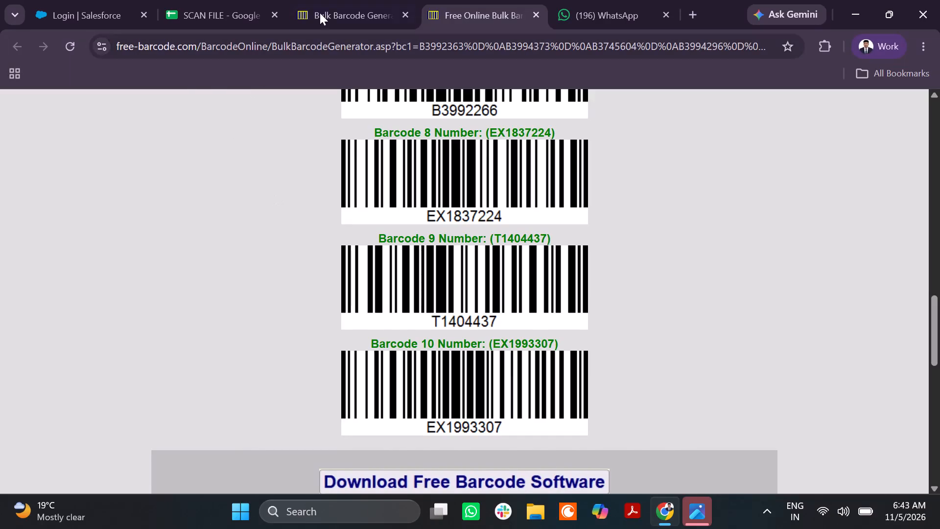
Clear the previous BOM MIX parcel numbers from the barcode data in the Bulk Barcode Generator.
{"action": "left_click", "coordinate": [333, 2]}
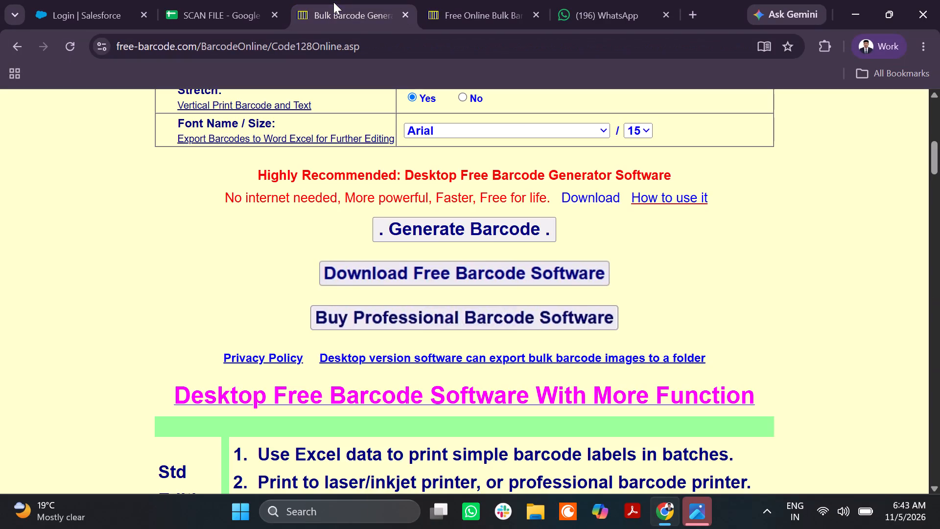
{"action": "scroll", "coordinate": [416, 182], "scroll_direction": "up", "scroll_amount": 3}
{"action": "left_click", "coordinate": [521, 143]}
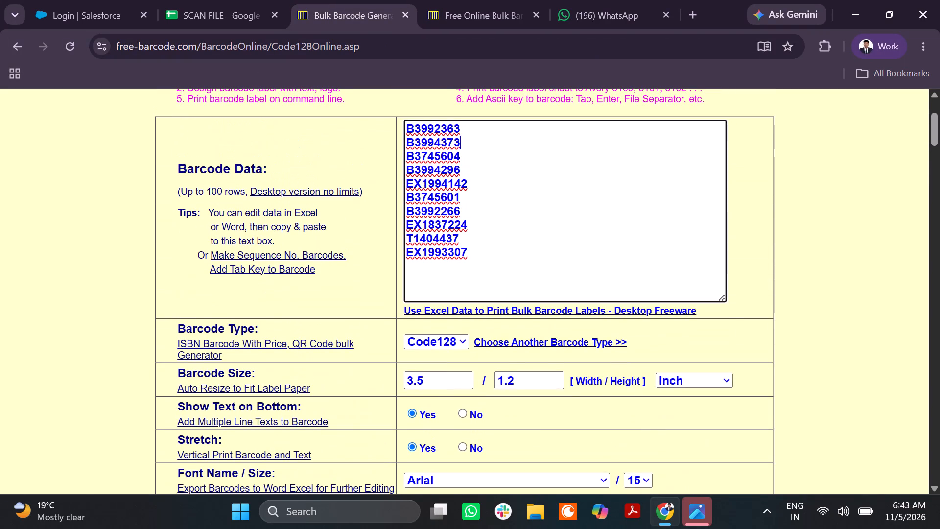
{"action": "key", "text": "ctrl+a"}
{"action": "key", "text": "Delete"}
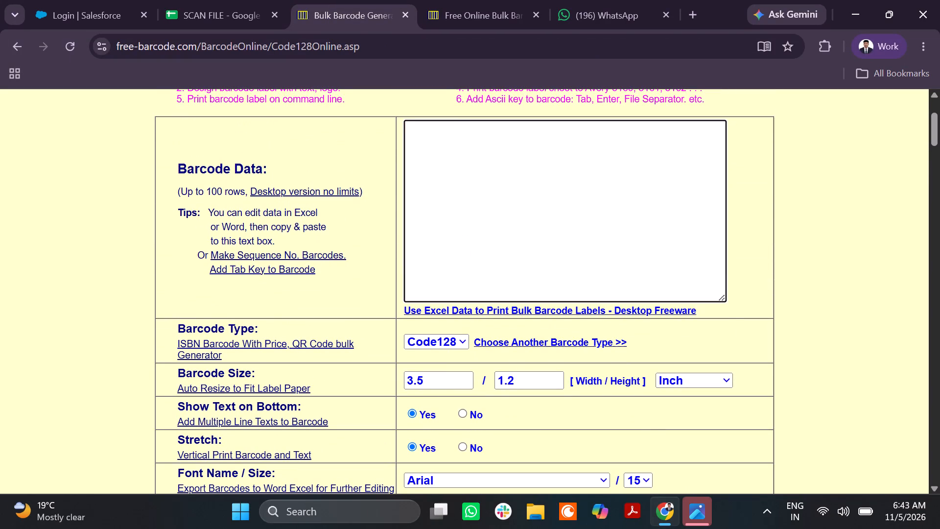
Copy the BOM MIX parcel numbers T1407668 to T1675456 from the load sheet into the Bulk Barcode Generator and generate their Code128 barcodes.
{"action": "left_click", "coordinate": [227, 0]}
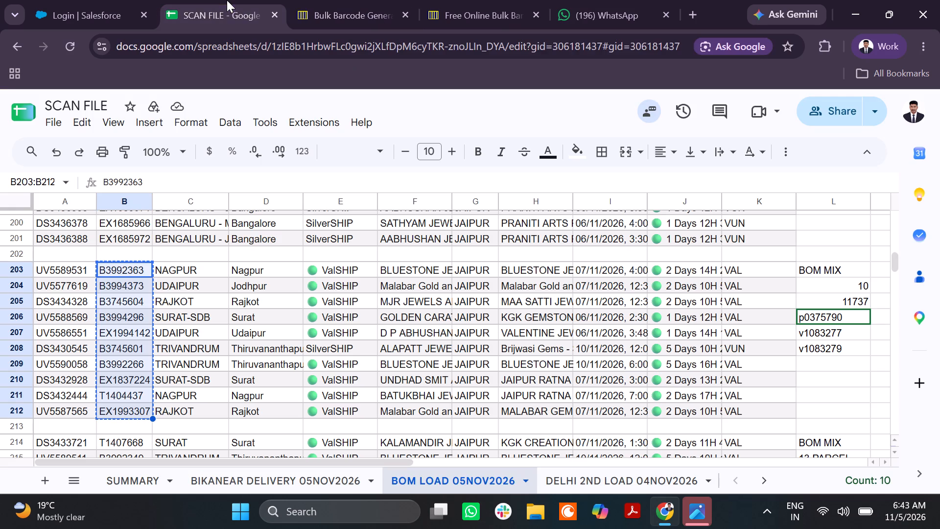
{"action": "scroll", "coordinate": [167, 315], "scroll_direction": "down", "scroll_amount": 2}
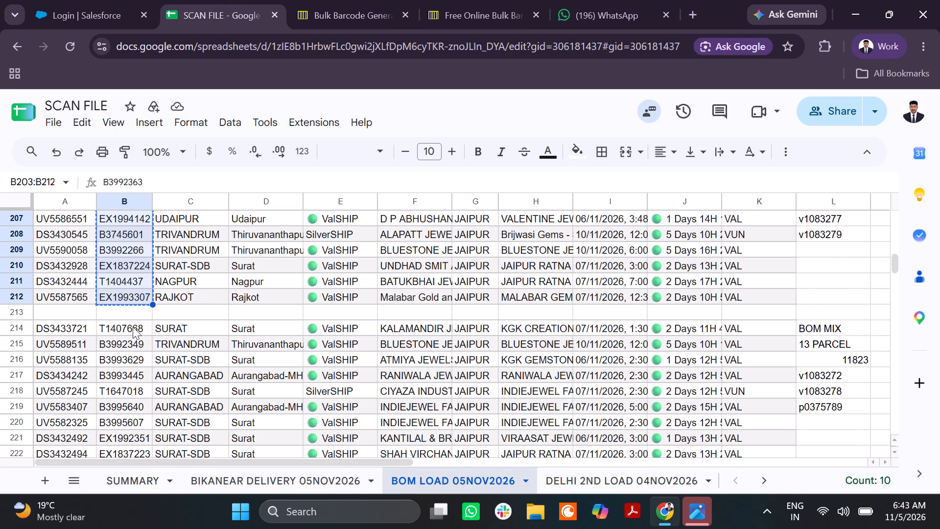
{"action": "left_click", "coordinate": [133, 327]}
{"action": "key", "text": "ctrl+shift+Down"}
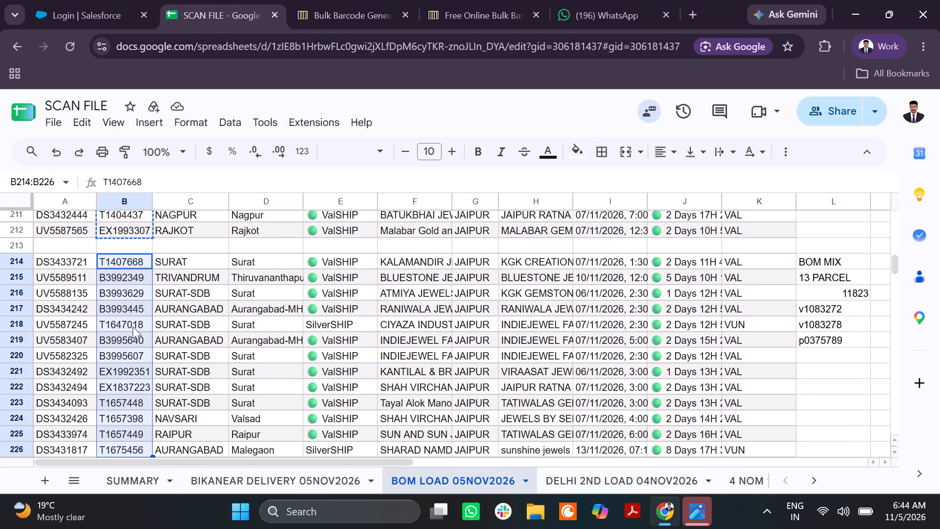
{"action": "key", "text": "ctrl+c"}
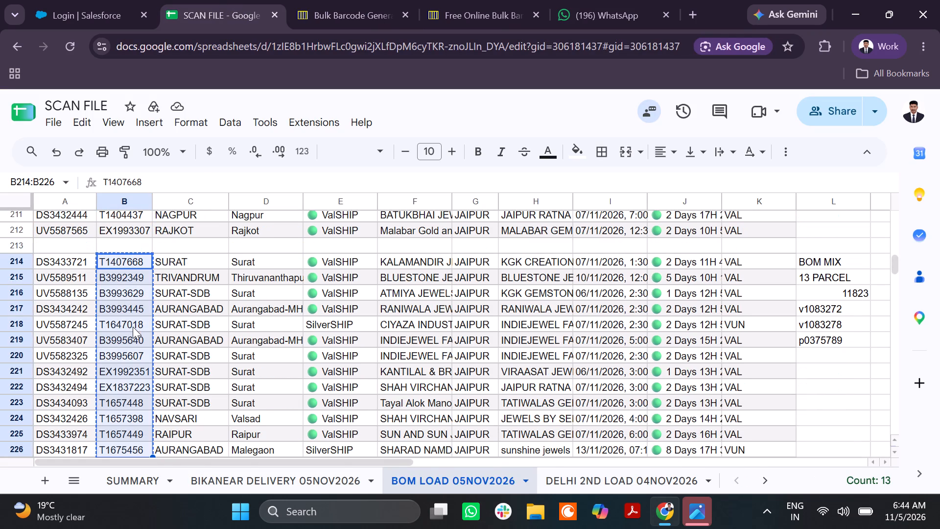
{"action": "left_click", "coordinate": [385, 25]}
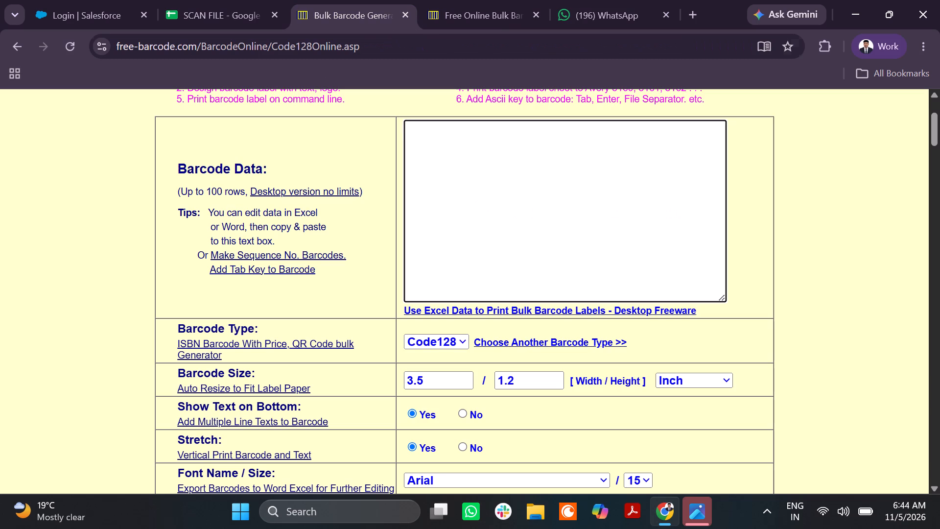
{"action": "left_click", "coordinate": [475, 174]}
{"action": "key", "text": "ctrl+v"}
{"action": "scroll", "coordinate": [475, 174], "scroll_direction": "down", "scroll_amount": 3}
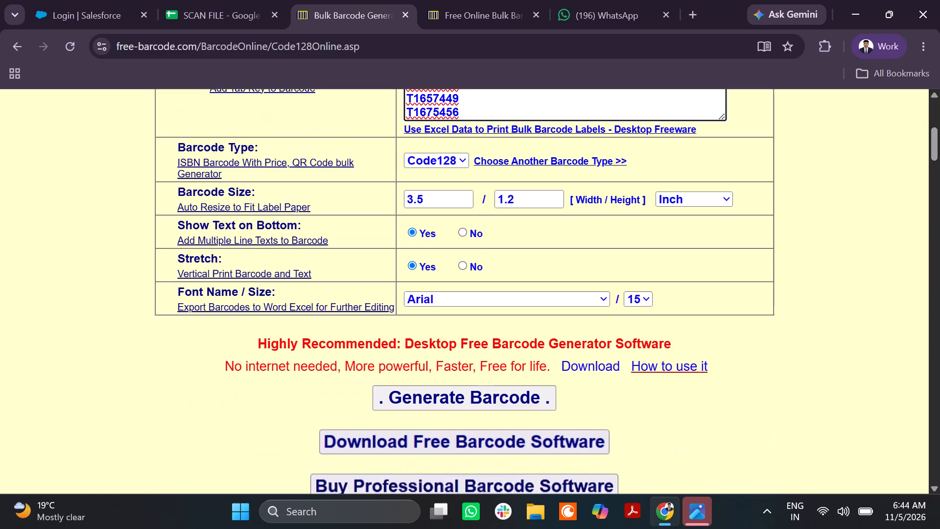
{"action": "scroll", "coordinate": [475, 174], "scroll_direction": "down", "scroll_amount": 1}
{"action": "left_click", "coordinate": [450, 222]}
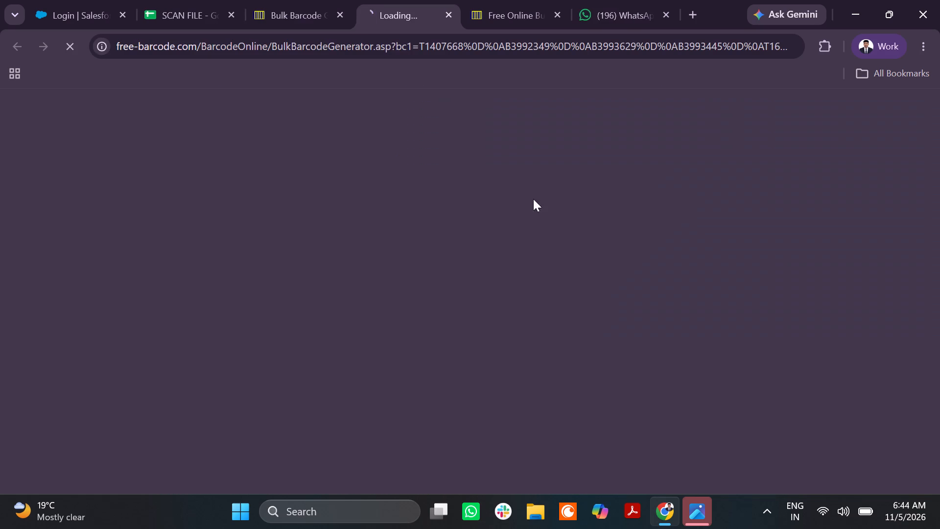
Go through the generated BOM MIX barcodes one by one, from T1407668 to T1675456.
{"action": "scroll", "coordinate": [757, 286], "scroll_direction": "down", "scroll_amount": 3}
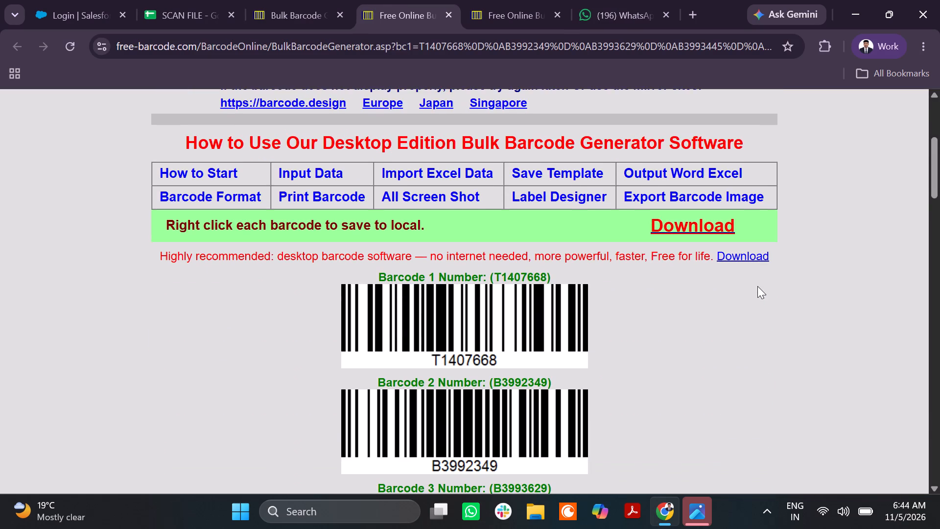
{"action": "scroll", "coordinate": [757, 286], "scroll_direction": "down", "scroll_amount": 1}
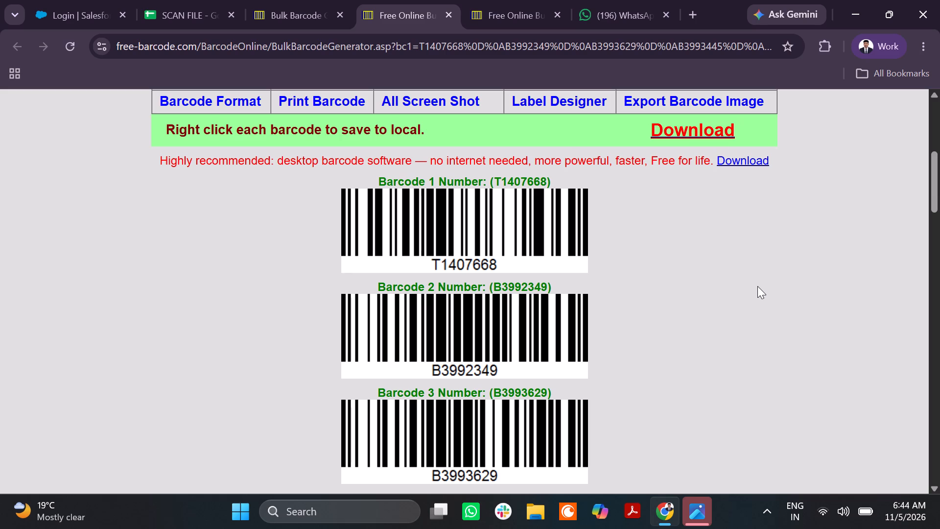
{"action": "scroll", "coordinate": [757, 286], "scroll_direction": "down", "scroll_amount": 2}
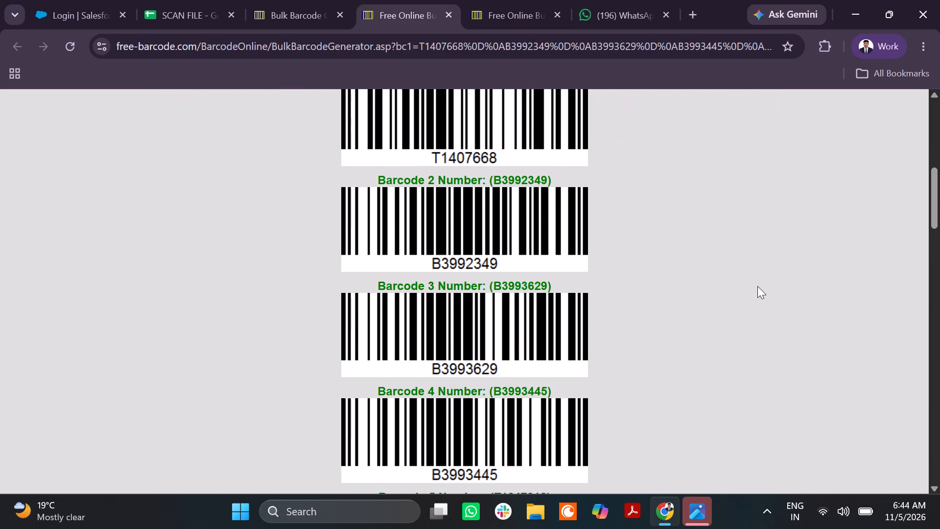
{"action": "left_click", "coordinate": [757, 286]}
{"action": "scroll", "coordinate": [757, 286], "scroll_direction": "down", "scroll_amount": 3}
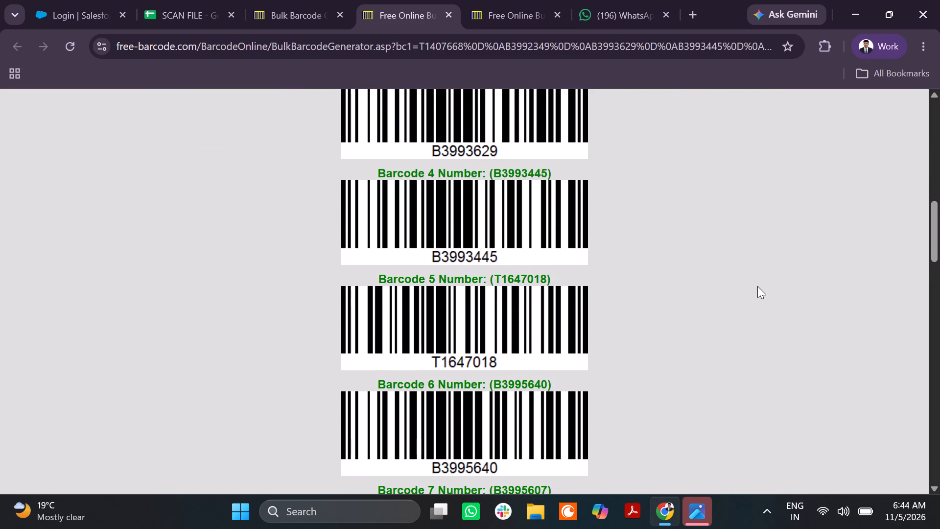
{"action": "scroll", "coordinate": [757, 286], "scroll_direction": "down", "scroll_amount": 3}
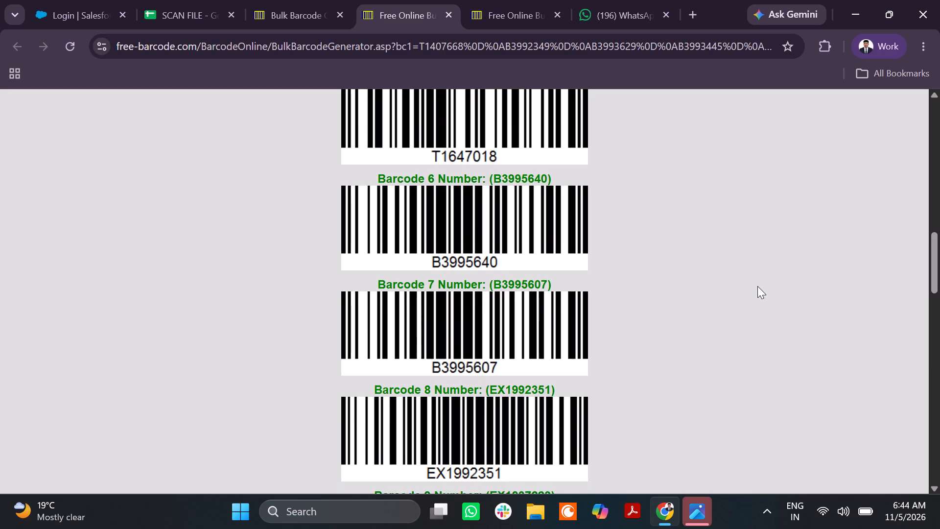
{"action": "scroll", "coordinate": [757, 286], "scroll_direction": "down", "scroll_amount": 3}
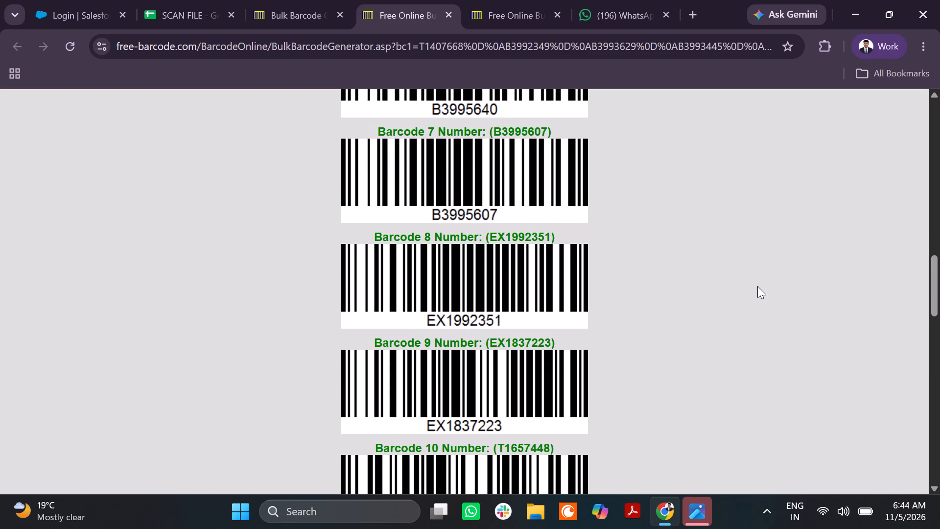
{"action": "scroll", "coordinate": [757, 286], "scroll_direction": "down", "scroll_amount": 3}
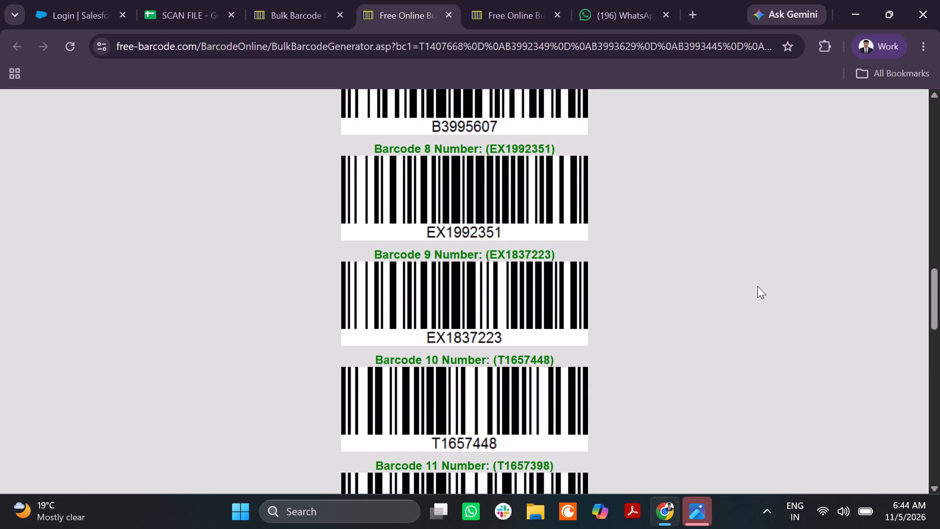
{"action": "scroll", "coordinate": [757, 286], "scroll_direction": "down", "scroll_amount": 3}
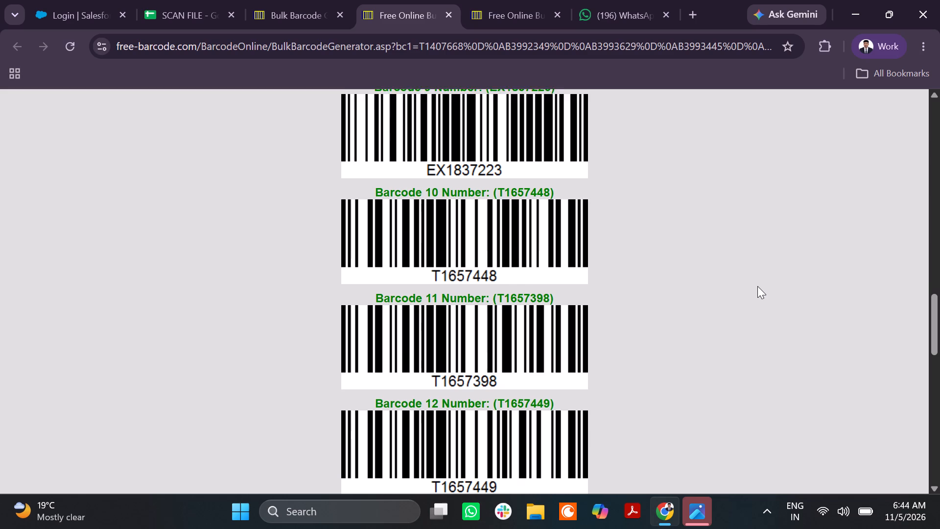
{"action": "scroll", "coordinate": [757, 286], "scroll_direction": "down", "scroll_amount": 3}
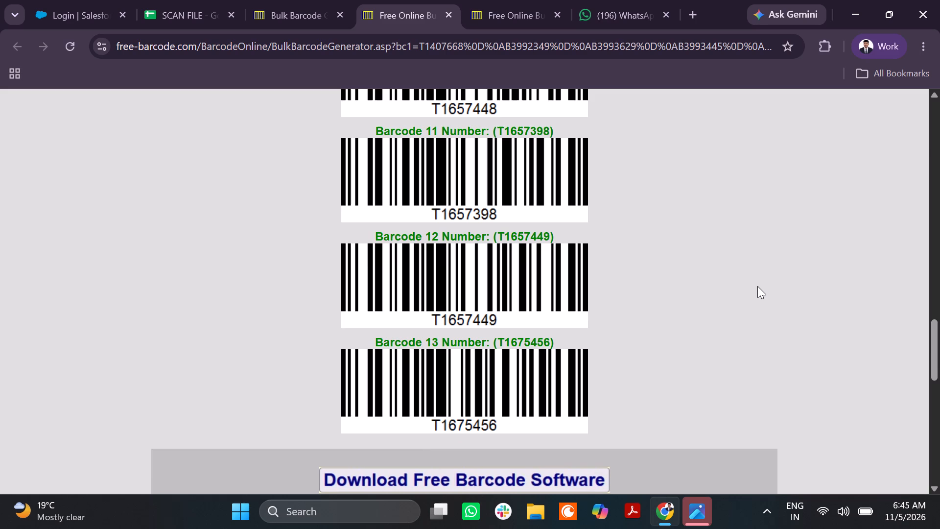
Close both generated barcode result pages and the WhatsApp page.
{"action": "left_click", "coordinate": [554, 21]}
{"action": "left_click", "coordinate": [554, 21]}
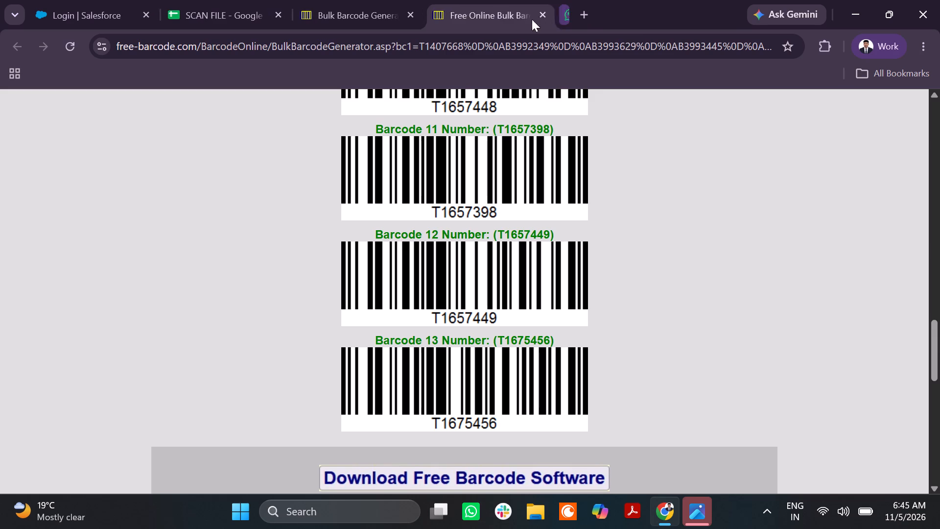
{"action": "left_click", "coordinate": [552, 14]}
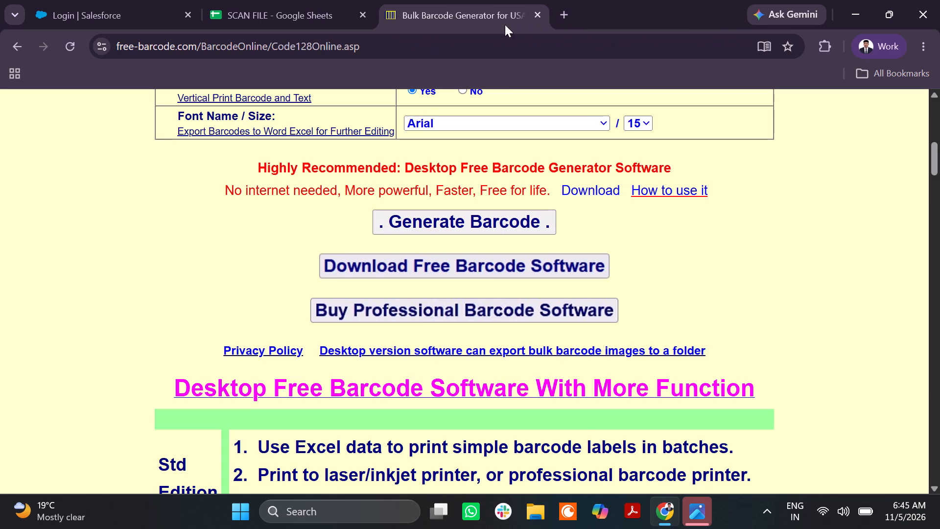
Clear the parcel numbers T1407668 to T1675456 from the Bulk Barcode Generator's barcode data.
{"action": "scroll", "coordinate": [486, 154], "scroll_direction": "up", "scroll_amount": 3}
{"action": "left_click", "coordinate": [485, 176]}
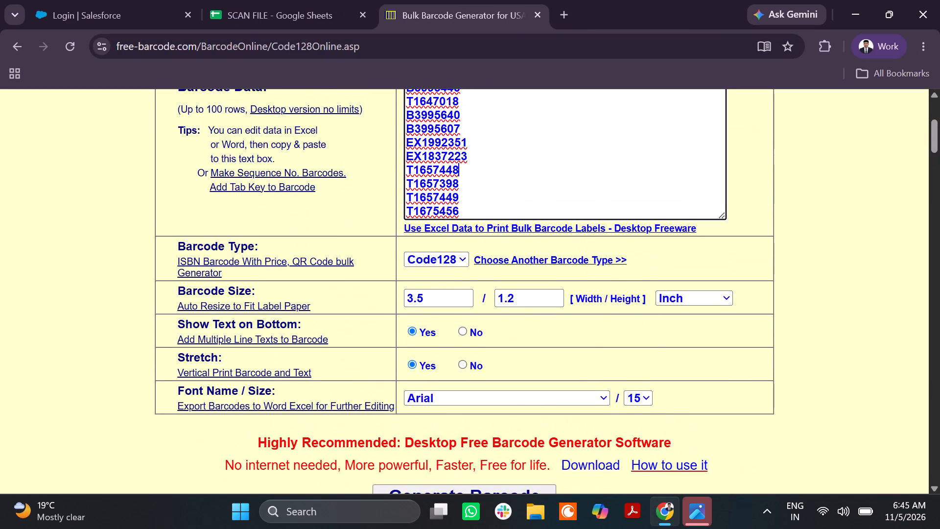
{"action": "key", "text": "ctrl+a"}
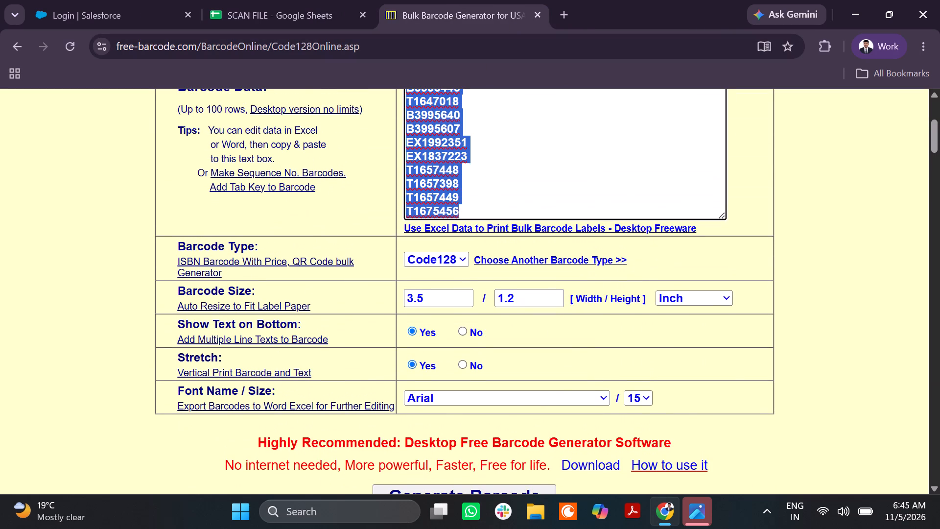
{"action": "key", "text": "Delete"}
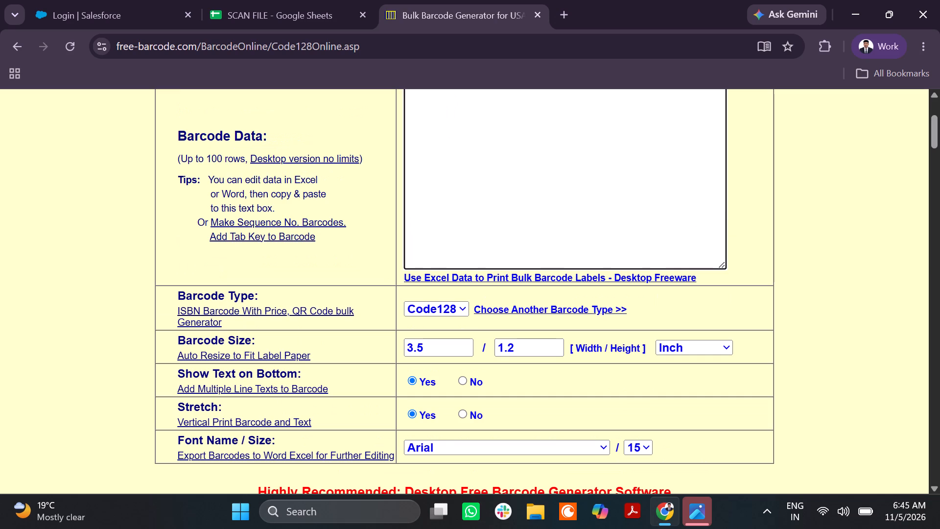
Copy the BOM MIX parcel numbers B3993630 to T1647010 from the load sheet into the Bulk Barcode Generator and generate their Code128 barcodes.
{"action": "left_click", "coordinate": [254, 0]}
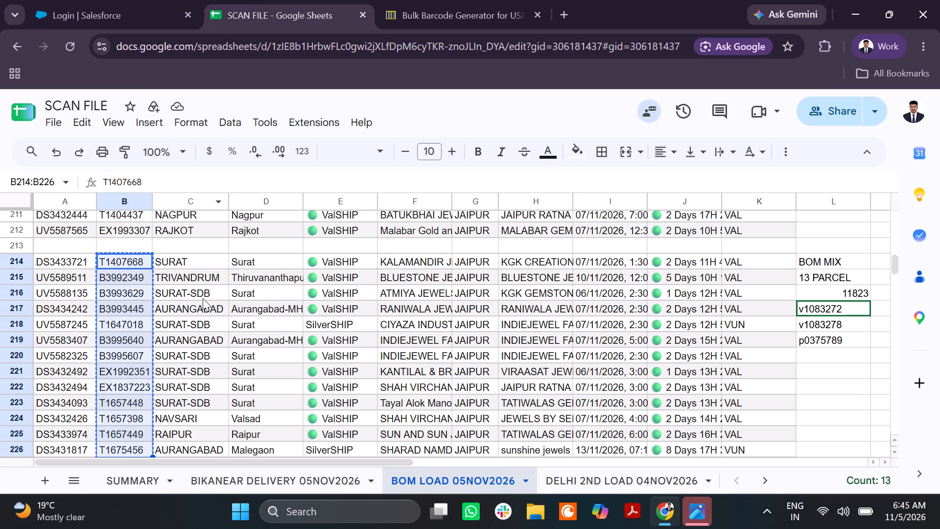
{"action": "scroll", "coordinate": [203, 298], "scroll_direction": "down", "scroll_amount": 4}
{"action": "left_click", "coordinate": [139, 274]}
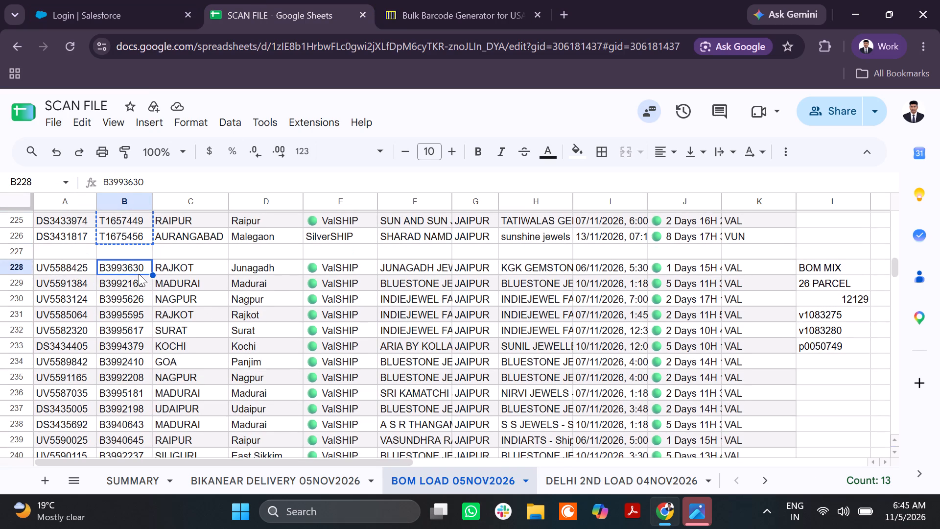
{"action": "key", "text": "ctrl+shift+Down"}
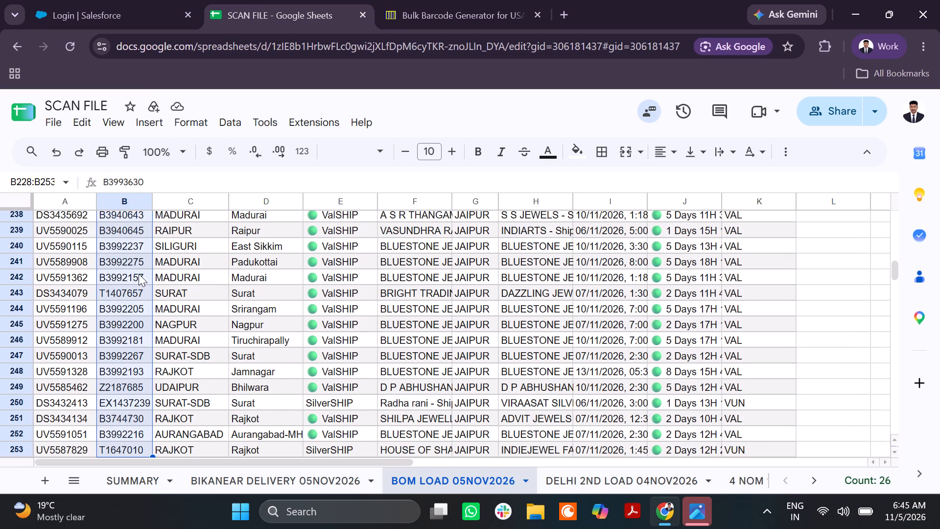
{"action": "key", "text": "ctrl+c"}
{"action": "scroll", "coordinate": [139, 274], "scroll_direction": "down", "scroll_amount": 2}
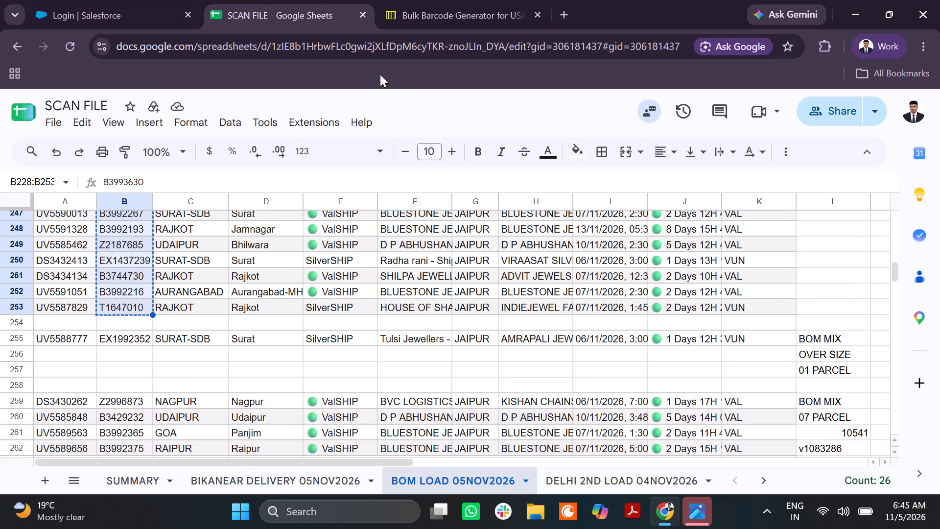
{"action": "left_click", "coordinate": [431, 5]}
{"action": "left_click", "coordinate": [464, 172]}
{"action": "key", "text": "ctrl+v"}
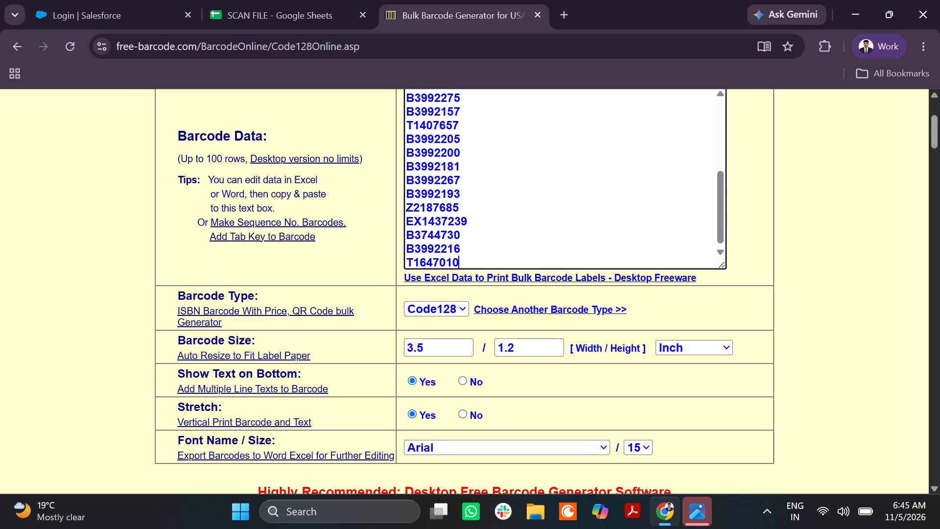
{"action": "scroll", "coordinate": [464, 172], "scroll_direction": "down", "scroll_amount": 6}
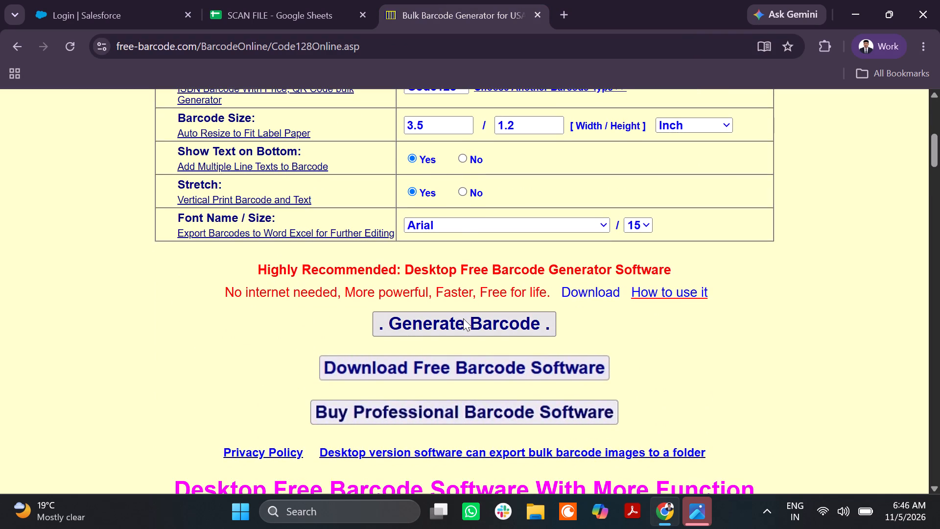
{"action": "left_click", "coordinate": [463, 318]}
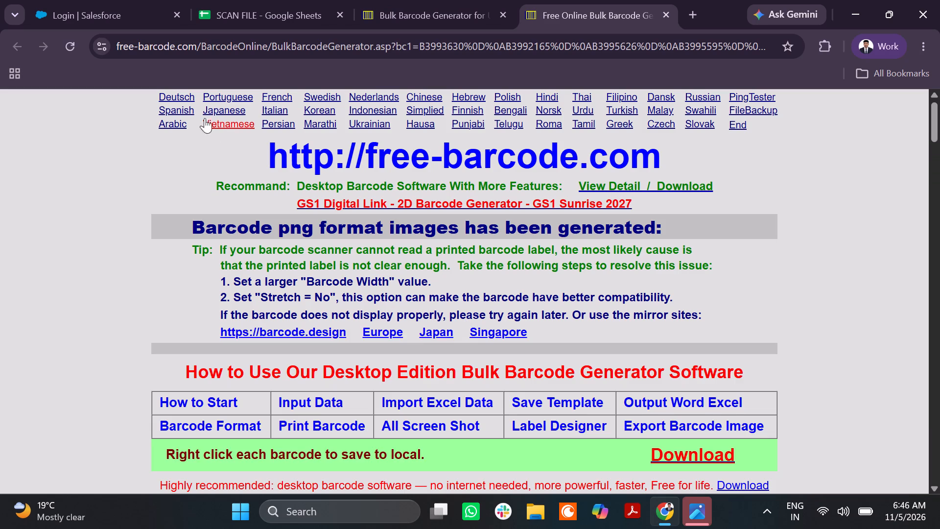
In the BOM load sheet, copy the oversize BOM MIX parcel number EX1992352 into cell B258, directly above Z2996873.
{"action": "left_click", "coordinate": [257, 19]}
{"action": "scroll", "coordinate": [229, 325], "scroll_direction": "down", "scroll_amount": 2}
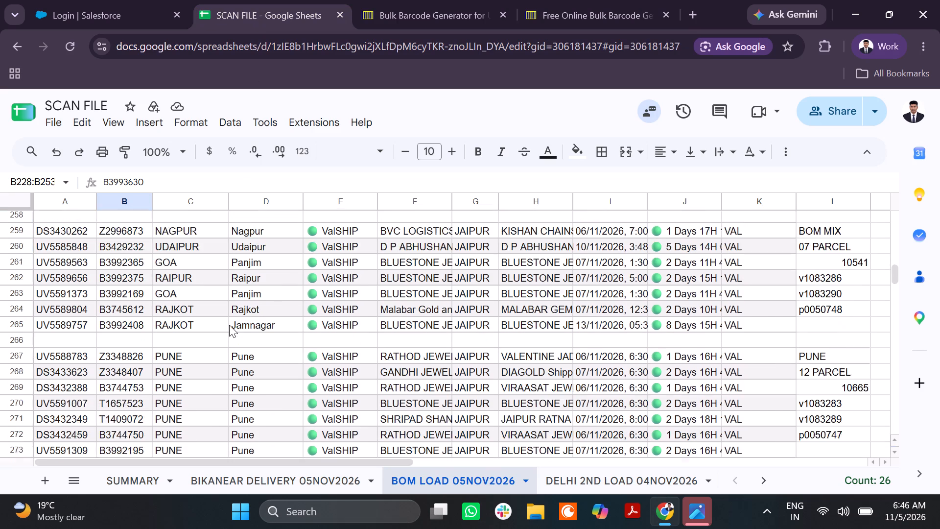
{"action": "scroll", "coordinate": [229, 325], "scroll_direction": "down", "scroll_amount": 2}
{"action": "scroll", "coordinate": [229, 325], "scroll_direction": "up", "scroll_amount": 2}
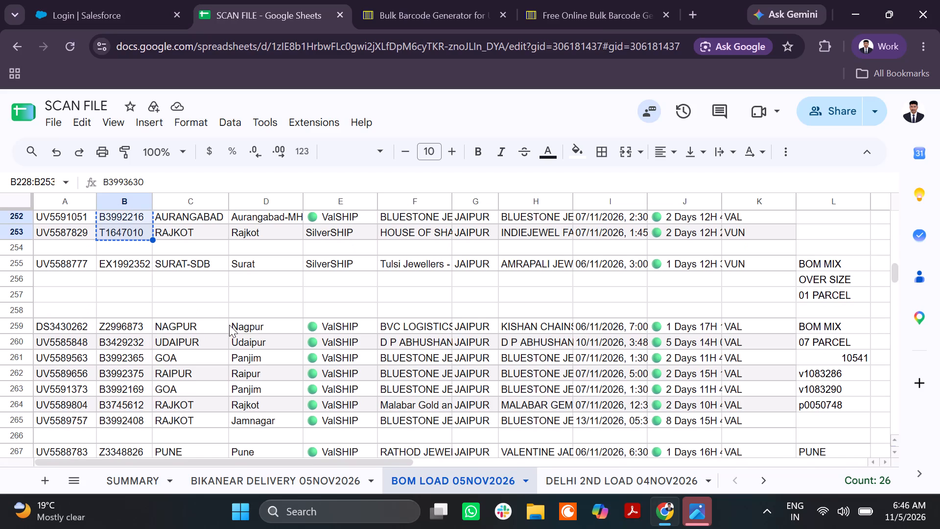
{"action": "left_click", "coordinate": [144, 264]}
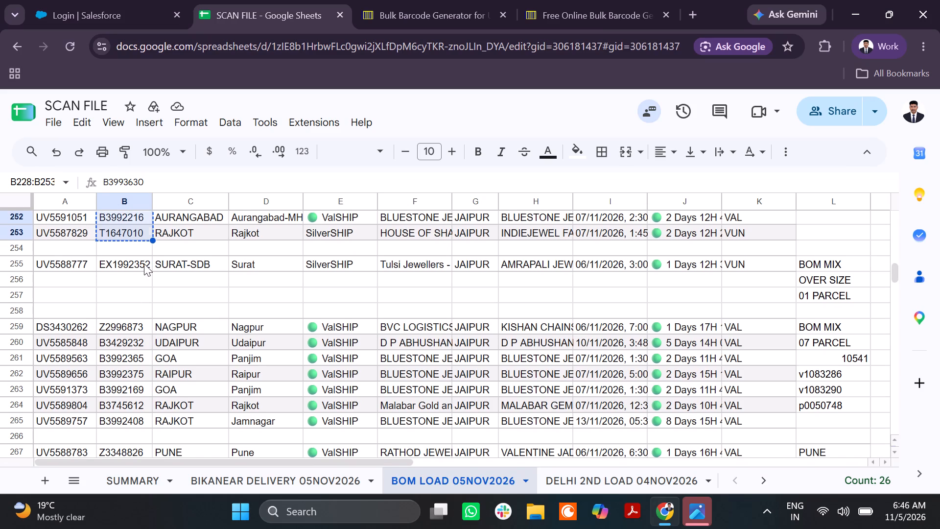
{"action": "key", "text": "ctrl+c"}
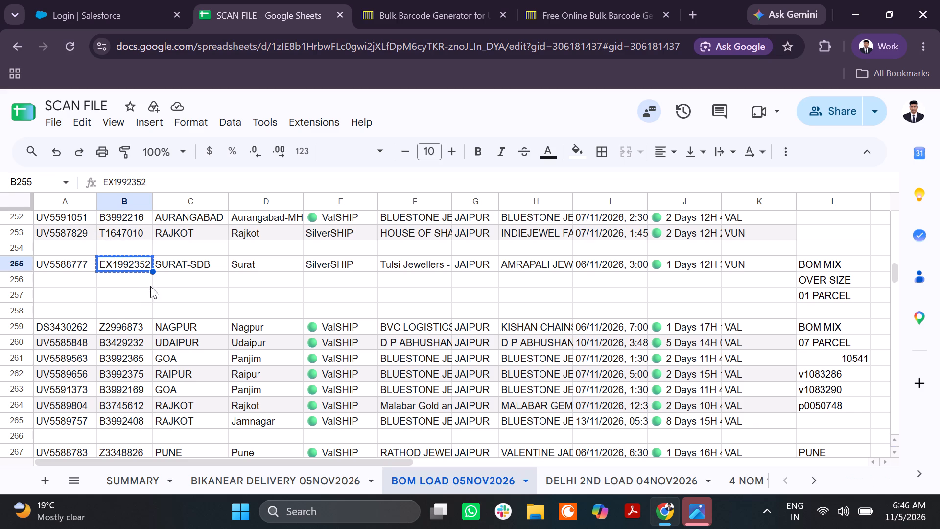
{"action": "left_click", "coordinate": [146, 306]}
{"action": "key", "text": "ctrl+v"}
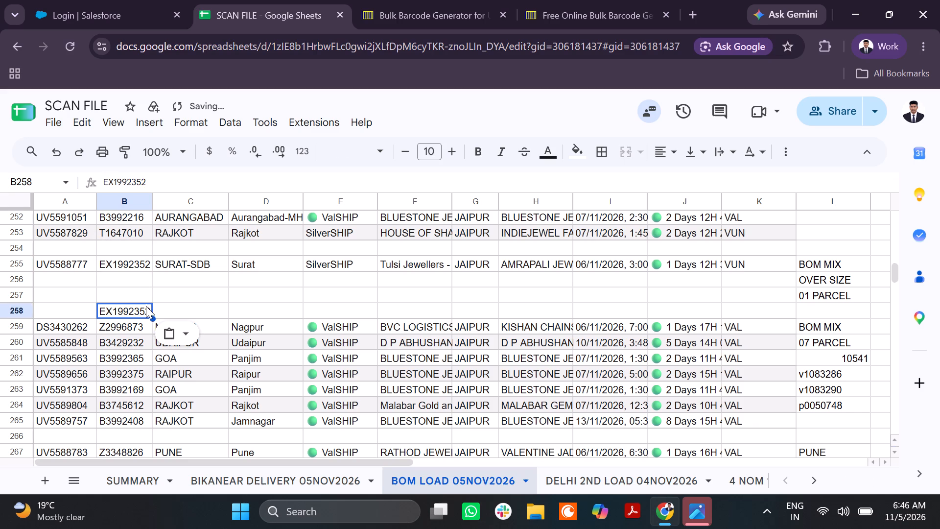
{"action": "left_click", "coordinate": [134, 308]}
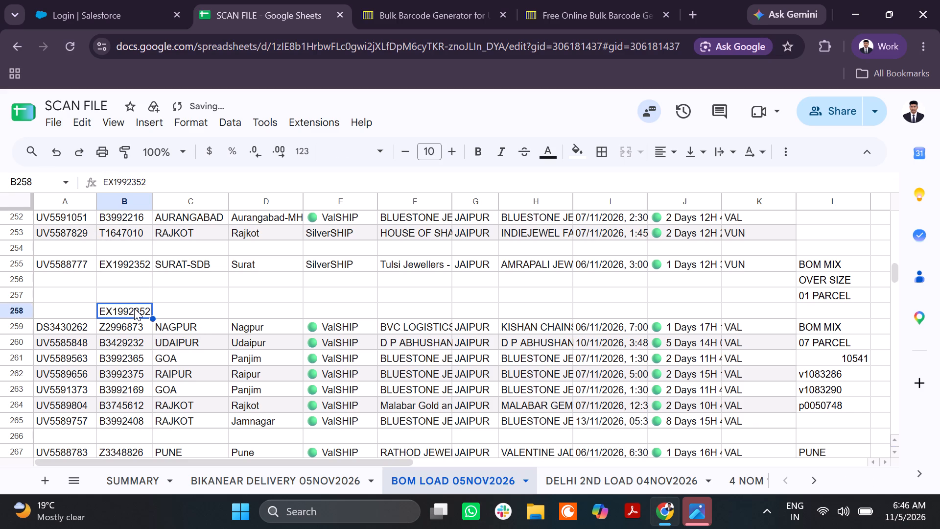
{"action": "key", "text": "ctrl+shift+Down"}
{"action": "key", "text": "ctrl+c"}
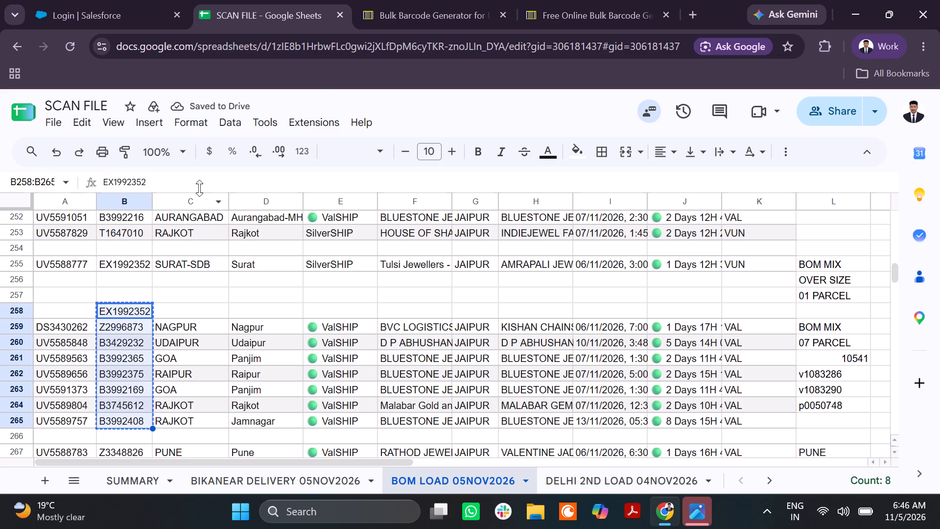
{"action": "left_click", "coordinate": [436, 0]}
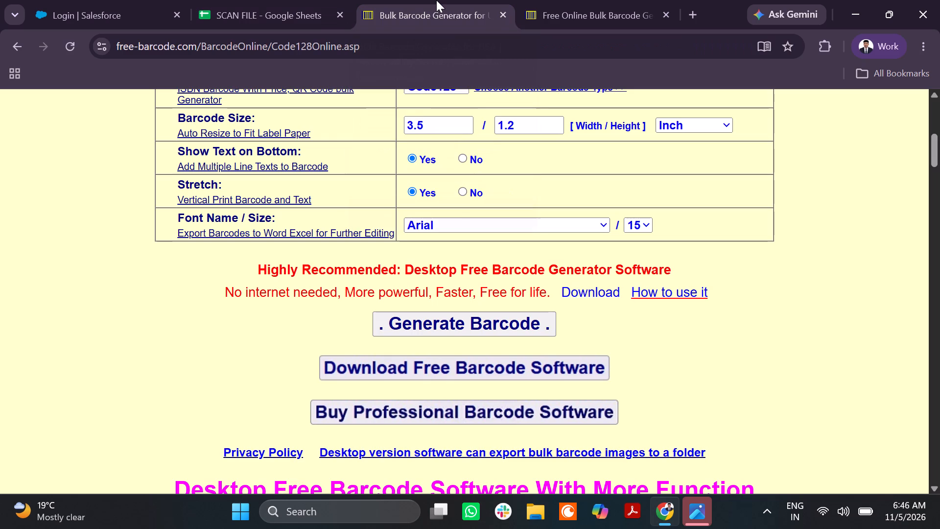
{"action": "scroll", "coordinate": [502, 175], "scroll_direction": "up", "scroll_amount": 2}
{"action": "left_click", "coordinate": [508, 166]}
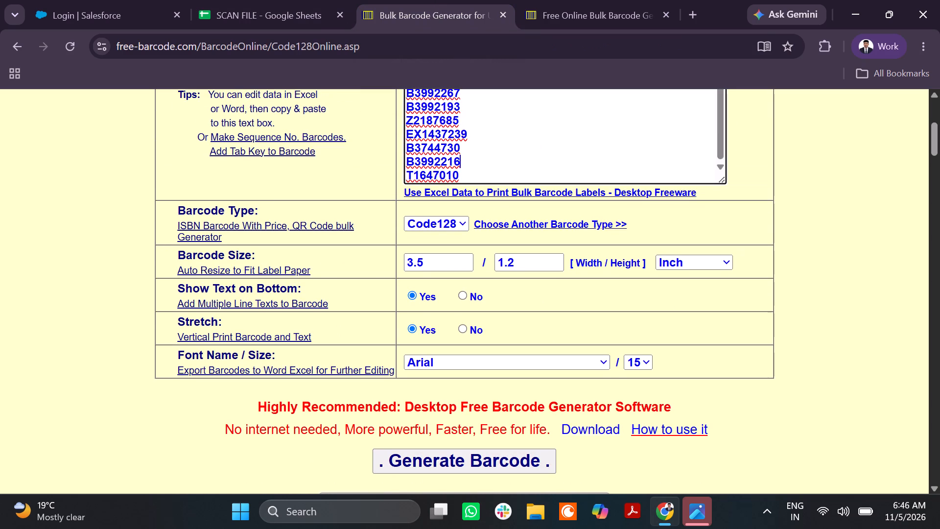
{"action": "key", "text": "ctrl+a"}
{"action": "key", "text": "Delete"}
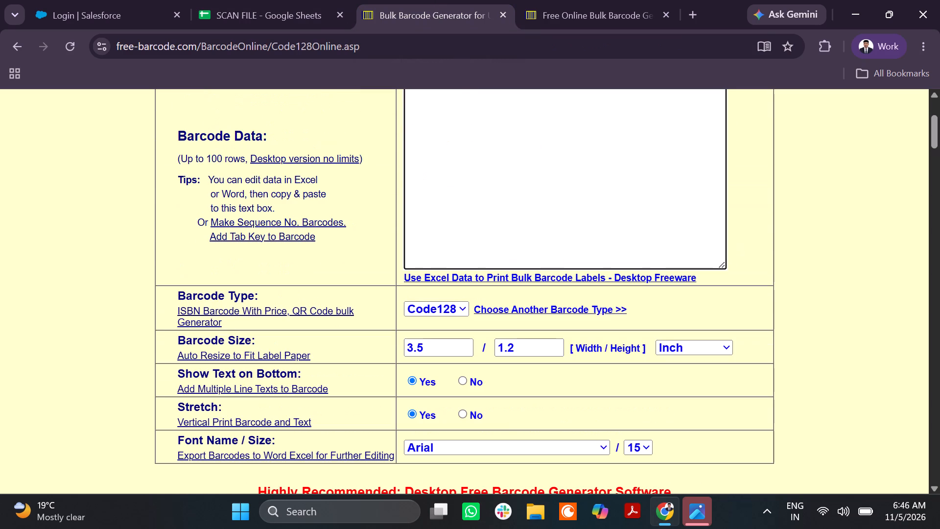
{"action": "key", "text": "ctrl+v"}
Go through the generated BOM MIX barcodes one by one, starting from B3993630.
{"action": "left_click", "coordinate": [652, 5]}
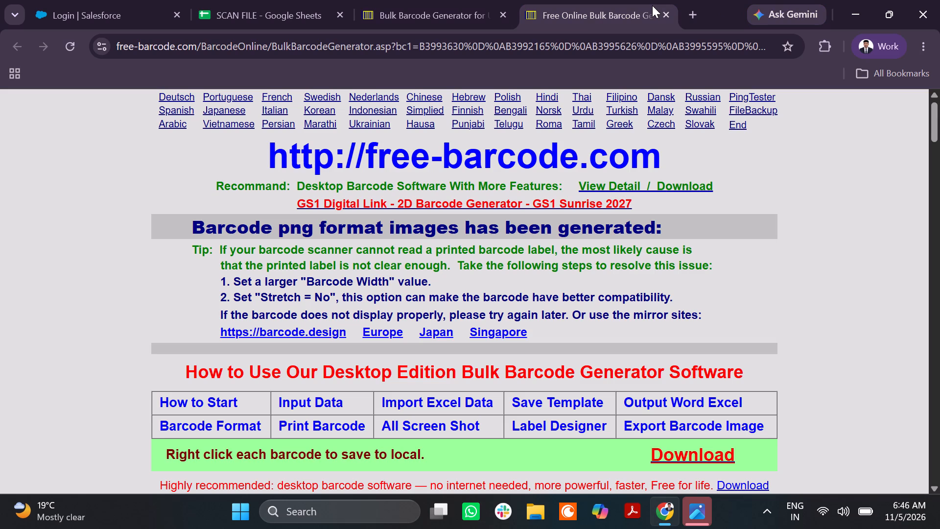
{"action": "scroll", "coordinate": [647, 243], "scroll_direction": "down", "scroll_amount": 5}
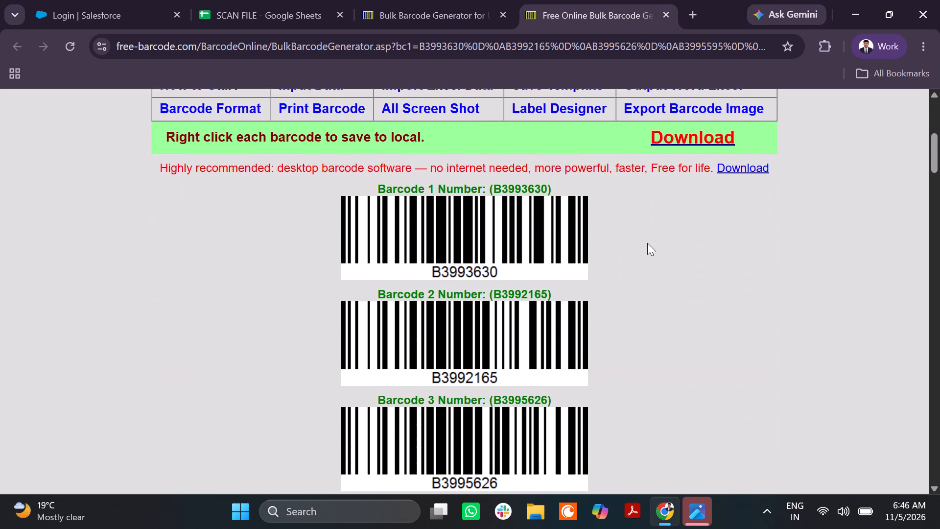
{"action": "scroll", "coordinate": [647, 243], "scroll_direction": "down", "scroll_amount": 1}
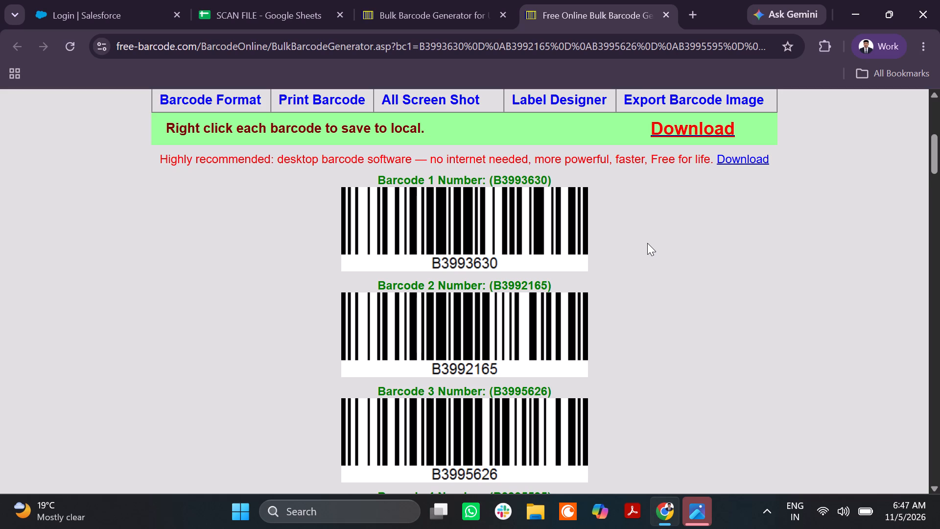
{"action": "scroll", "coordinate": [647, 243], "scroll_direction": "down", "scroll_amount": 5}
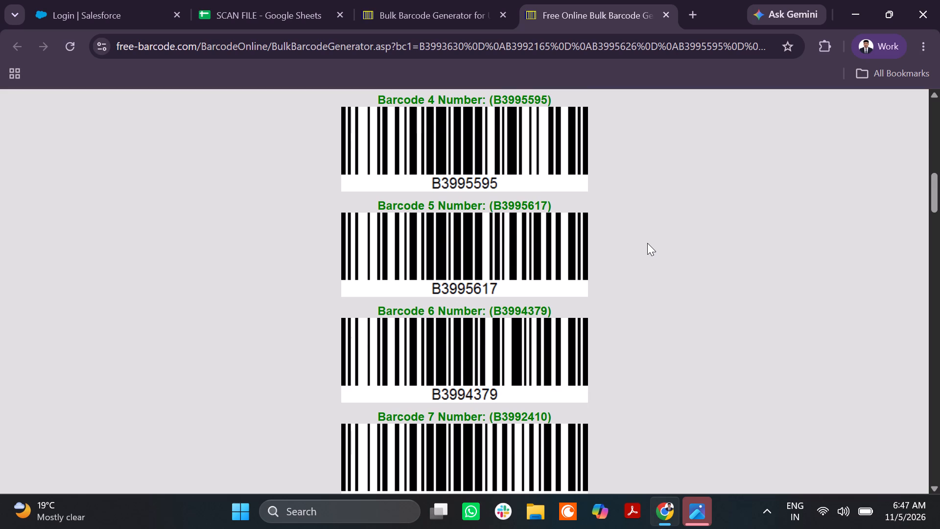
{"action": "scroll", "coordinate": [647, 243], "scroll_direction": "down", "scroll_amount": 3}
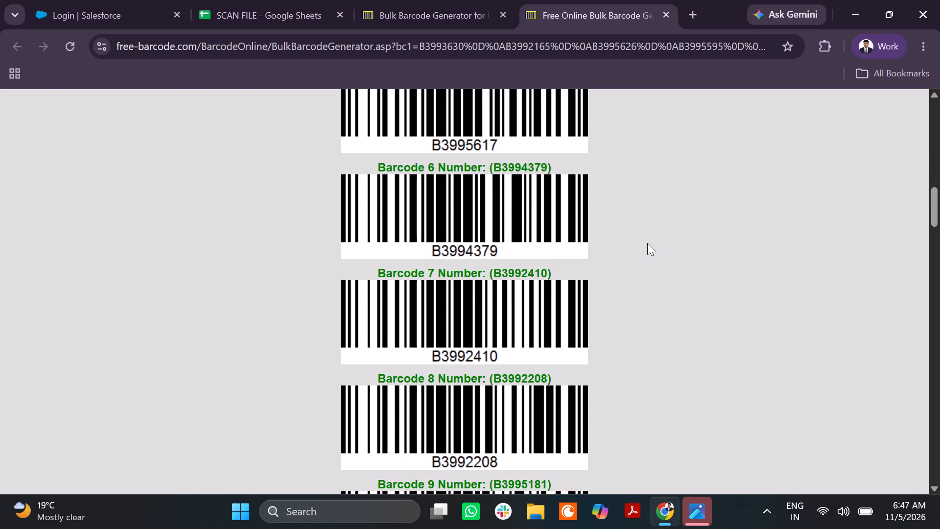
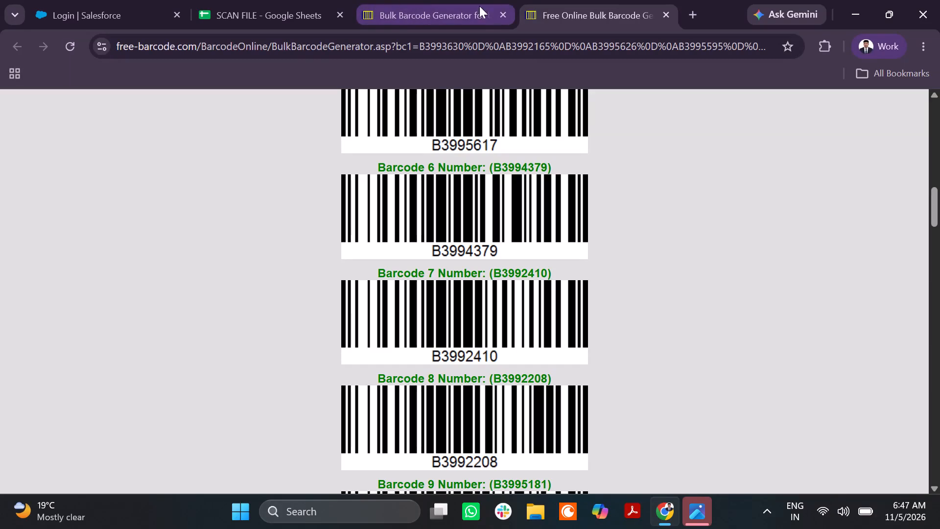
Examine the BOM load sheet rows from the copied EX1992352 group down to the start of the PUNE group.
{"action": "left_click", "coordinate": [305, 16]}
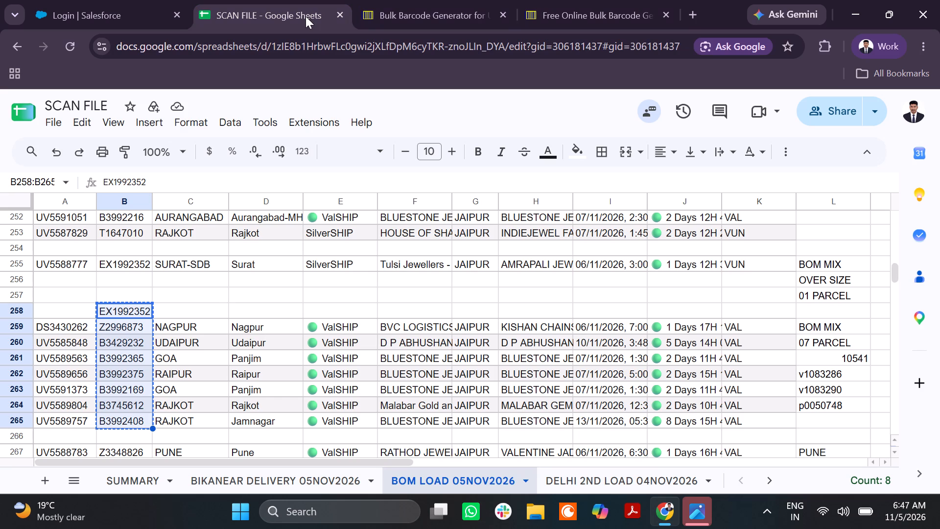
{"action": "scroll", "coordinate": [282, 273], "scroll_direction": "down", "scroll_amount": 1}
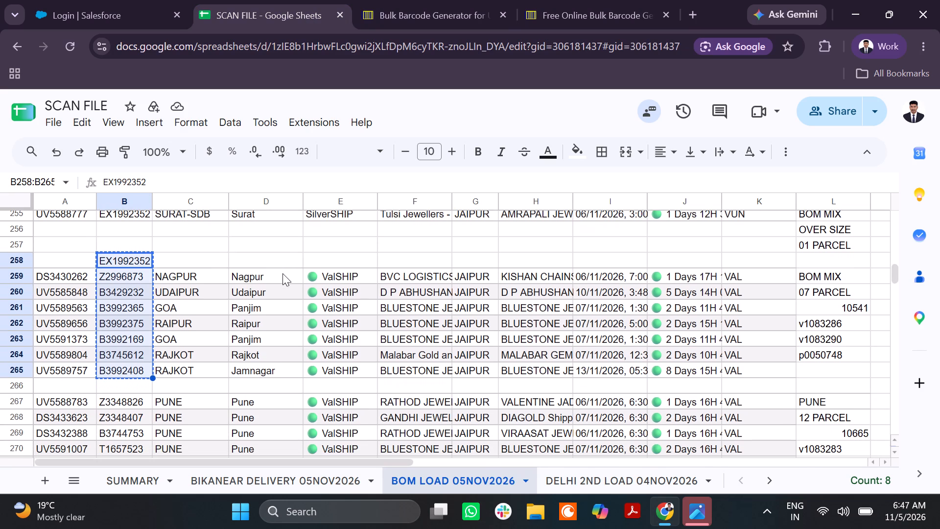
{"action": "scroll", "coordinate": [282, 273], "scroll_direction": "down", "scroll_amount": 3}
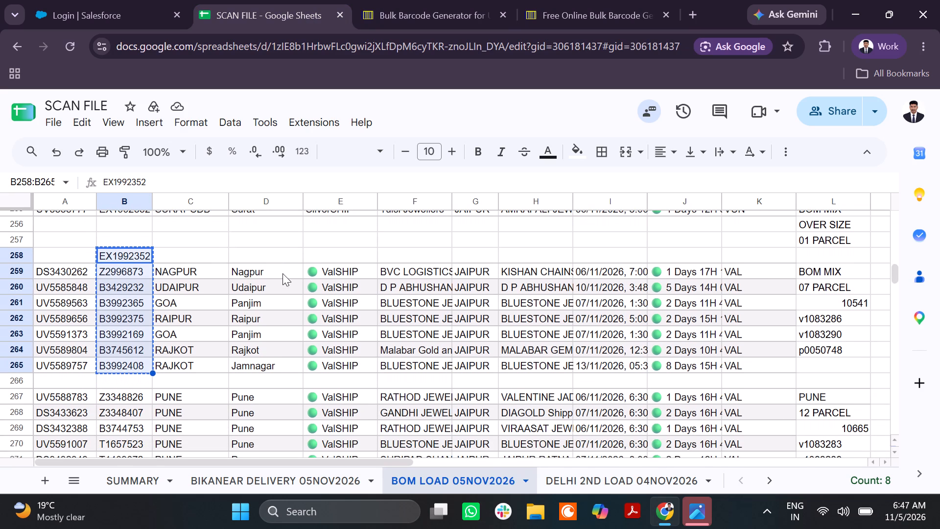
{"action": "scroll", "coordinate": [282, 273], "scroll_direction": "down", "scroll_amount": 3}
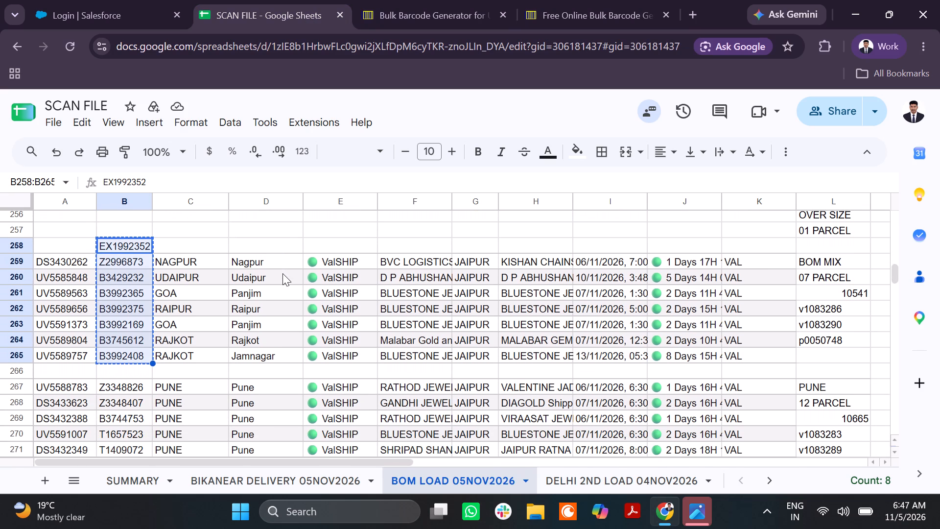
{"action": "scroll", "coordinate": [282, 273], "scroll_direction": "down", "scroll_amount": 3}
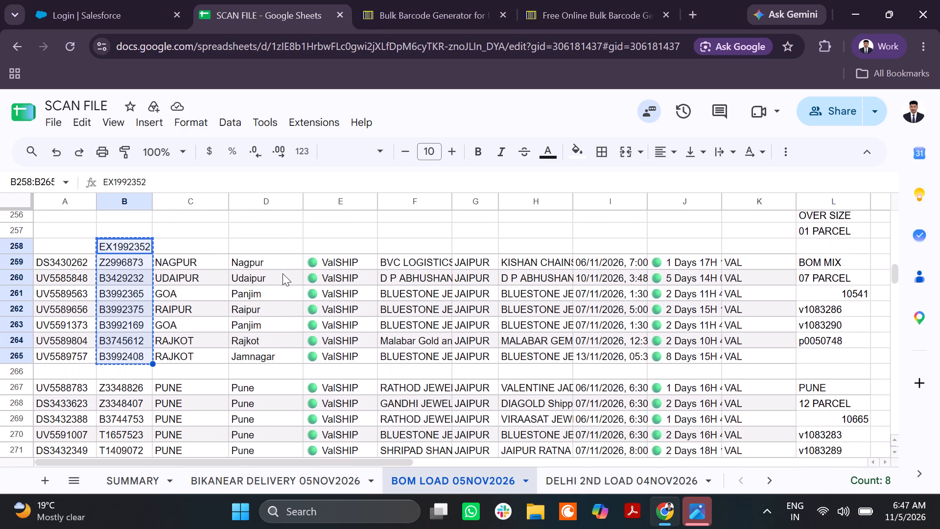
{"action": "scroll", "coordinate": [282, 273], "scroll_direction": "down", "scroll_amount": 2}
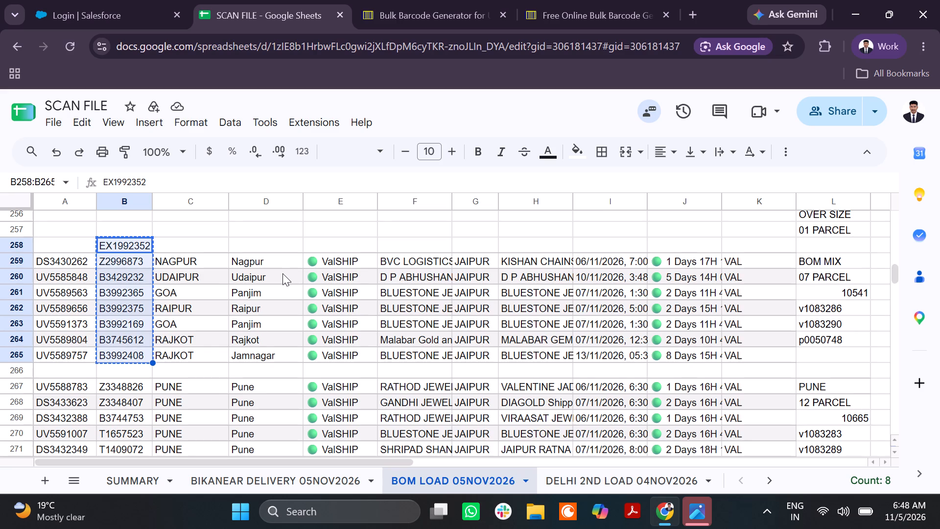
Go through the remaining generated BOM MIX barcodes from B3995617 to T1647010 and close their results page.
{"action": "left_click", "coordinate": [560, 0]}
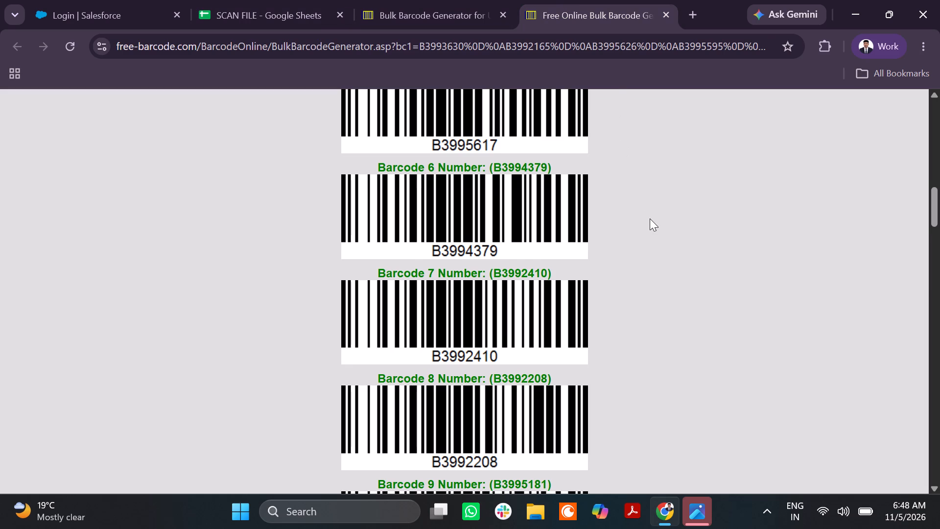
{"action": "scroll", "coordinate": [650, 218], "scroll_direction": "down", "scroll_amount": 3}
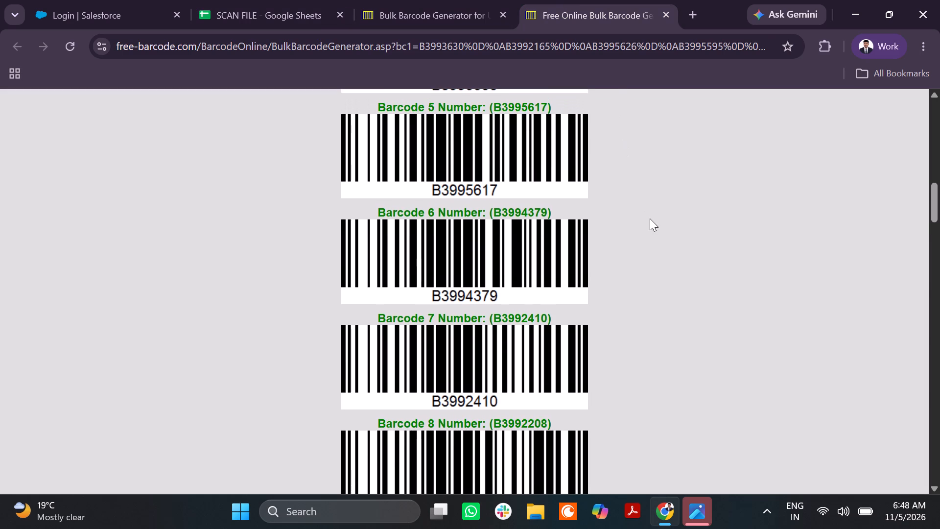
{"action": "scroll", "coordinate": [650, 218], "scroll_direction": "down", "scroll_amount": 1}
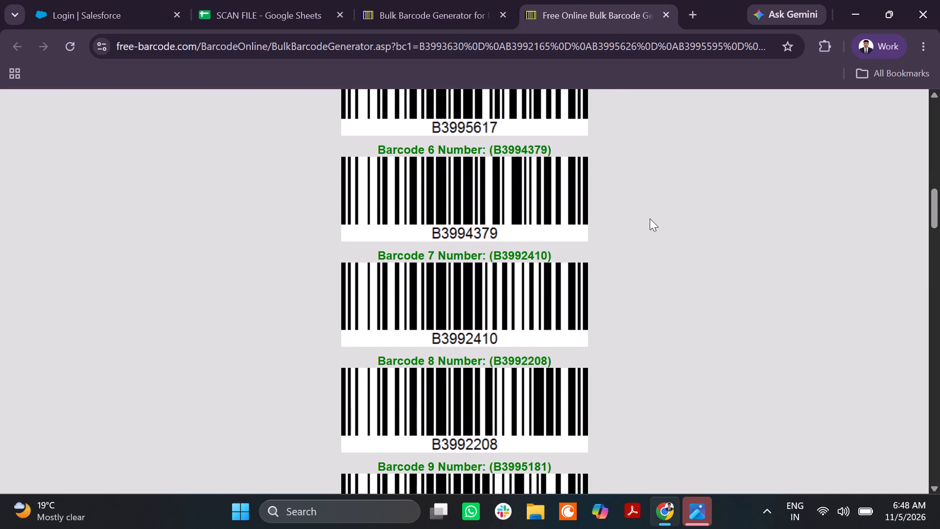
{"action": "scroll", "coordinate": [650, 218], "scroll_direction": "down", "scroll_amount": 2}
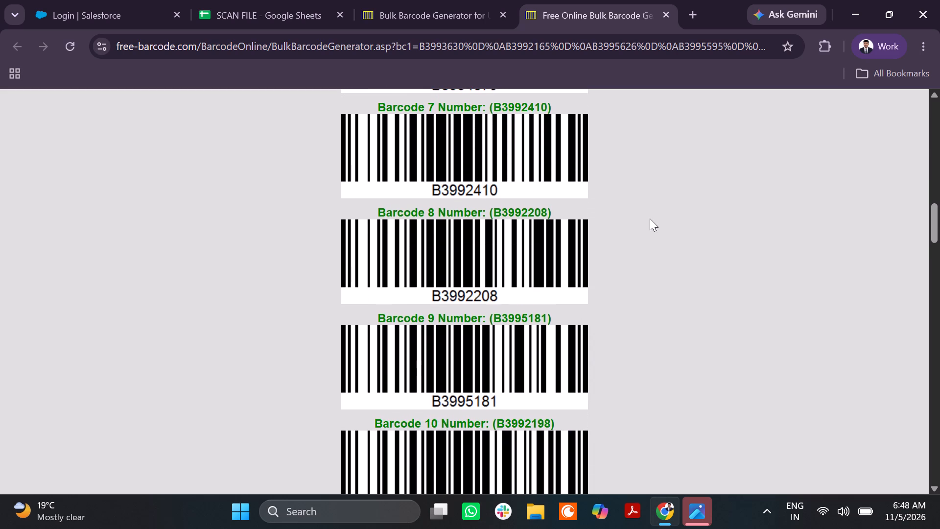
{"action": "scroll", "coordinate": [650, 218], "scroll_direction": "down", "scroll_amount": 1}
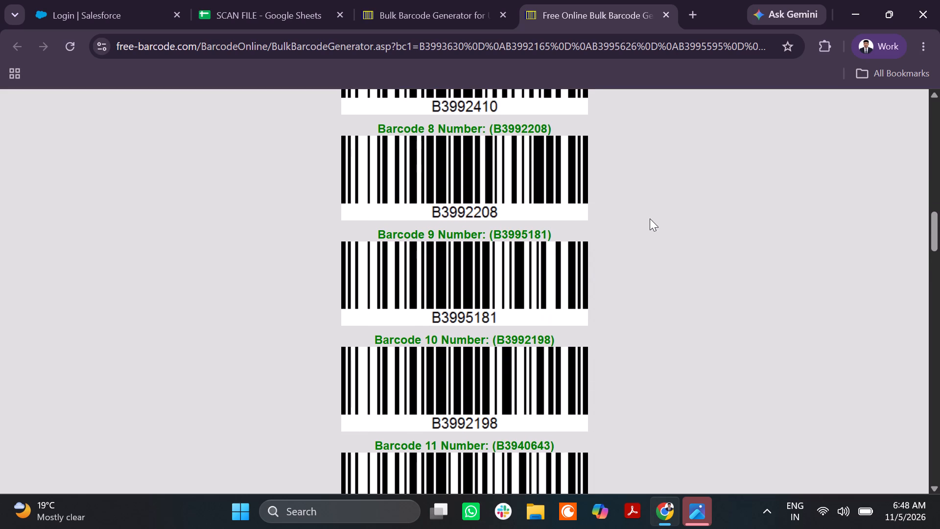
{"action": "scroll", "coordinate": [650, 218], "scroll_direction": "down", "scroll_amount": 3}
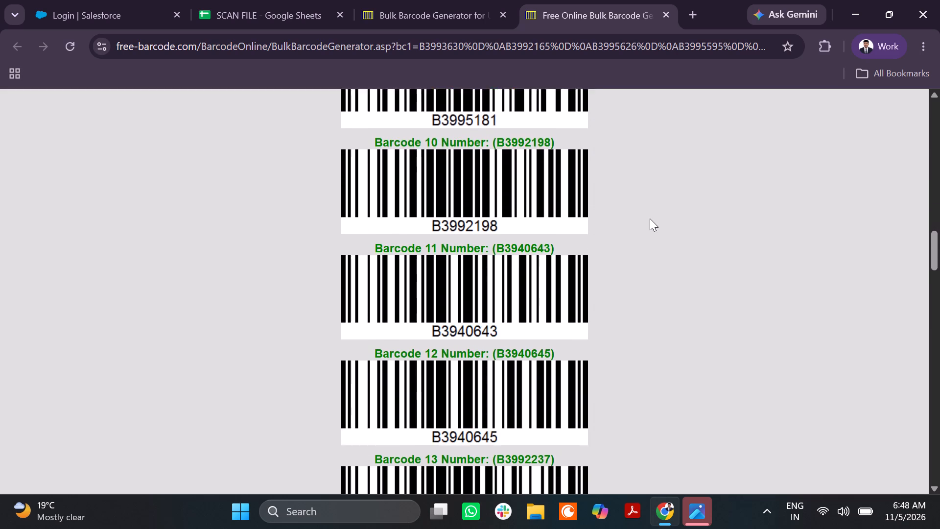
{"action": "scroll", "coordinate": [650, 218], "scroll_direction": "down", "scroll_amount": 4}
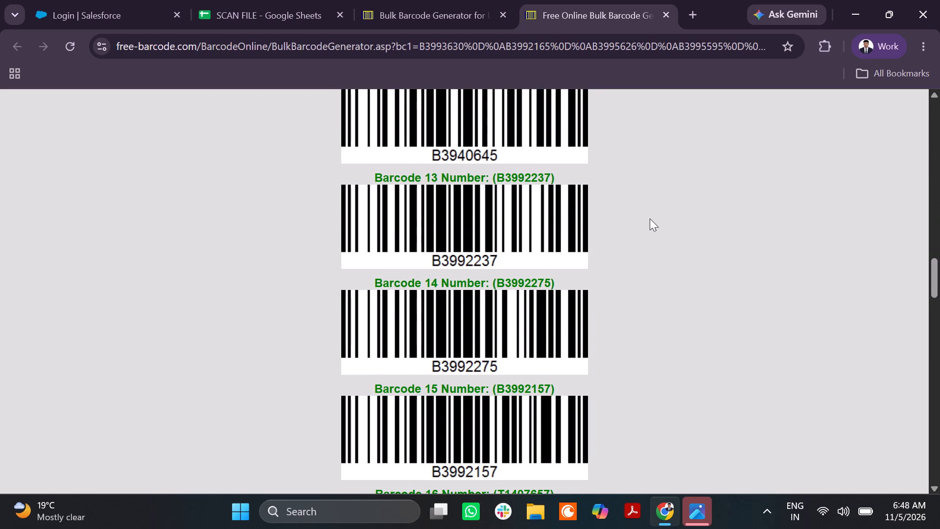
{"action": "scroll", "coordinate": [650, 218], "scroll_direction": "down", "scroll_amount": 2}
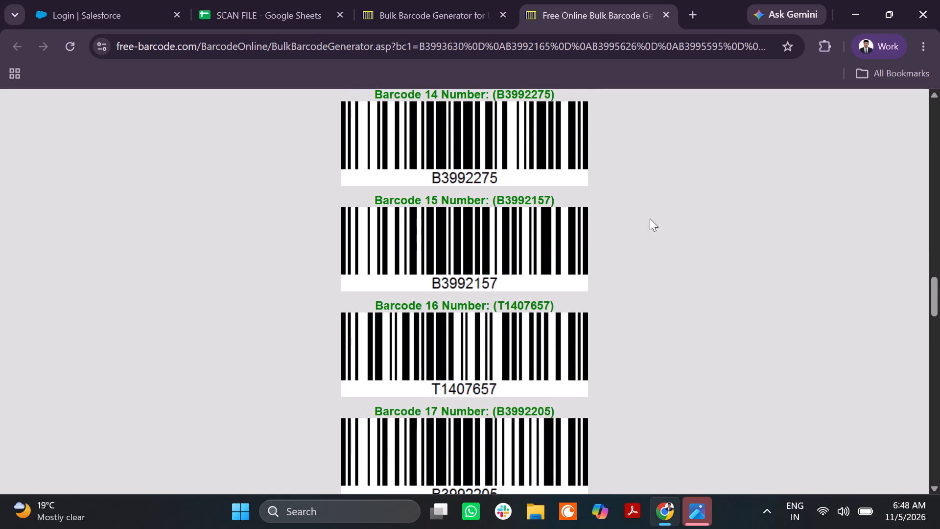
{"action": "scroll", "coordinate": [650, 218], "scroll_direction": "down", "scroll_amount": 2}
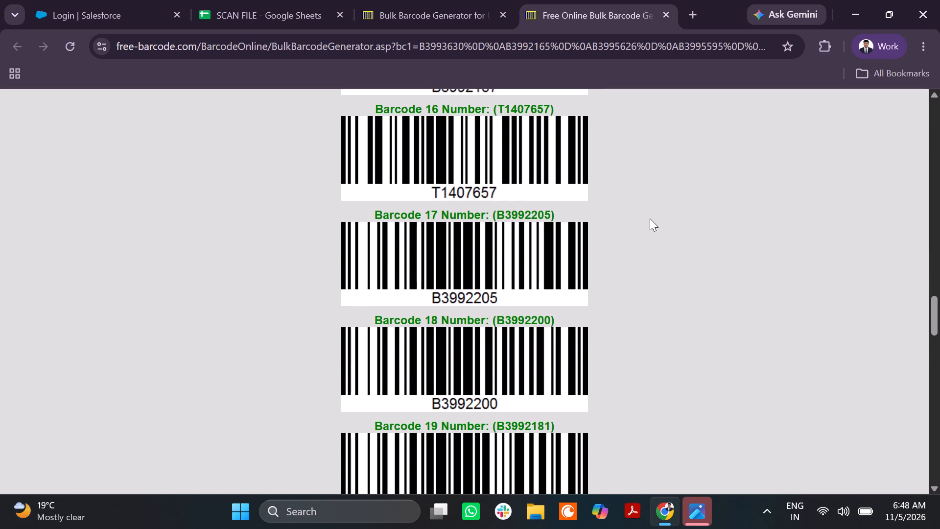
{"action": "scroll", "coordinate": [650, 218], "scroll_direction": "down", "scroll_amount": 4}
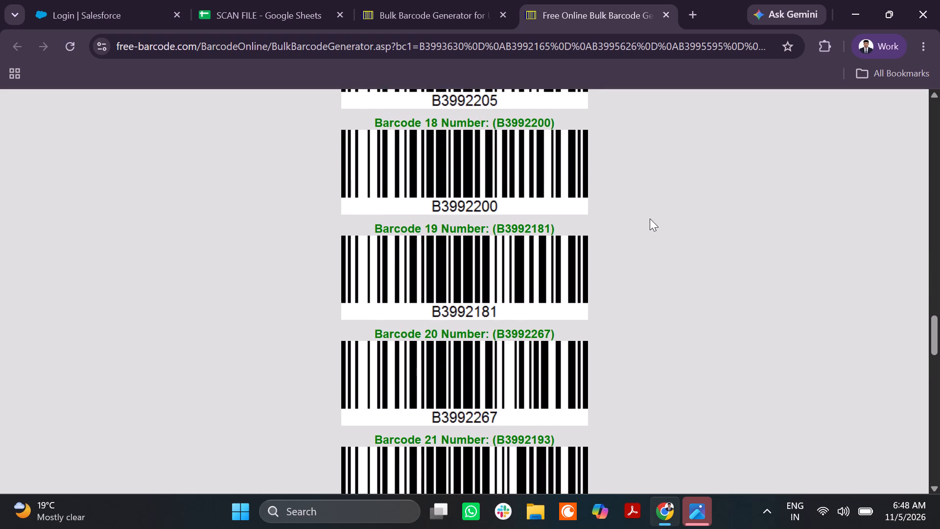
{"action": "scroll", "coordinate": [650, 218], "scroll_direction": "down", "scroll_amount": 2}
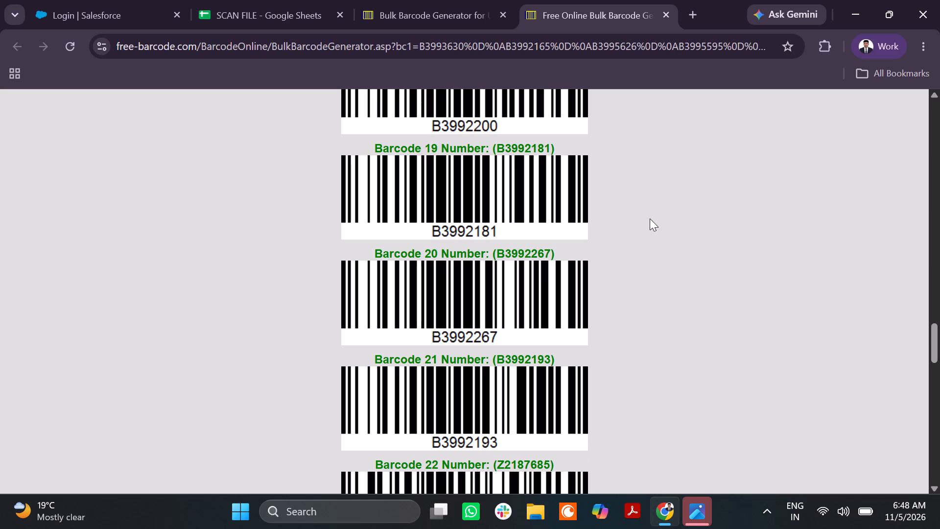
{"action": "scroll", "coordinate": [650, 218], "scroll_direction": "down", "scroll_amount": 1}
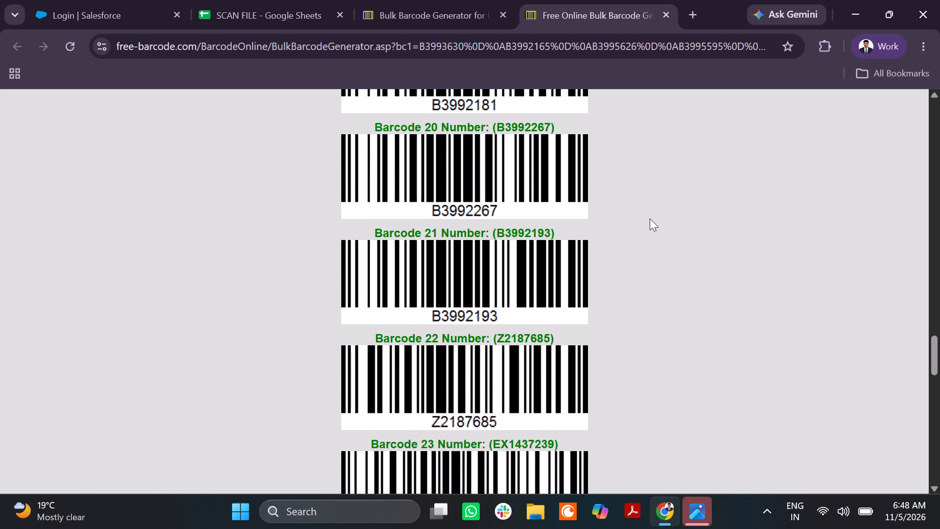
{"action": "scroll", "coordinate": [650, 218], "scroll_direction": "down", "scroll_amount": 3}
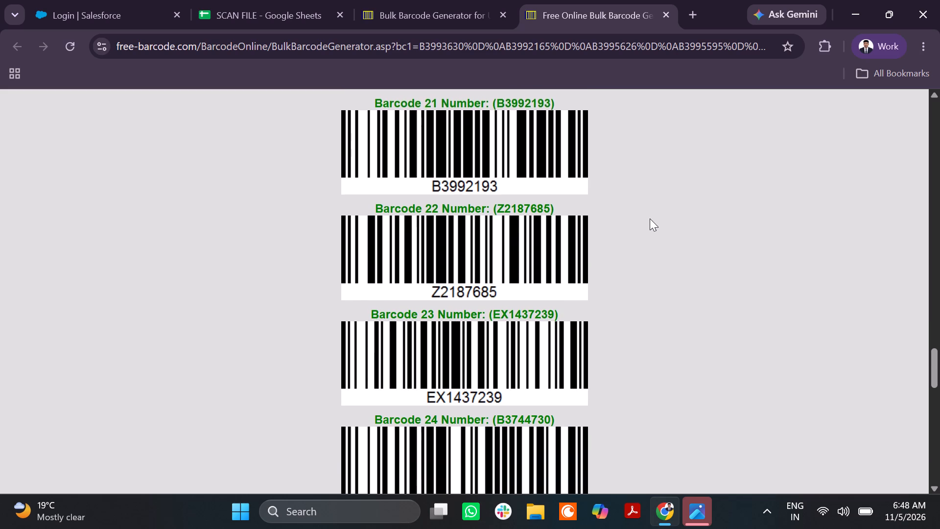
{"action": "scroll", "coordinate": [650, 218], "scroll_direction": "down", "scroll_amount": 4}
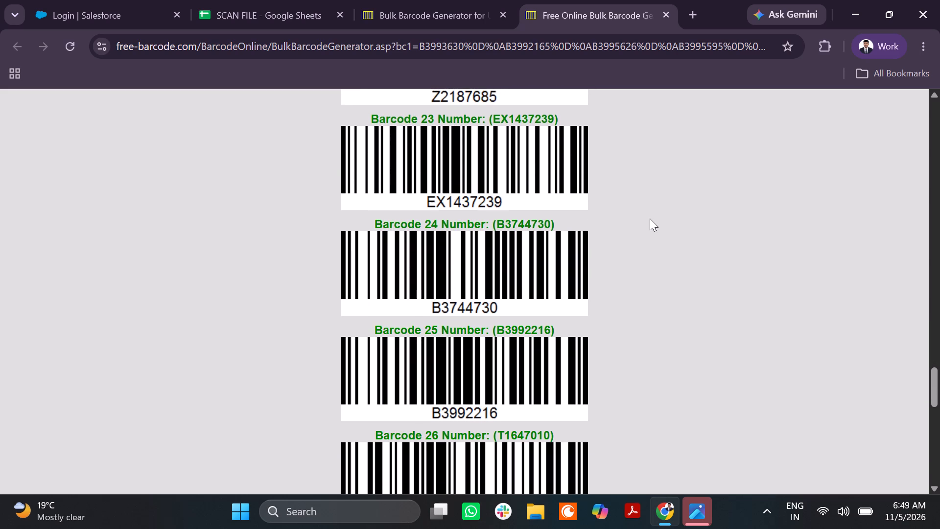
{"action": "scroll", "coordinate": [650, 218], "scroll_direction": "down", "scroll_amount": 2}
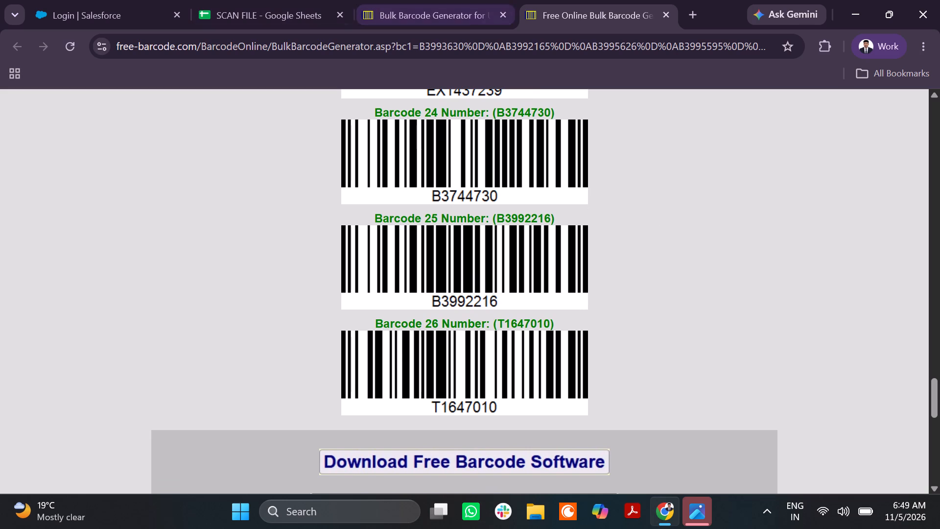
{"action": "left_click", "coordinate": [667, 16]}
{"action": "scroll", "coordinate": [588, 168], "scroll_direction": "up", "scroll_amount": 1}
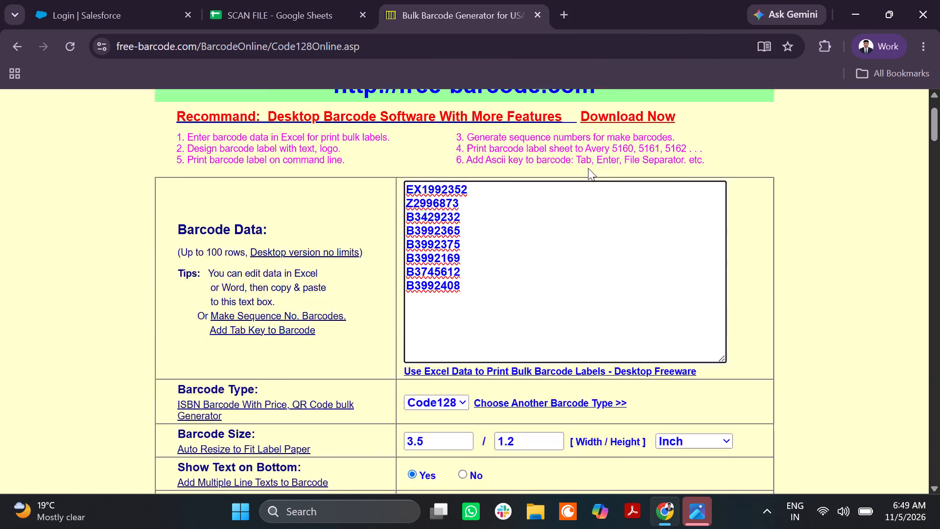
{"action": "scroll", "coordinate": [588, 168], "scroll_direction": "up", "scroll_amount": 1}
{"action": "left_click", "coordinate": [517, 271]}
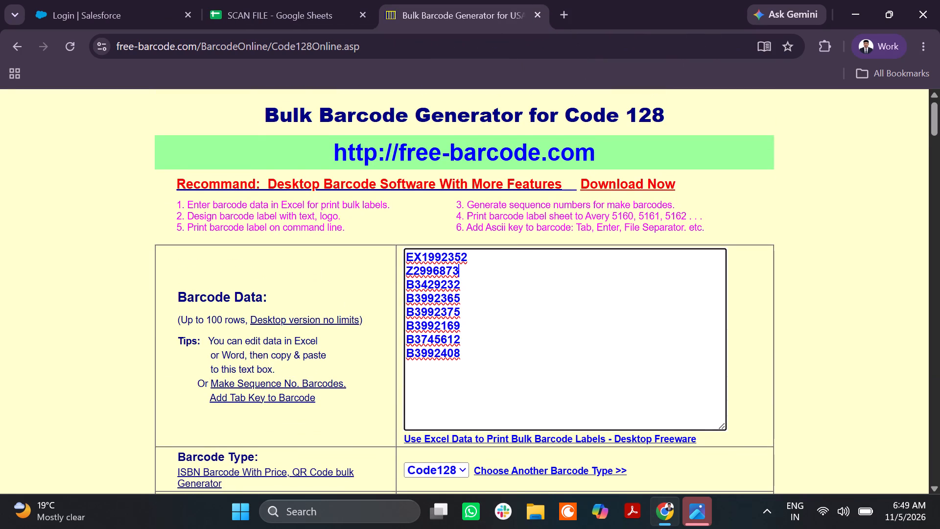
{"action": "scroll", "coordinate": [493, 312], "scroll_direction": "down", "scroll_amount": 5}
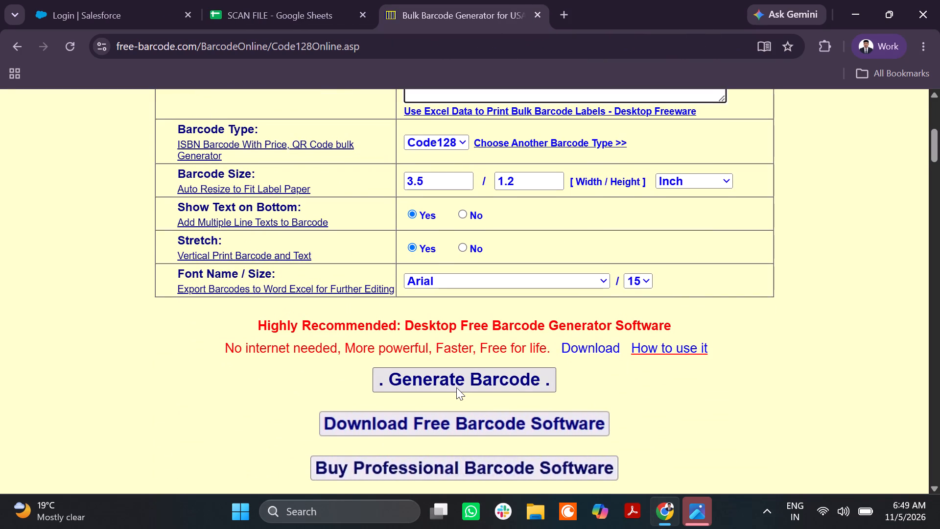
{"action": "left_click", "coordinate": [456, 387]}
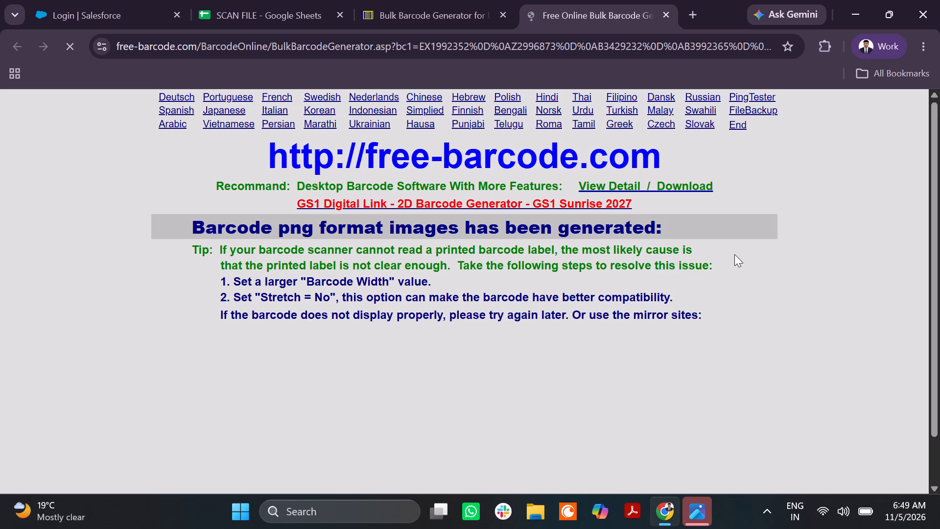
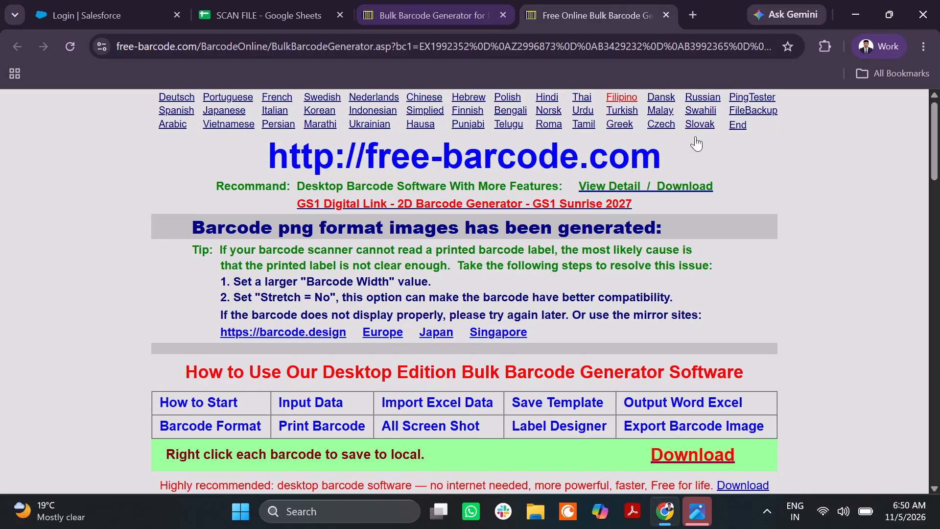
Go through the generated Code128 barcodes of the group, starting from EX1992352.
{"action": "scroll", "coordinate": [747, 197], "scroll_direction": "down", "scroll_amount": 4}
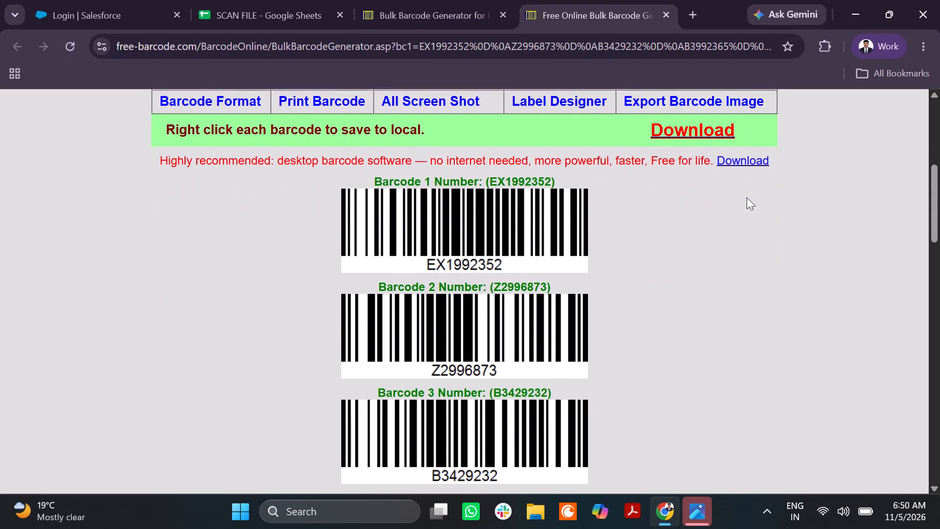
{"action": "scroll", "coordinate": [747, 197], "scroll_direction": "down", "scroll_amount": 1}
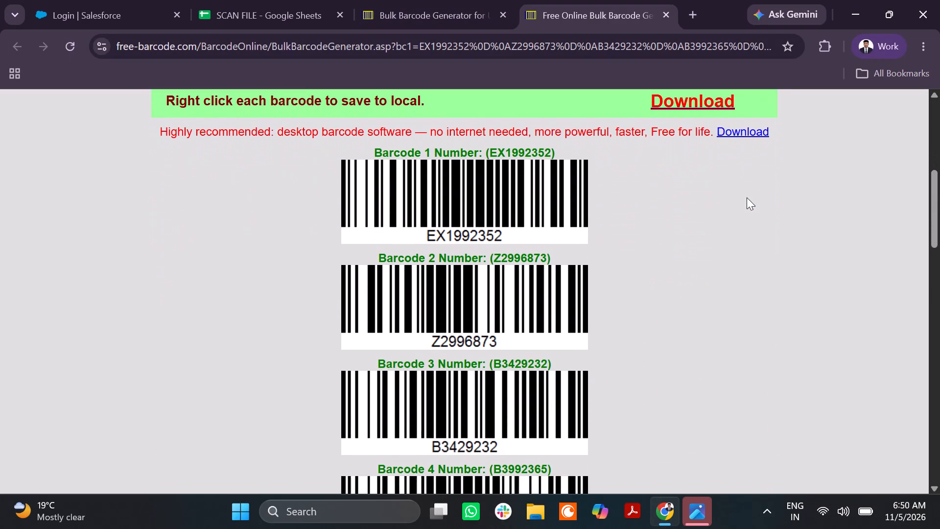
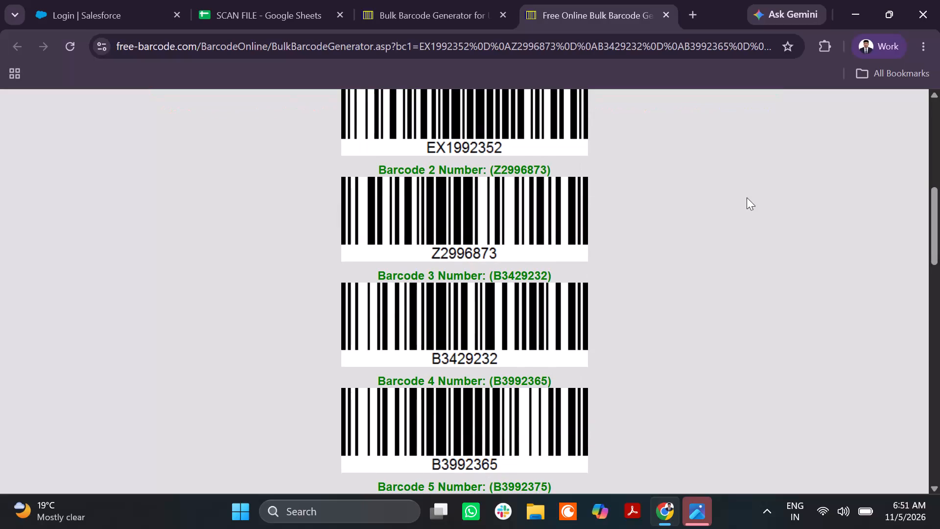
Review the rest of the group's generated Code128 barcodes, from B3992365 through the last one, B3992408.
{"action": "scroll", "coordinate": [747, 197], "scroll_direction": "down", "scroll_amount": 3}
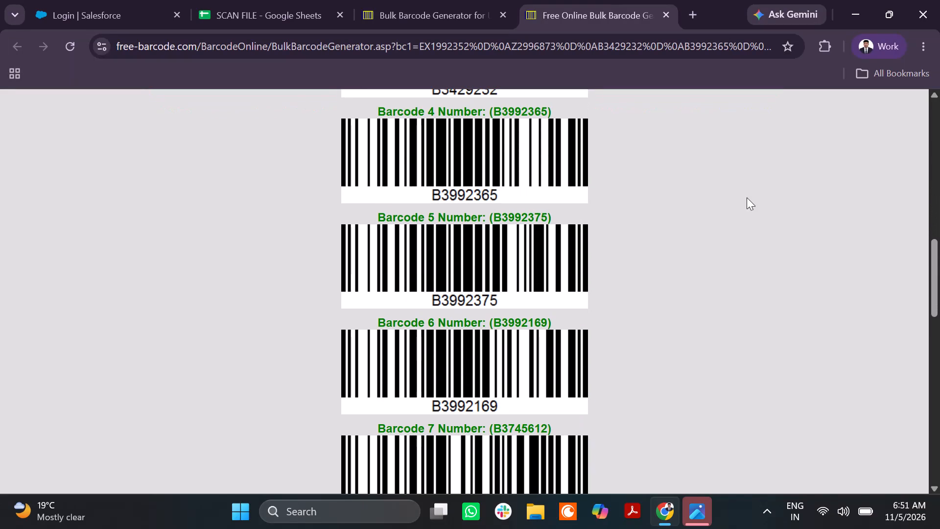
{"action": "scroll", "coordinate": [747, 197], "scroll_direction": "down", "scroll_amount": 3}
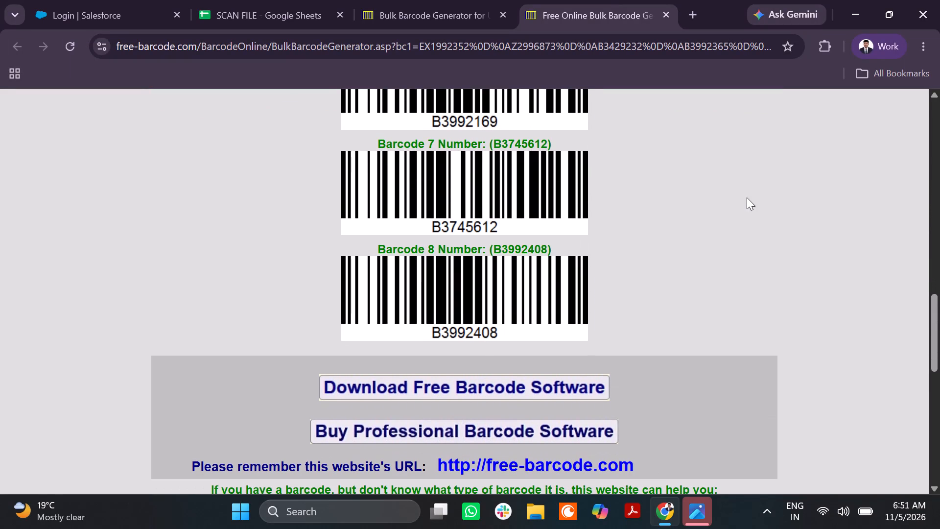
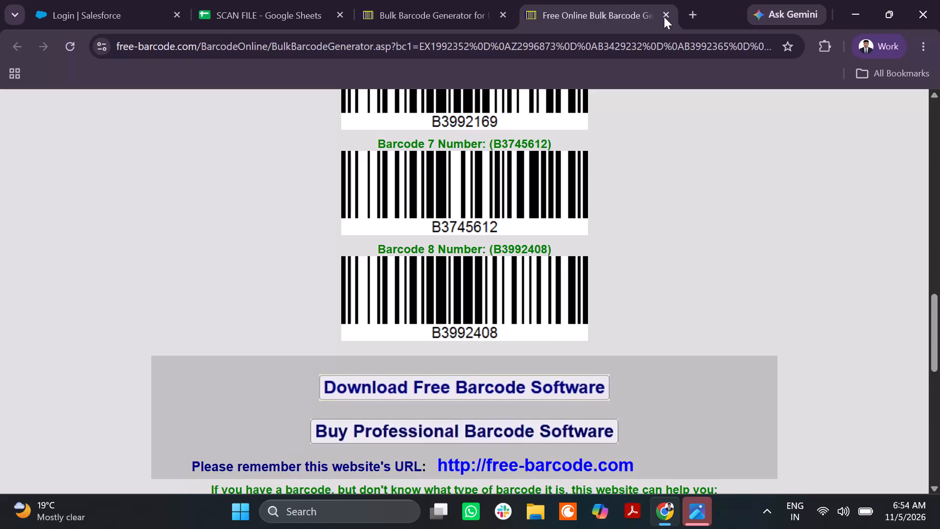
Close the generated barcode results page and clear the BOM MIX group's parcel numbers from the barcode data.
{"action": "left_click", "coordinate": [664, 17]}
{"action": "scroll", "coordinate": [534, 203], "scroll_direction": "up", "scroll_amount": 4}
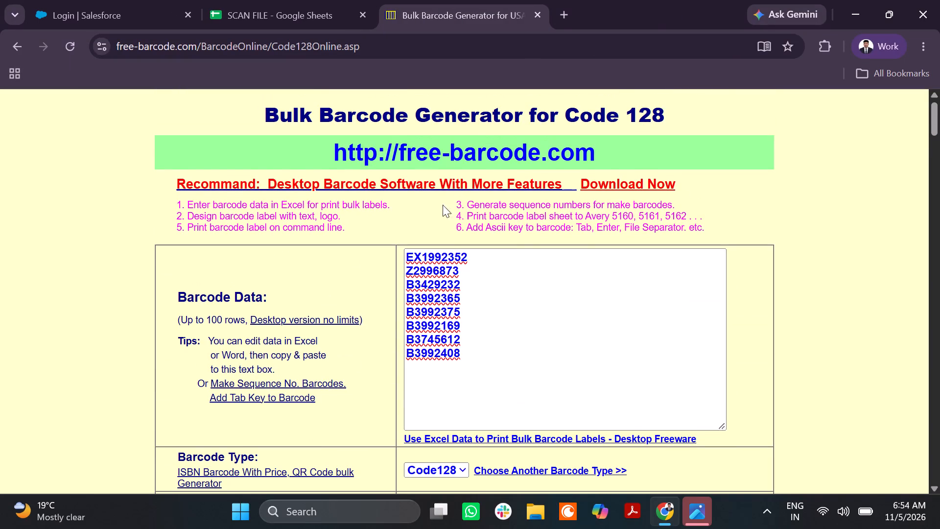
{"action": "left_click", "coordinate": [486, 262]}
{"action": "key", "text": "ctrl+a"}
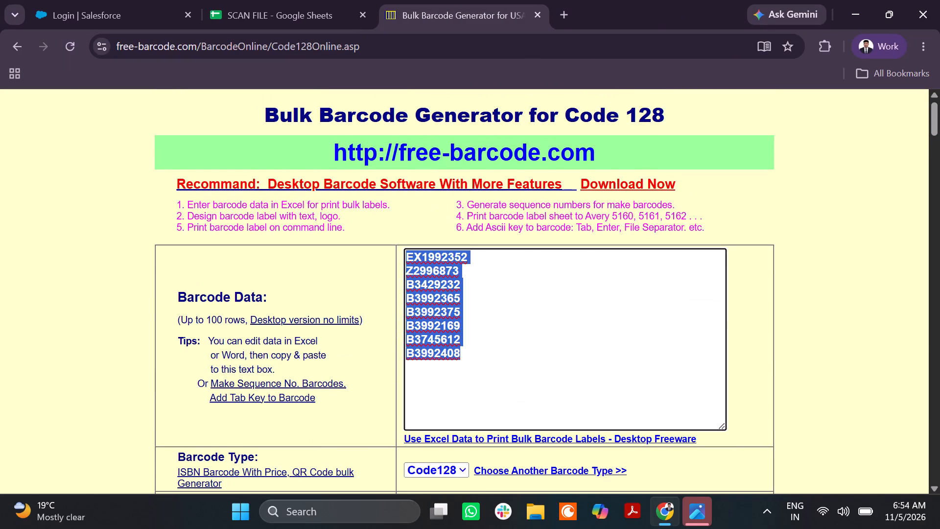
{"action": "key", "text": "Delete"}
Delete the extra EX1992352 entry from cell B258, above the BOM MIX group in the BOM LOAD 05NOV2026 sheet.
{"action": "left_click", "coordinate": [240, 0]}
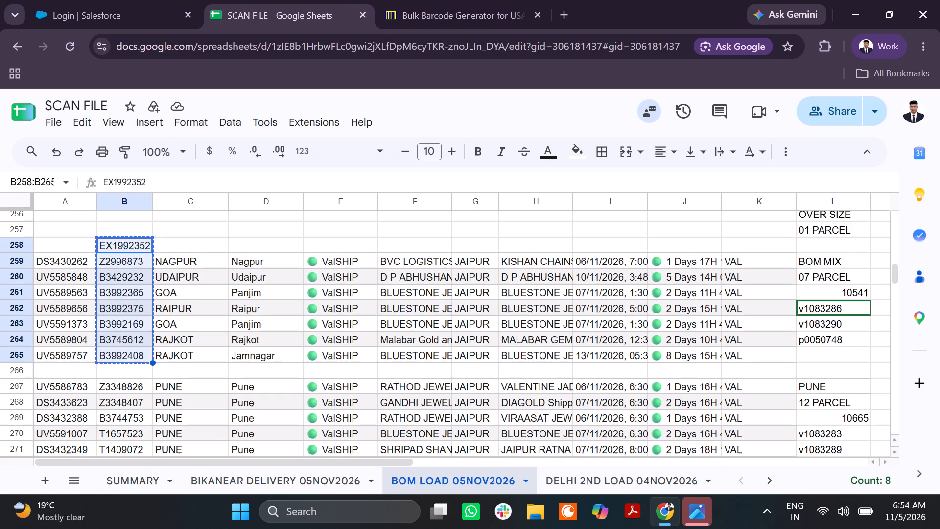
{"action": "scroll", "coordinate": [118, 299], "scroll_direction": "down", "scroll_amount": 1}
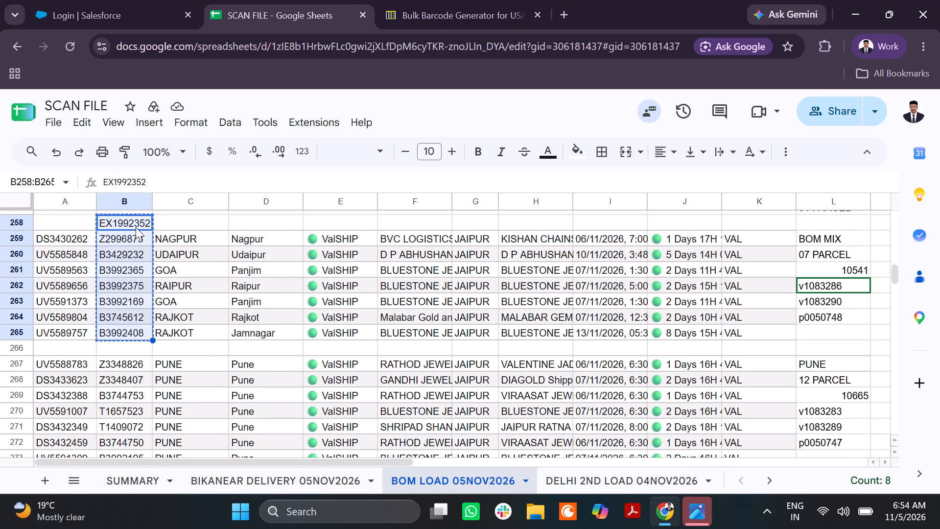
{"action": "scroll", "coordinate": [136, 227], "scroll_direction": "up", "scroll_amount": 1}
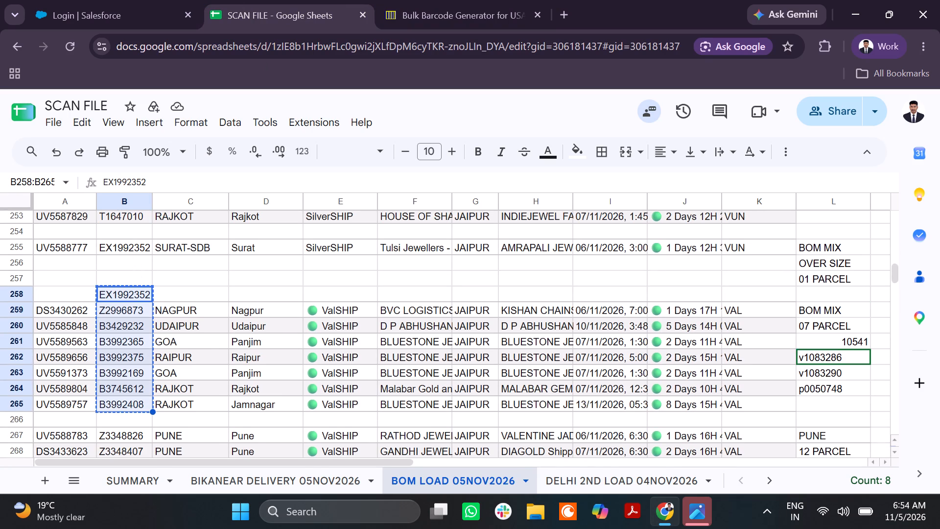
{"action": "left_click", "coordinate": [137, 289]}
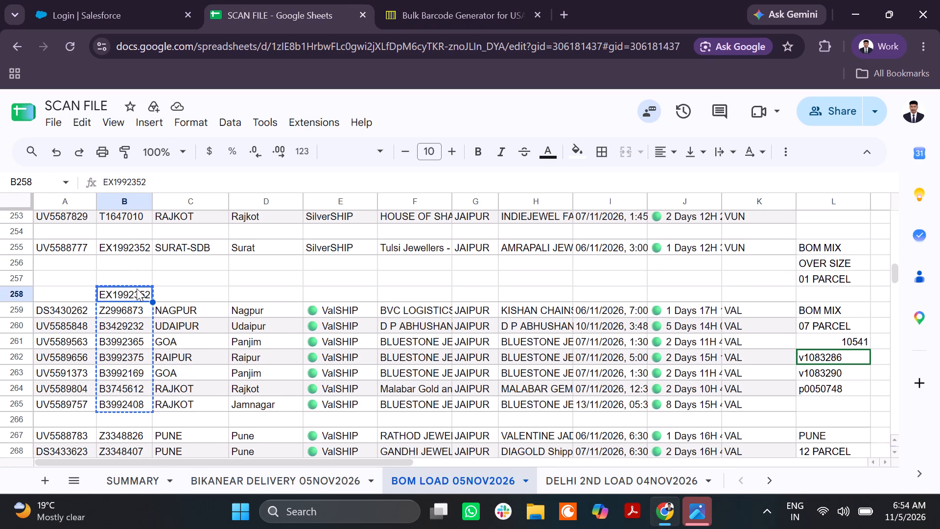
{"action": "key", "text": "Delete"}
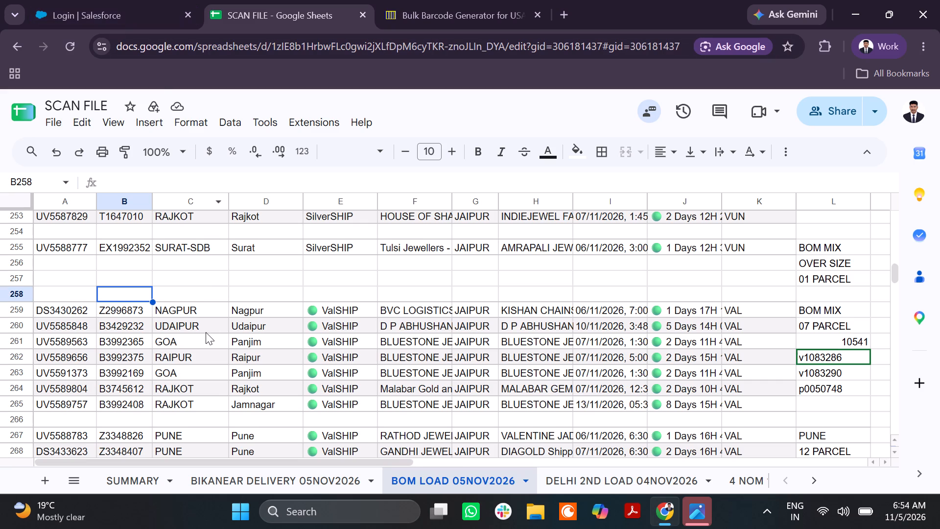
{"action": "scroll", "coordinate": [206, 332], "scroll_direction": "down", "scroll_amount": 3}
{"action": "left_click", "coordinate": [142, 298]}
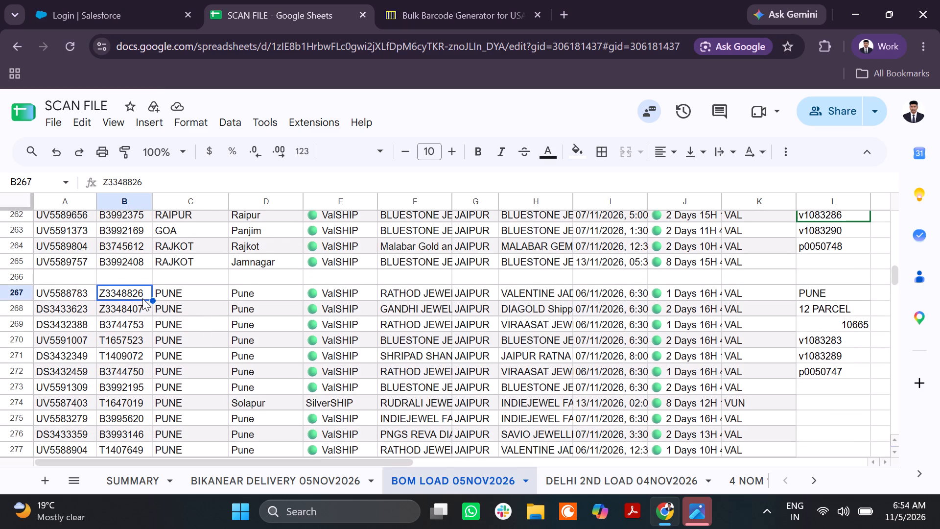
{"action": "key", "text": "ctrl+shift+Down"}
{"action": "key", "text": "ctrl+c"}
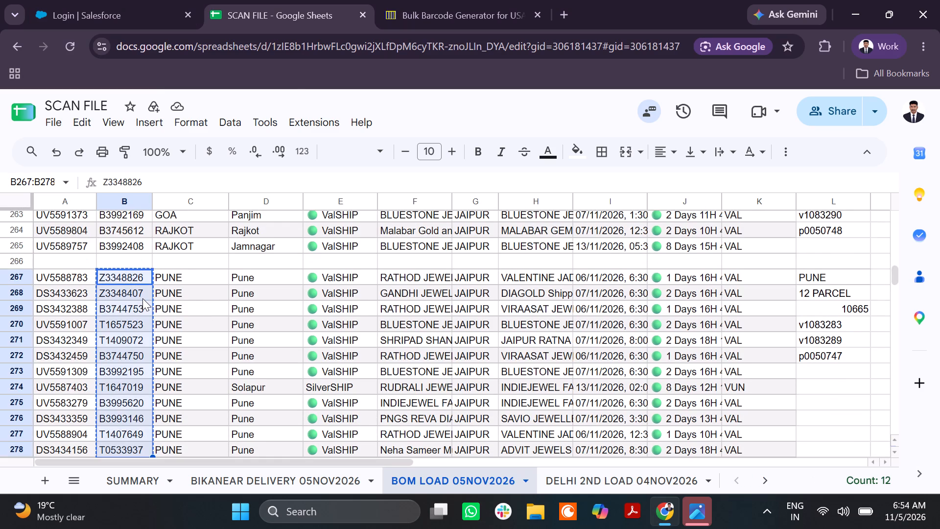
{"action": "left_click", "coordinate": [402, 0]}
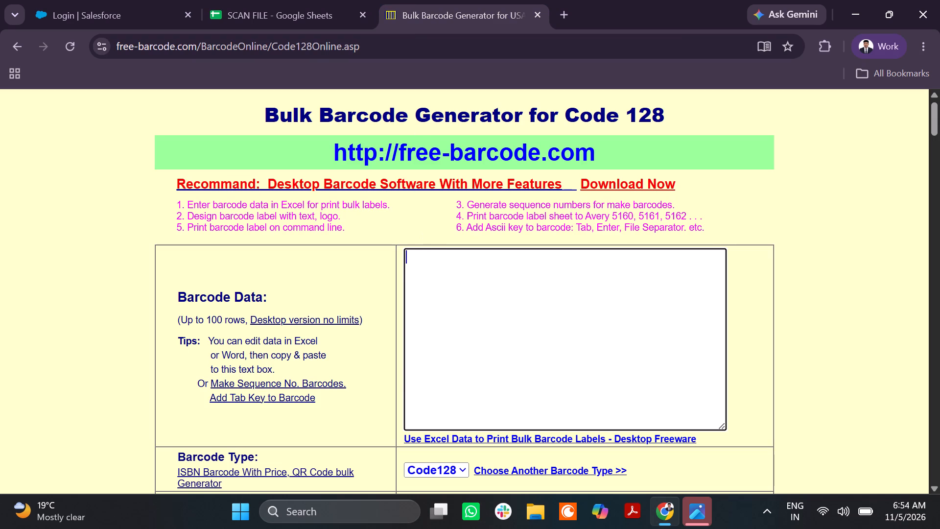
{"action": "left_click", "coordinate": [465, 310]}
{"action": "key", "text": "ctrl+v"}
{"action": "scroll", "coordinate": [465, 310], "scroll_direction": "down", "scroll_amount": 5}
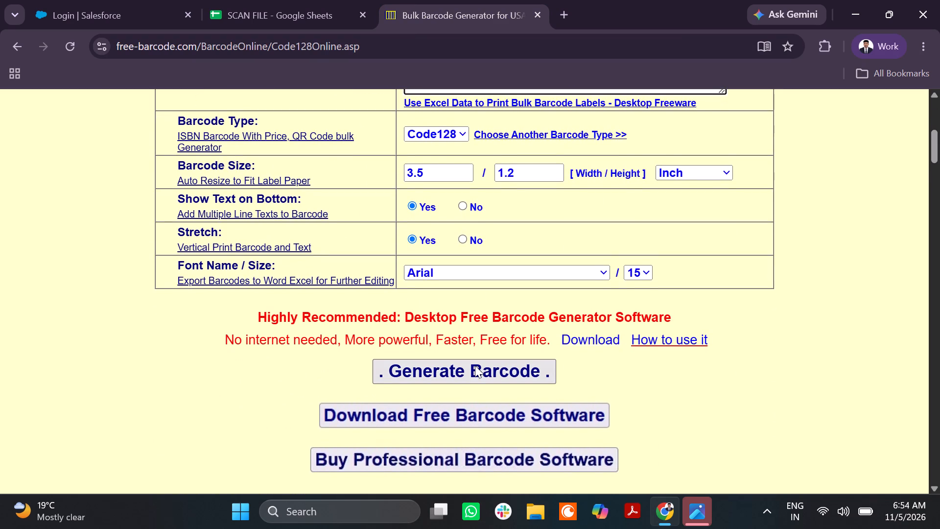
{"action": "left_click", "coordinate": [476, 368]}
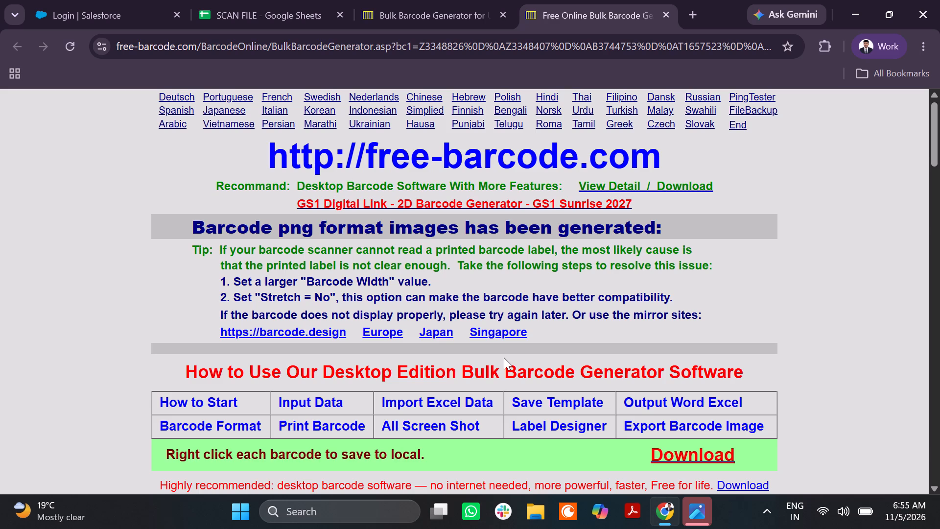
Review the PUNE 12 PARCEL group's generated barcodes, from Z3348826 through T0533937.
{"action": "scroll", "coordinate": [847, 346], "scroll_direction": "down", "scroll_amount": 4}
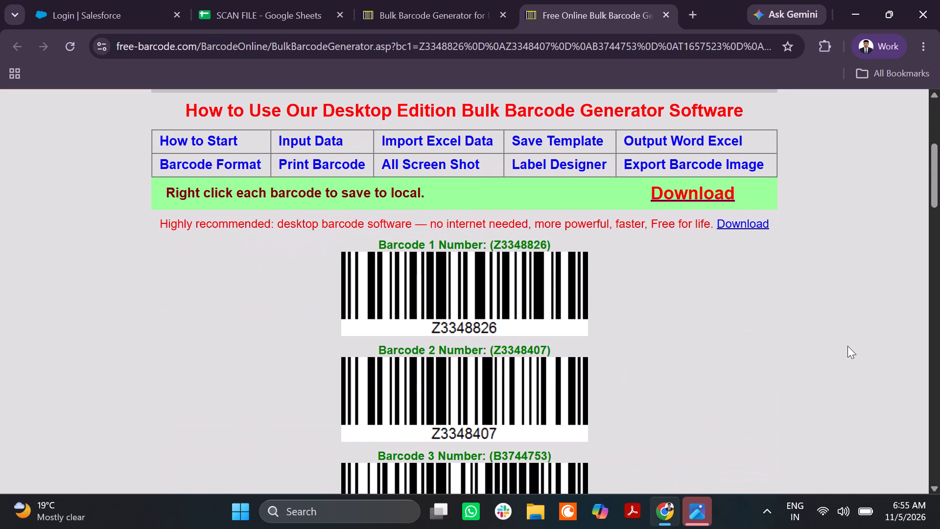
{"action": "scroll", "coordinate": [847, 346], "scroll_direction": "down", "scroll_amount": 4}
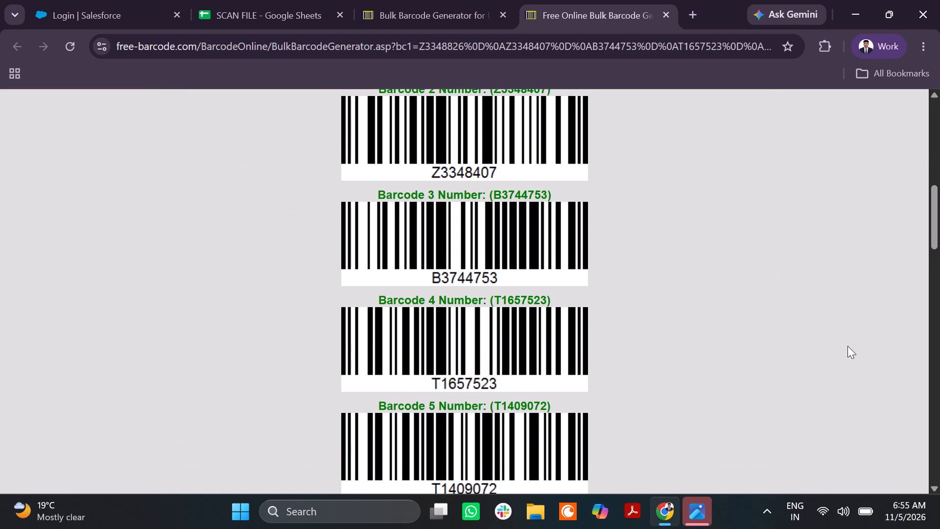
{"action": "scroll", "coordinate": [847, 346], "scroll_direction": "down", "scroll_amount": 3}
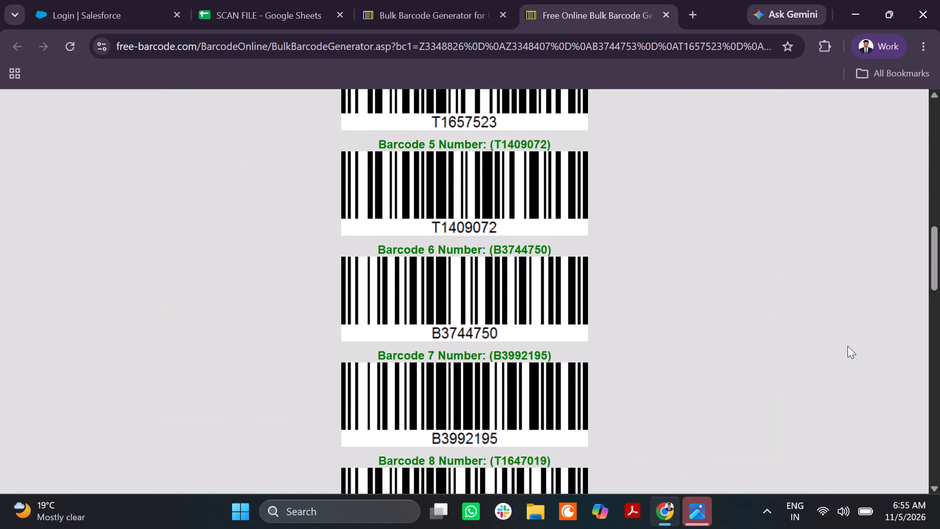
{"action": "scroll", "coordinate": [847, 346], "scroll_direction": "down", "scroll_amount": 3}
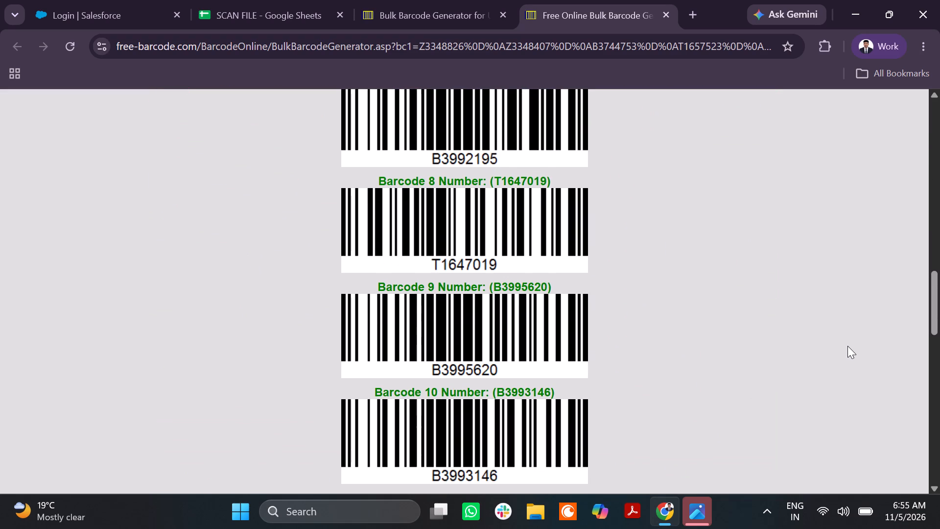
{"action": "scroll", "coordinate": [847, 346], "scroll_direction": "down", "scroll_amount": 3}
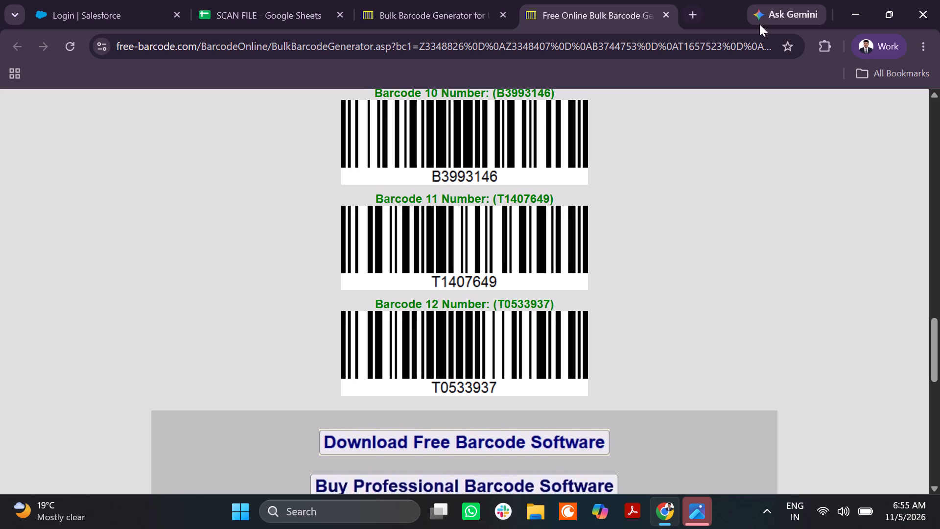
Close the barcode results page and clear the PUNE 12 PARCEL group's numbers from the barcode data.
{"action": "left_click", "coordinate": [663, 20]}
{"action": "scroll", "coordinate": [665, 199], "scroll_direction": "up", "scroll_amount": 4}
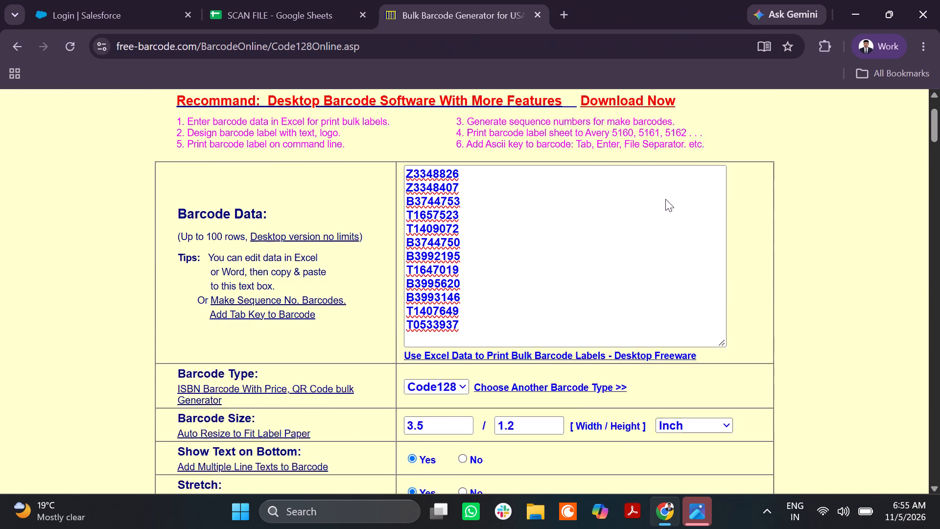
{"action": "left_click", "coordinate": [601, 280]}
{"action": "key", "text": "ctrl+a"}
{"action": "key", "text": "Delete"}
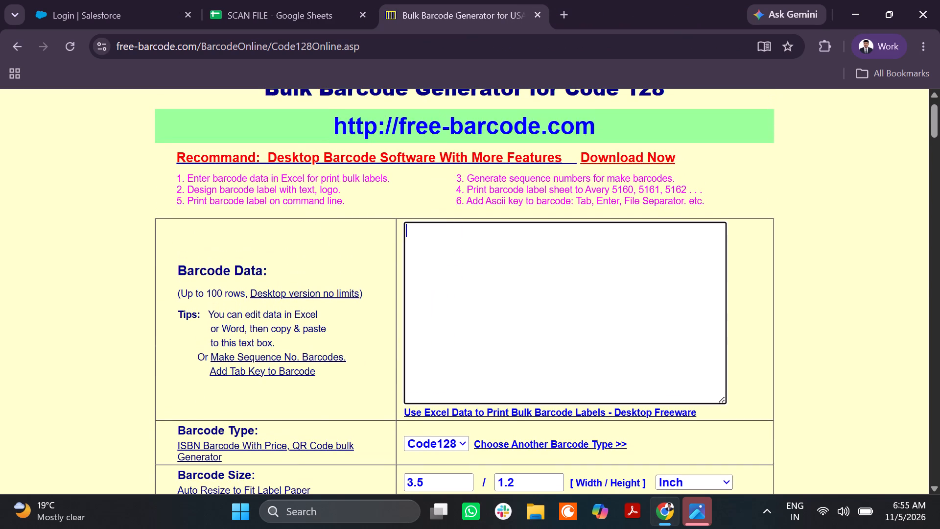
{"action": "left_click", "coordinate": [311, 0]}
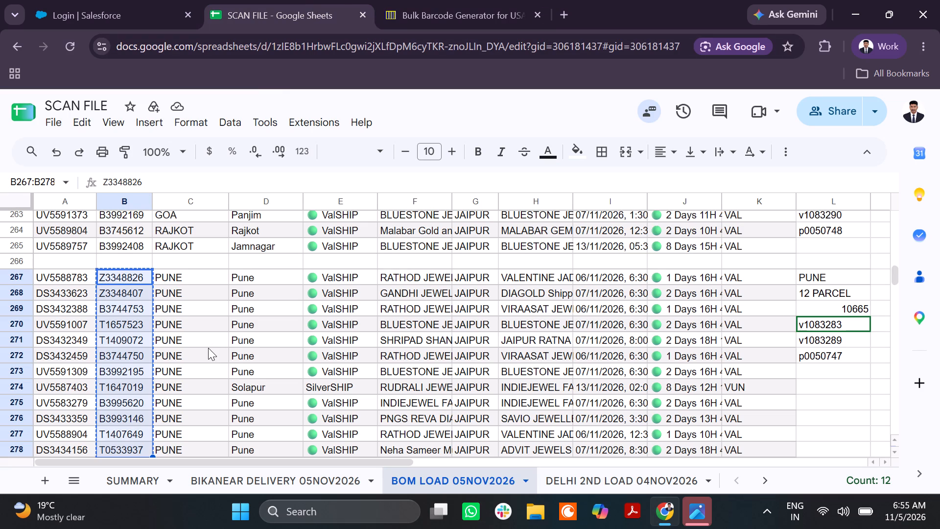
{"action": "scroll", "coordinate": [208, 348], "scroll_direction": "down", "scroll_amount": 2}
{"action": "left_click", "coordinate": [147, 337]}
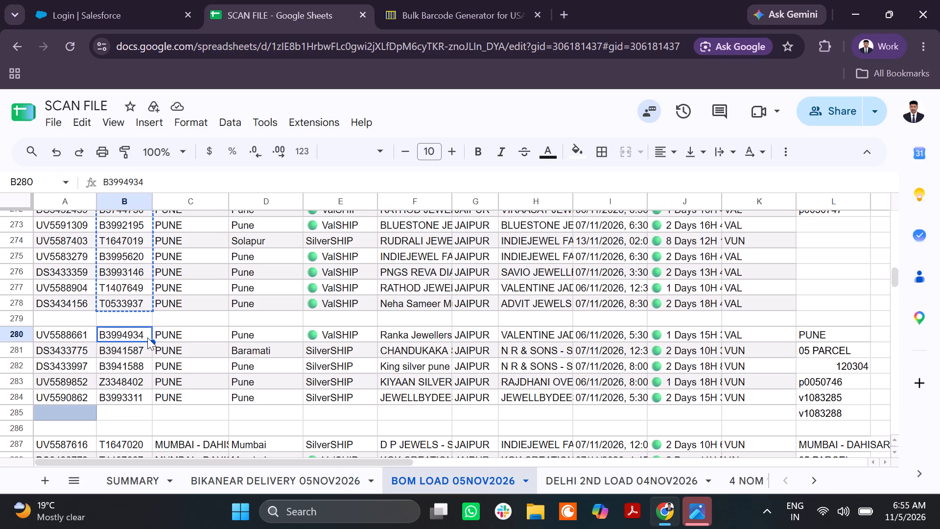
{"action": "key", "text": "ctrl+shift+Down"}
{"action": "key", "text": "ctrl+c"}
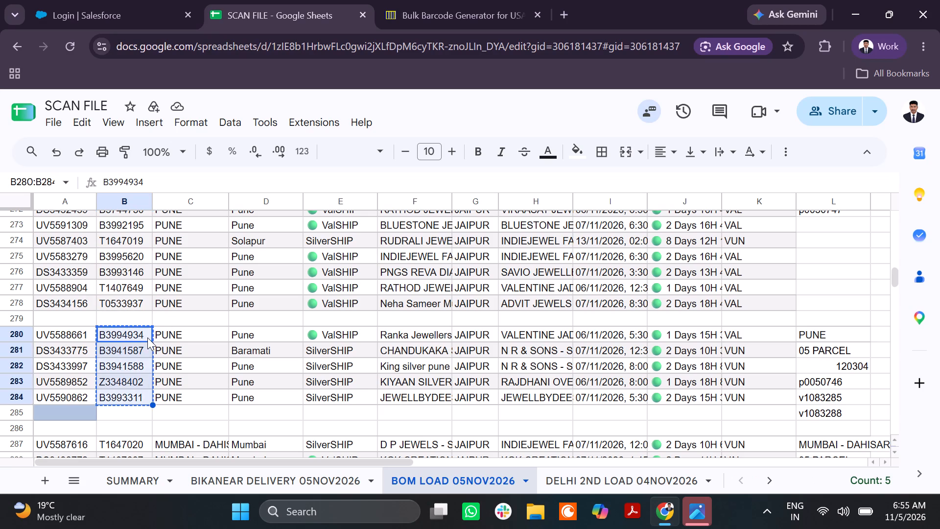
{"action": "left_click", "coordinate": [440, 0]}
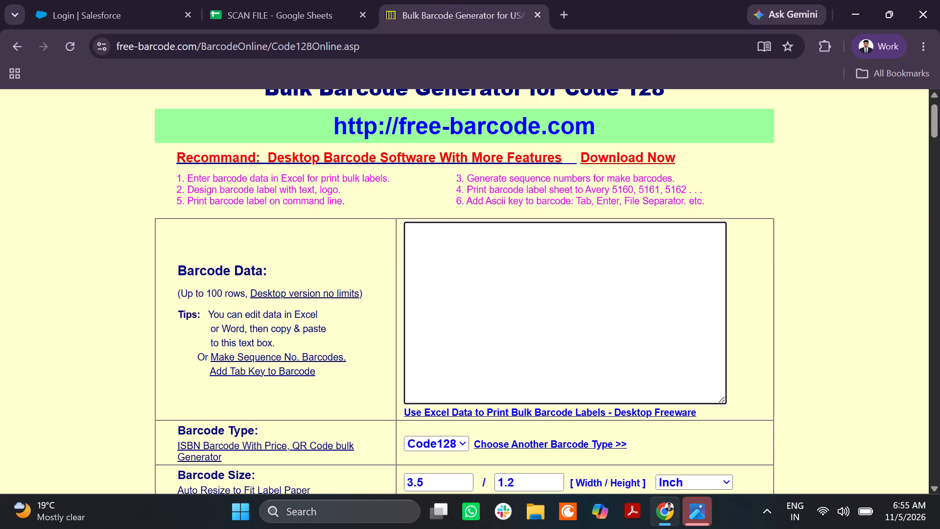
{"action": "left_click", "coordinate": [460, 268]}
{"action": "key", "text": "ctrl+v"}
{"action": "scroll", "coordinate": [460, 268], "scroll_direction": "down", "scroll_amount": 5}
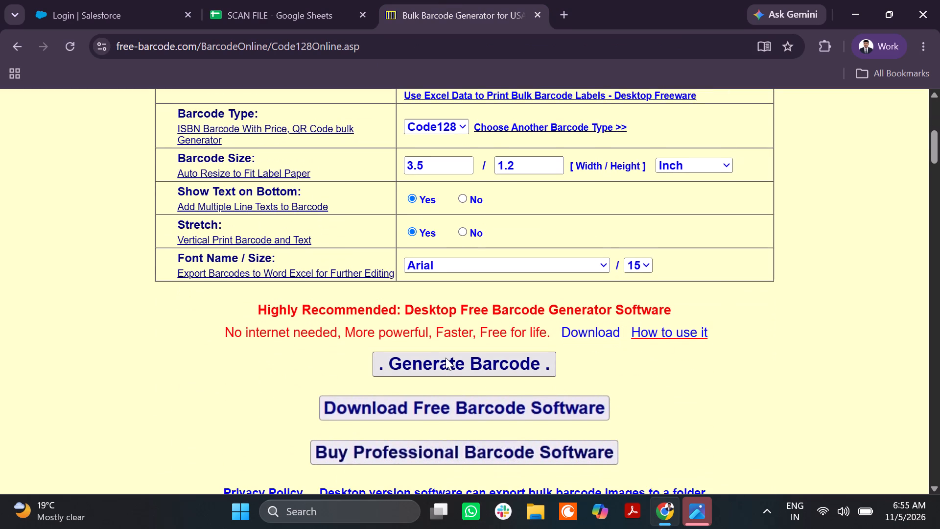
{"action": "left_click", "coordinate": [446, 358]}
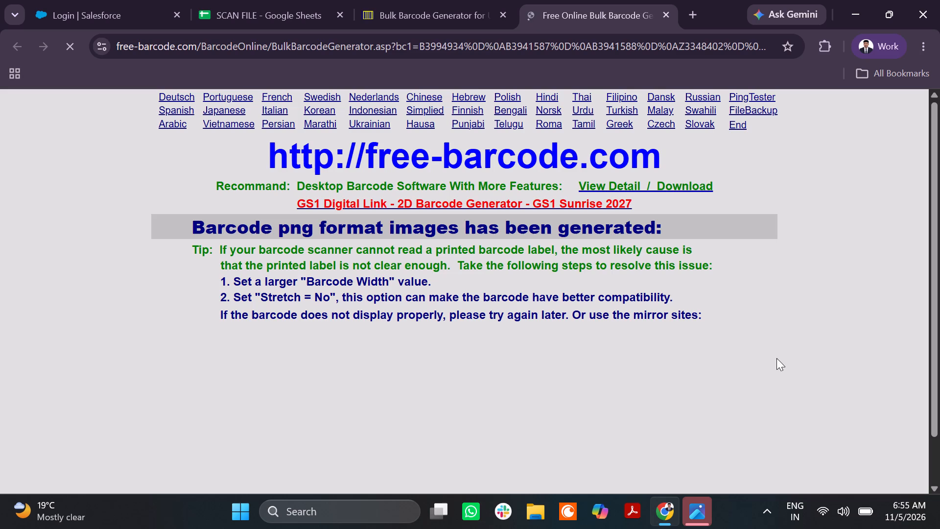
Review the PUNE 05 PARCEL group's generated barcodes, from B3994934 through B3993311.
{"action": "scroll", "coordinate": [834, 354], "scroll_direction": "down", "scroll_amount": 7}
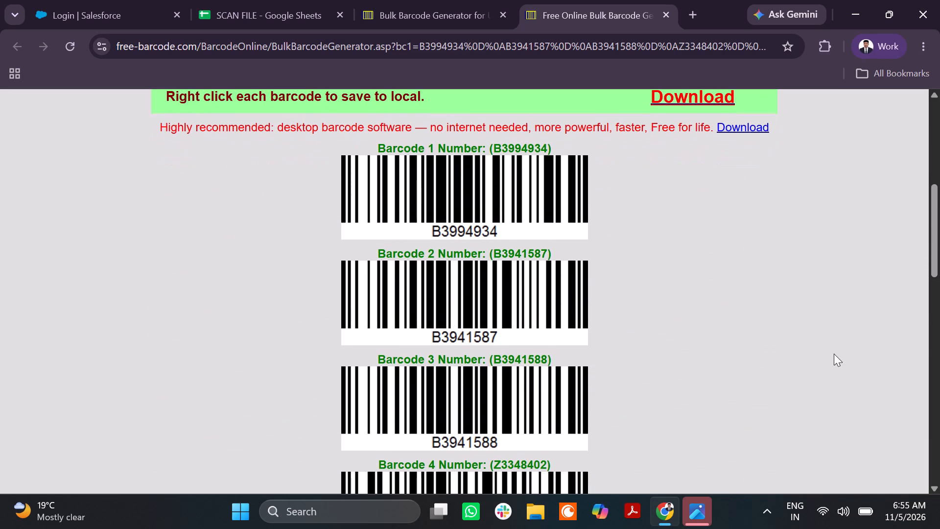
{"action": "scroll", "coordinate": [834, 354], "scroll_direction": "down", "scroll_amount": 1}
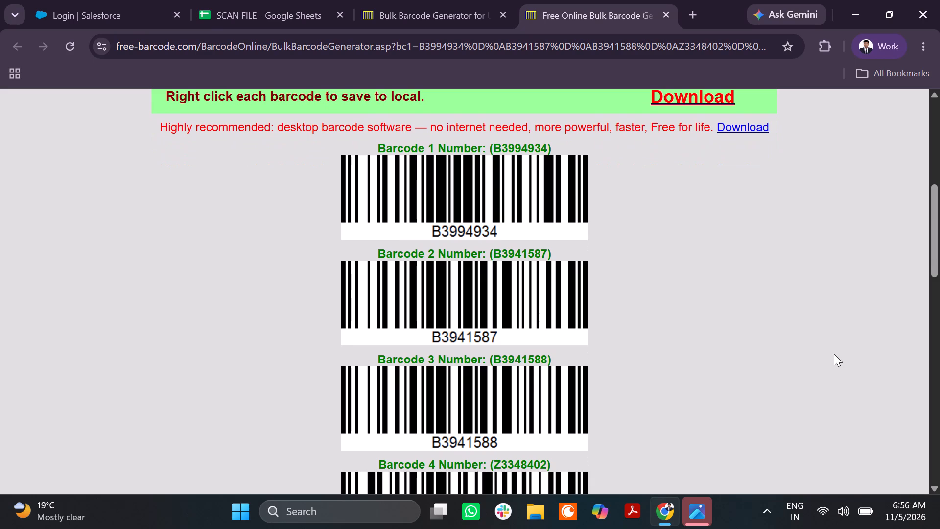
{"action": "scroll", "coordinate": [829, 326], "scroll_direction": "down", "scroll_amount": 1}
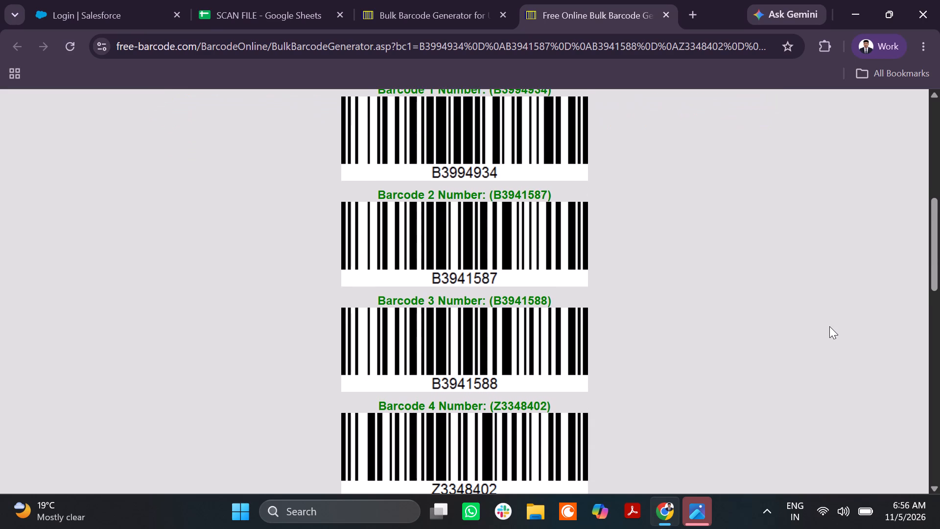
{"action": "scroll", "coordinate": [829, 326], "scroll_direction": "down", "scroll_amount": 2}
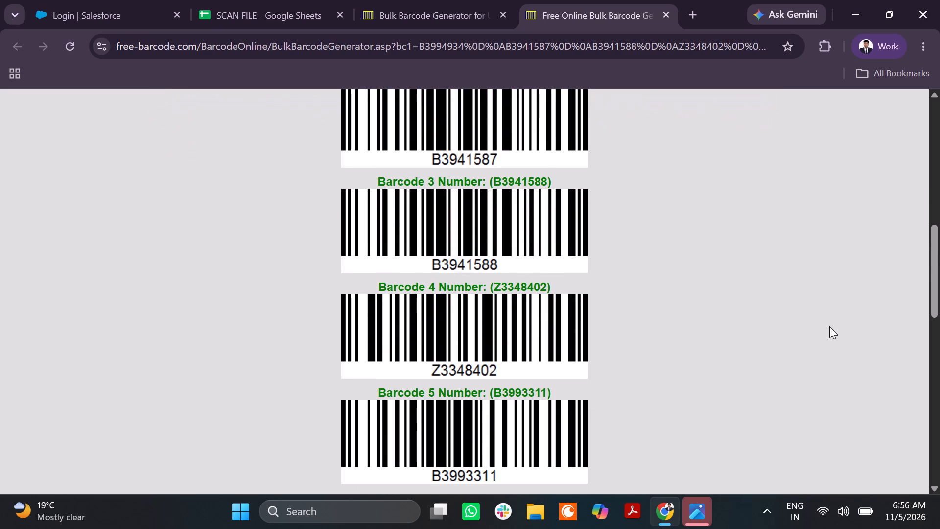
{"action": "scroll", "coordinate": [829, 326], "scroll_direction": "down", "scroll_amount": 2}
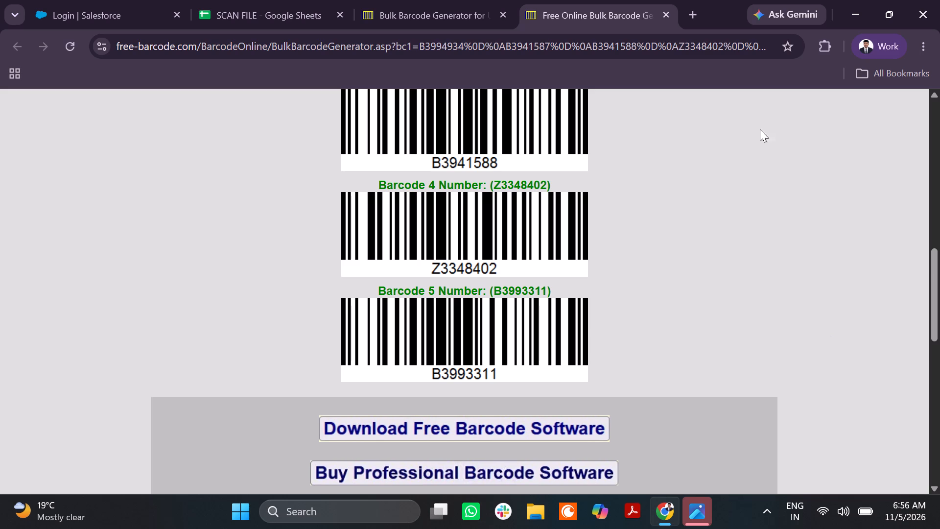
Close the barcode results page and clear the PUNE 05 PARCEL group's numbers from the barcode data.
{"action": "left_click", "coordinate": [667, 15]}
{"action": "scroll", "coordinate": [630, 199], "scroll_direction": "up", "scroll_amount": 1}
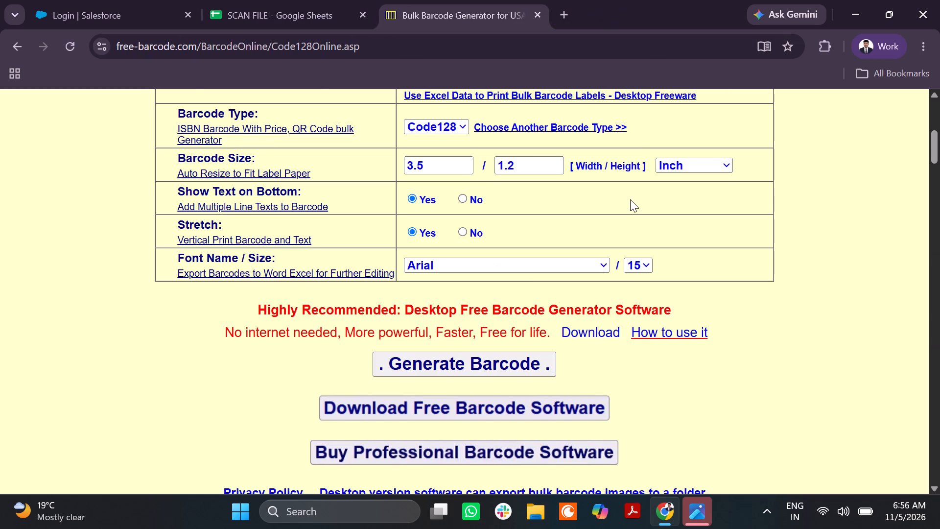
{"action": "scroll", "coordinate": [630, 199], "scroll_direction": "up", "scroll_amount": 2}
{"action": "left_click", "coordinate": [550, 253]}
{"action": "key", "text": "ctrl+a"}
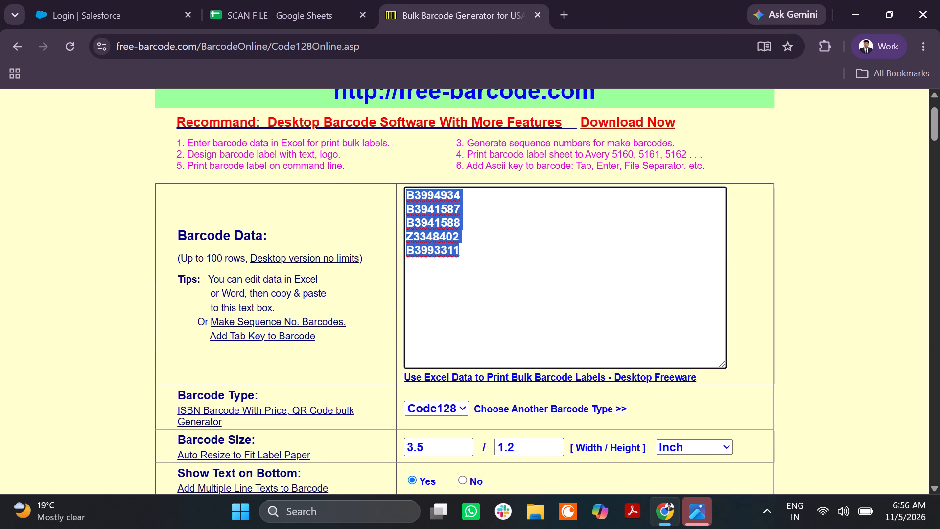
{"action": "key", "text": "Delete"}
{"action": "left_click", "coordinate": [285, 0]}
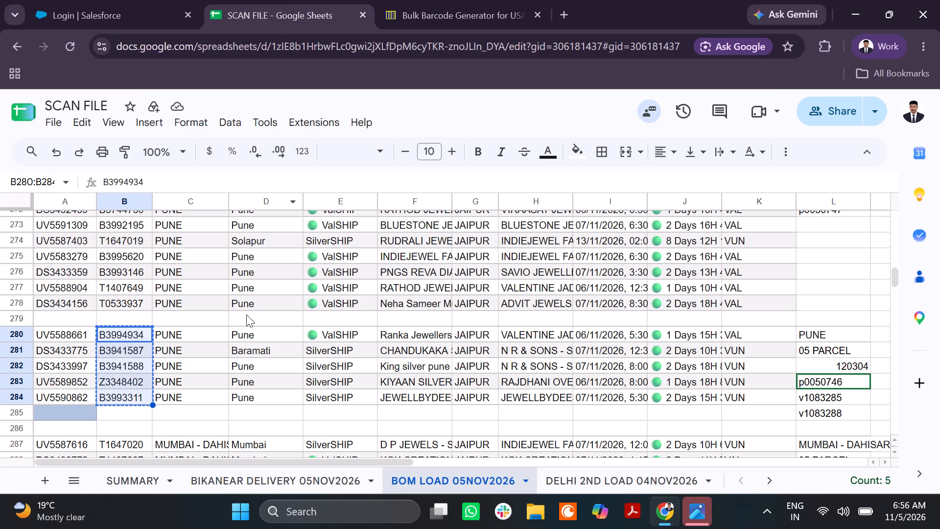
{"action": "scroll", "coordinate": [246, 314], "scroll_direction": "down", "scroll_amount": 2}
{"action": "left_click", "coordinate": [116, 297]}
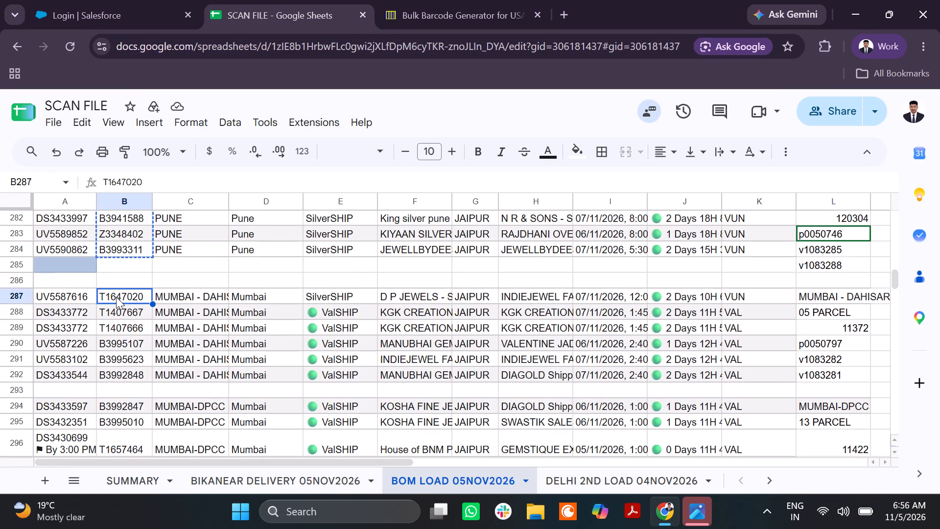
{"action": "key", "text": "ctrl+shift+Down"}
{"action": "key", "text": "ctrl+c"}
{"action": "scroll", "coordinate": [116, 297], "scroll_direction": "down", "scroll_amount": 2}
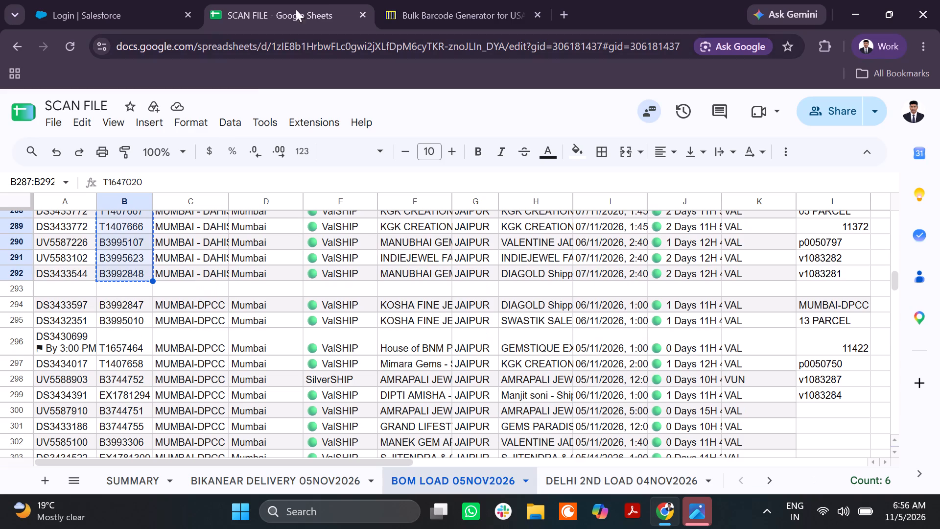
{"action": "left_click", "coordinate": [440, 0]}
{"action": "left_click", "coordinate": [470, 223]}
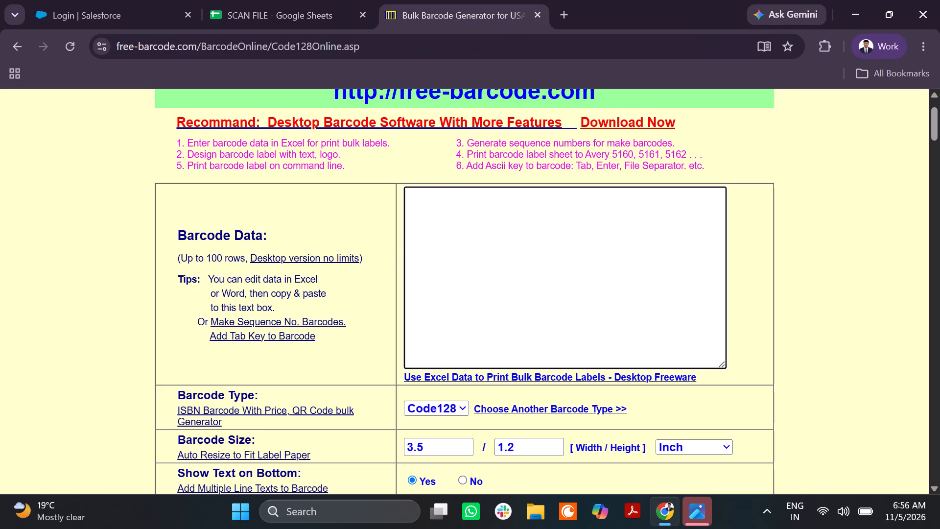
{"action": "key", "text": "ctrl+v"}
{"action": "scroll", "coordinate": [490, 265], "scroll_direction": "down", "scroll_amount": 5}
{"action": "left_click", "coordinate": [467, 316]}
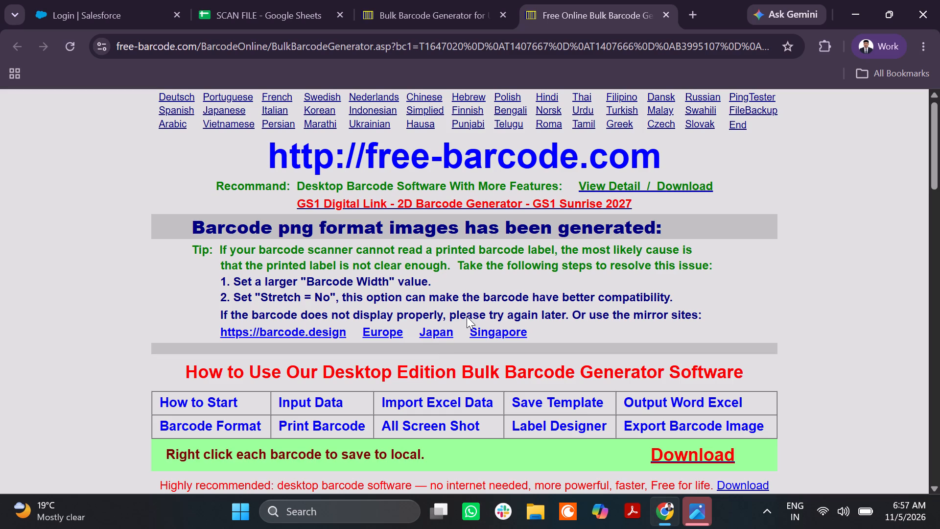
Review the MUMBAI - DAHISAR group's generated barcodes, from T1647020 through B3992848.
{"action": "scroll", "coordinate": [849, 403], "scroll_direction": "down", "scroll_amount": 3}
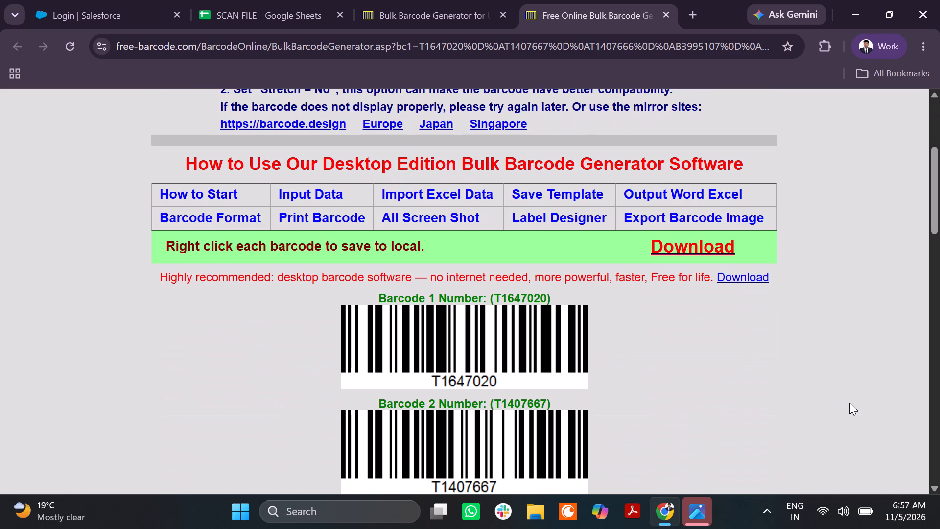
{"action": "scroll", "coordinate": [849, 403], "scroll_direction": "down", "scroll_amount": 3}
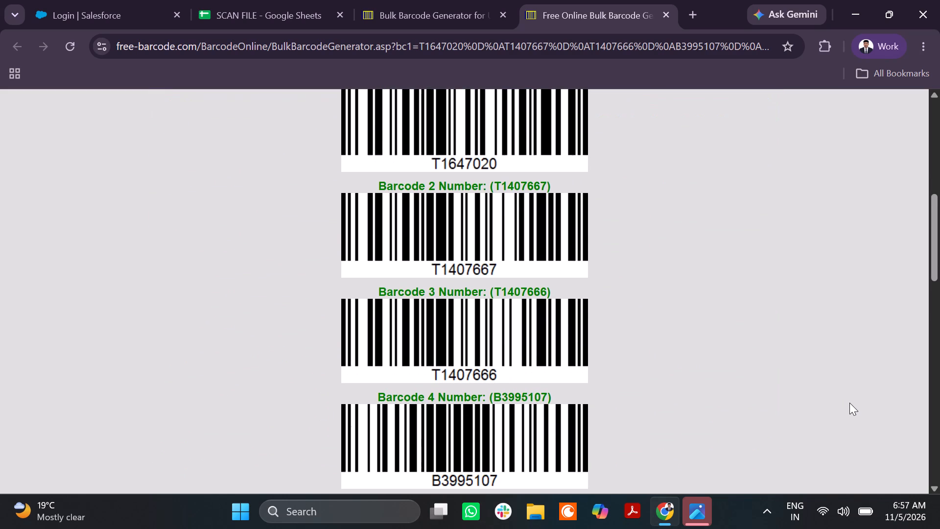
{"action": "scroll", "coordinate": [849, 403], "scroll_direction": "down", "scroll_amount": 4}
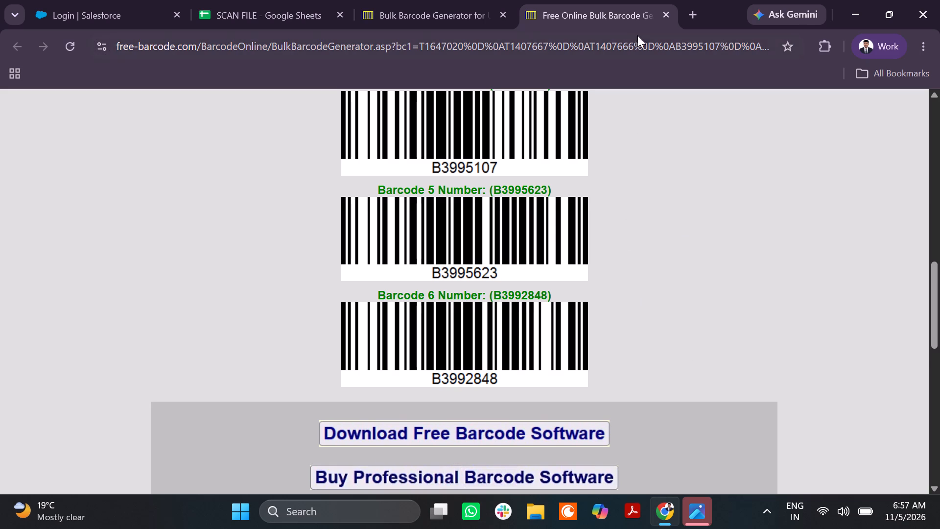
Close the barcode results page and clear the MUMBAI - DAHISAR group's numbers from the barcode data.
{"action": "left_click", "coordinate": [664, 14]}
{"action": "scroll", "coordinate": [579, 214], "scroll_direction": "up", "scroll_amount": 3}
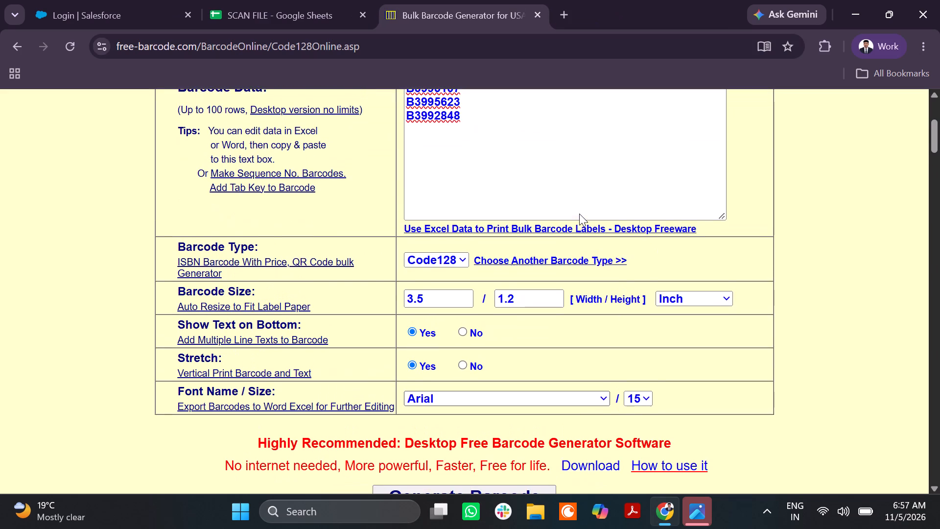
{"action": "left_click", "coordinate": [568, 151]}
{"action": "key", "text": "ctrl+a"}
{"action": "key", "text": "Delete"}
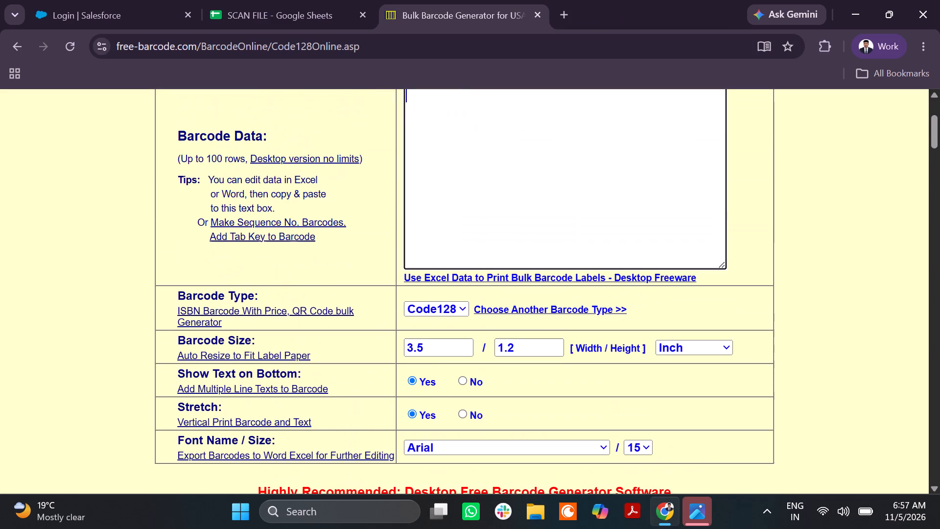
Generate Code128 barcodes for the MUMBAI-DPCC 13 PARCEL group, using its parcel numbers from B3992847 through B3996962 in the load sheet.
{"action": "left_click", "coordinate": [318, 40]}
{"action": "left_click", "coordinate": [312, 24]}
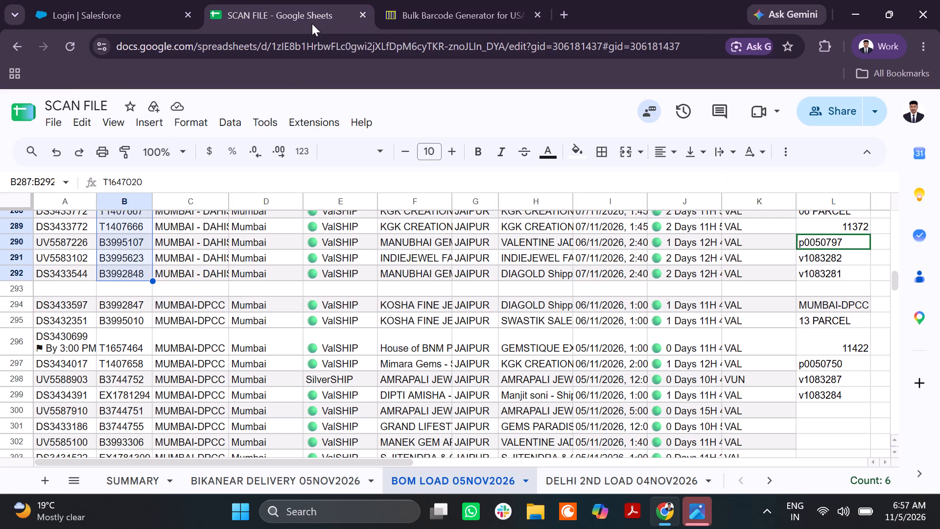
{"action": "left_click_drag", "start_coordinate": [236, 226], "coordinate": [238, 220]}
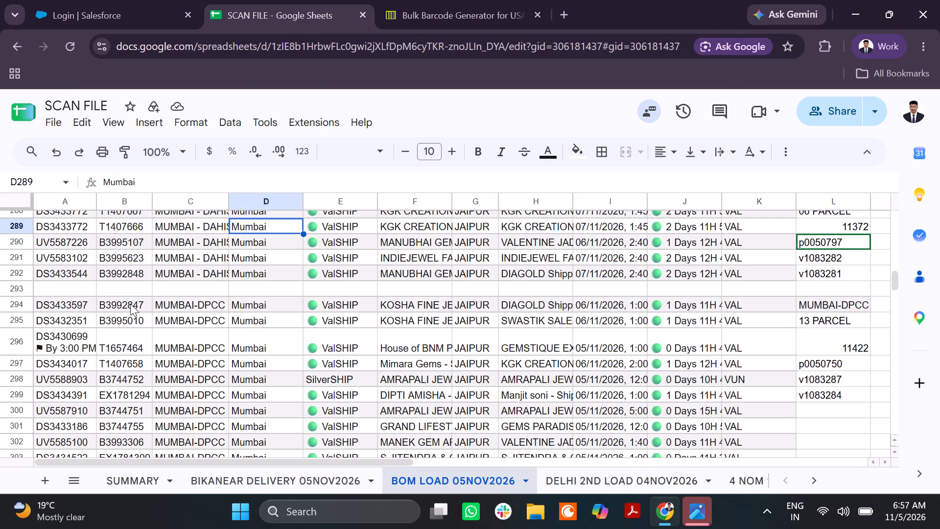
{"action": "left_click", "coordinate": [130, 304]}
{"action": "key", "text": "ctrl+shift+Down"}
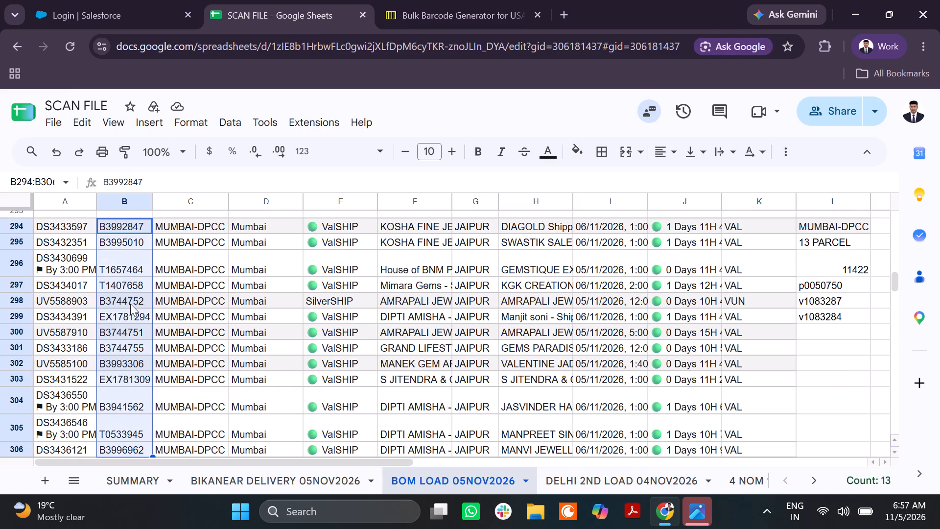
{"action": "key", "text": "ctrl+c"}
{"action": "scroll", "coordinate": [130, 304], "scroll_direction": "up", "scroll_amount": 1}
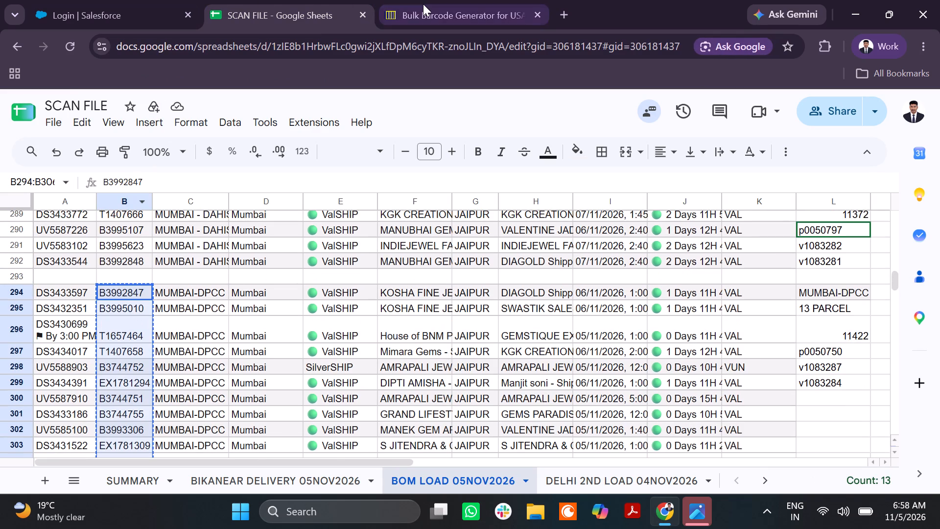
{"action": "left_click", "coordinate": [423, 4]}
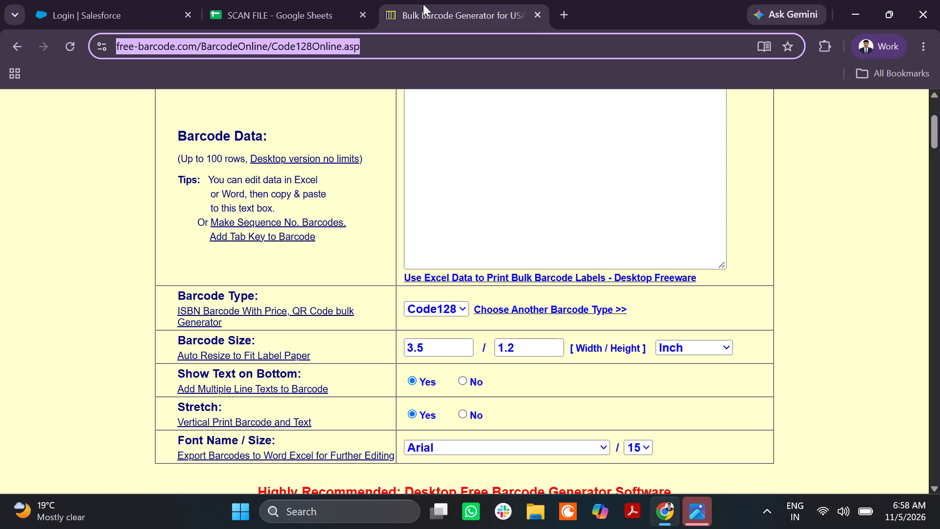
{"action": "left_click", "coordinate": [454, 113]}
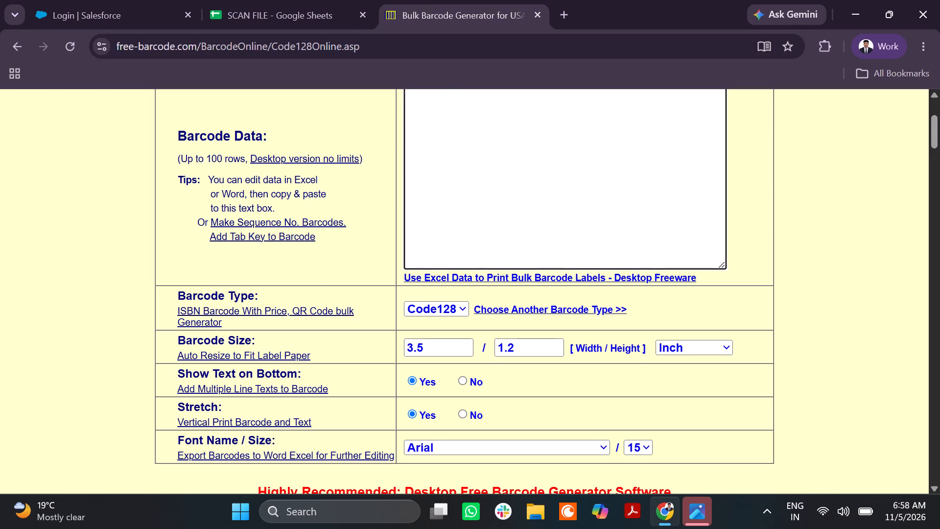
{"action": "key", "text": "ctrl+v"}
{"action": "scroll", "coordinate": [454, 113], "scroll_direction": "down", "scroll_amount": 4}
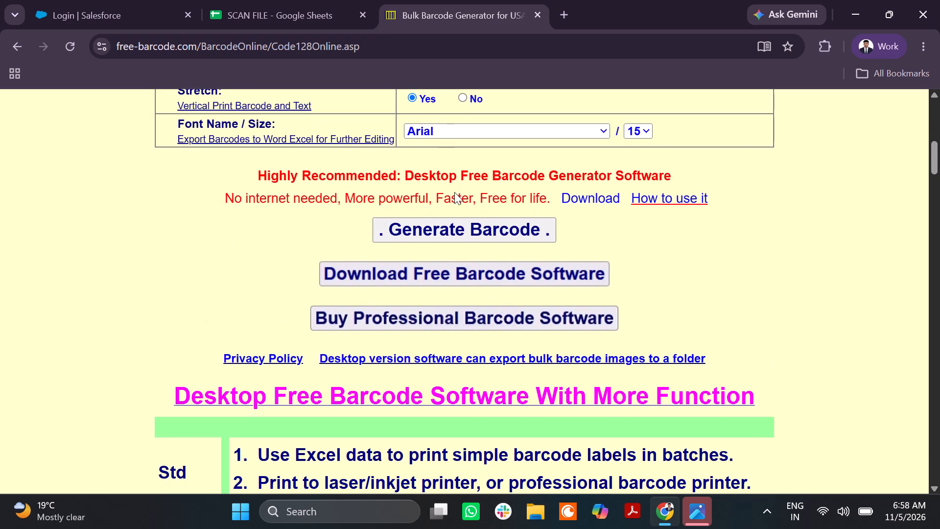
{"action": "left_click", "coordinate": [469, 231]}
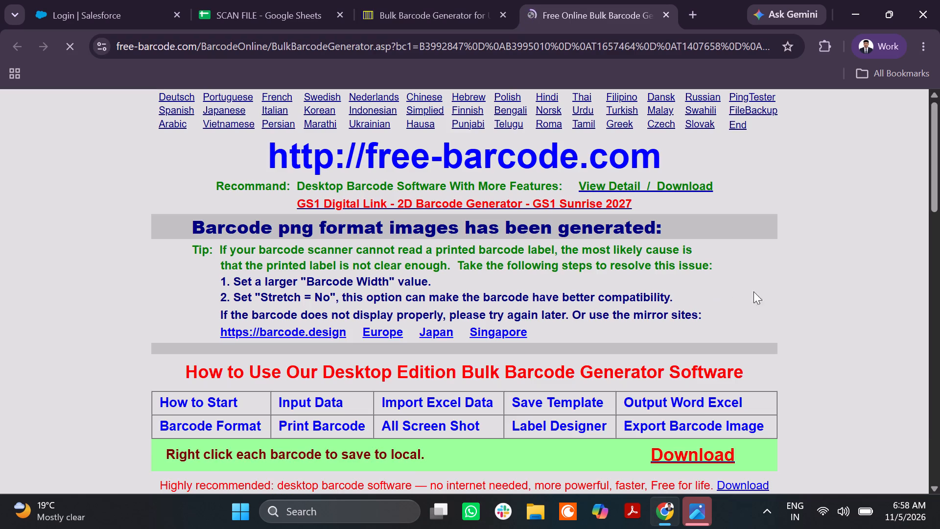
Review the MUMBAI-DPCC 13 PARCEL group's generated barcodes in order, starting from B3992847.
{"action": "scroll", "coordinate": [836, 347], "scroll_direction": "down", "scroll_amount": 5}
{"action": "scroll", "coordinate": [836, 347], "scroll_direction": "up", "scroll_amount": 1}
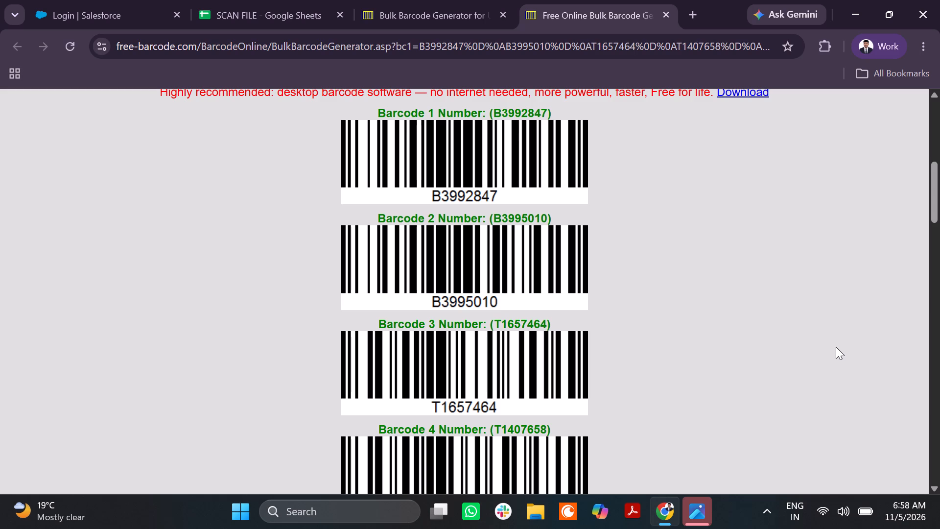
{"action": "scroll", "coordinate": [836, 347], "scroll_direction": "down", "scroll_amount": 1}
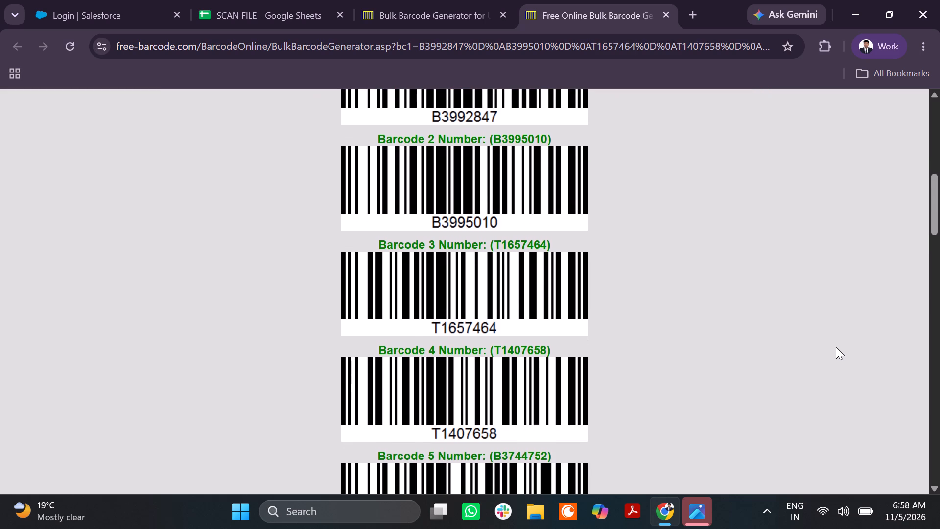
{"action": "scroll", "coordinate": [836, 347], "scroll_direction": "down", "scroll_amount": 2}
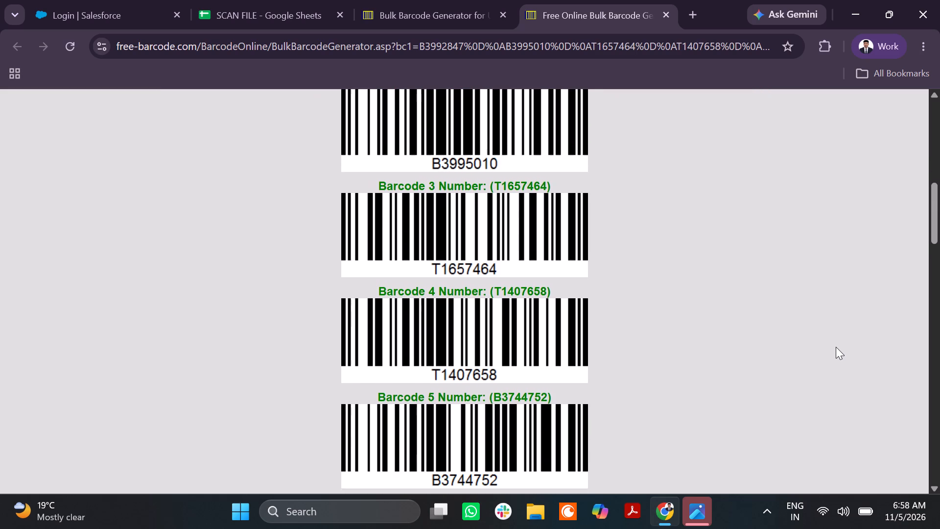
{"action": "scroll", "coordinate": [836, 347], "scroll_direction": "down", "scroll_amount": 3}
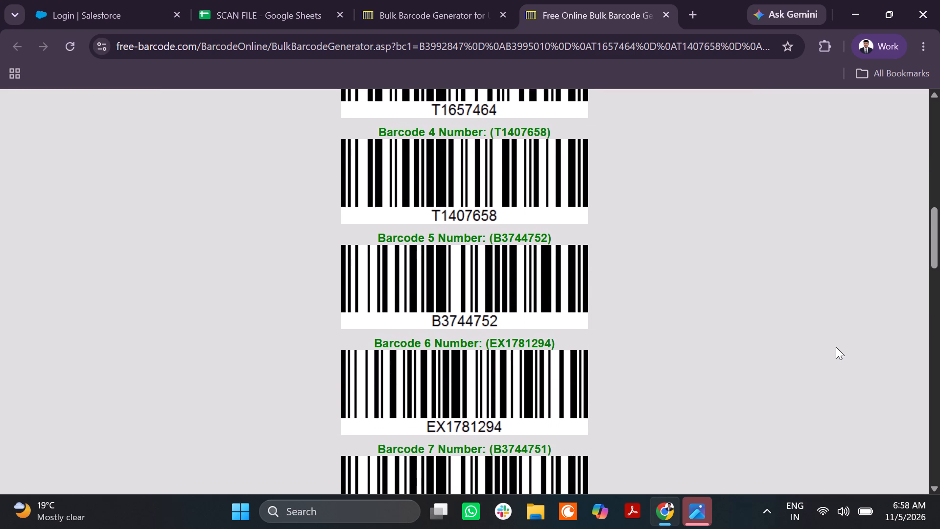
{"action": "scroll", "coordinate": [836, 347], "scroll_direction": "down", "scroll_amount": 1}
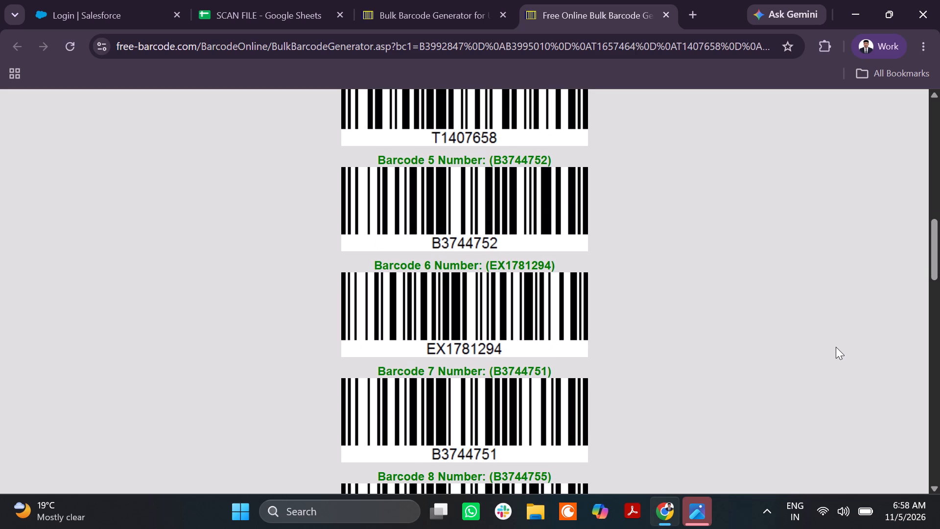
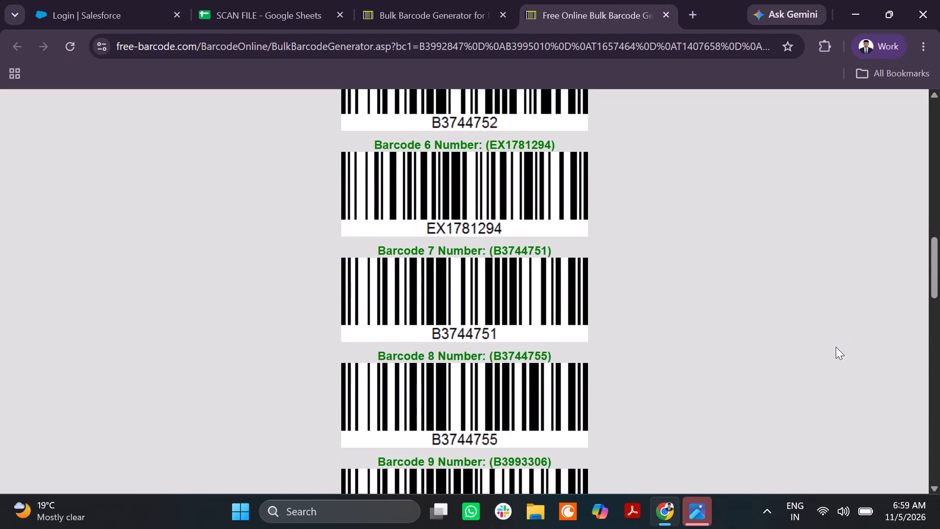
Review the remaining MUMBAI-DPCC 13 PARCEL group barcodes through B3996962.
{"action": "scroll", "coordinate": [836, 347], "scroll_direction": "down", "scroll_amount": 4}
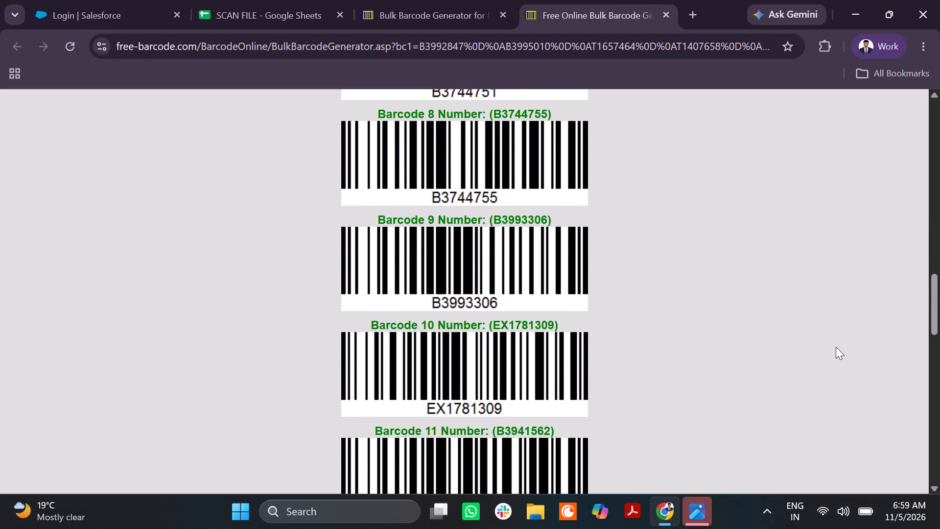
{"action": "scroll", "coordinate": [836, 347], "scroll_direction": "down", "scroll_amount": 4}
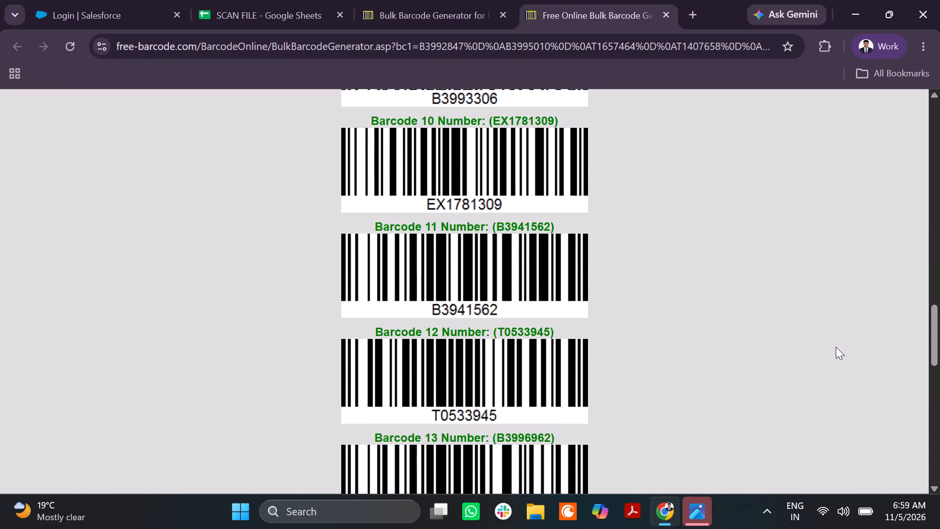
{"action": "scroll", "coordinate": [836, 347], "scroll_direction": "down", "scroll_amount": 2}
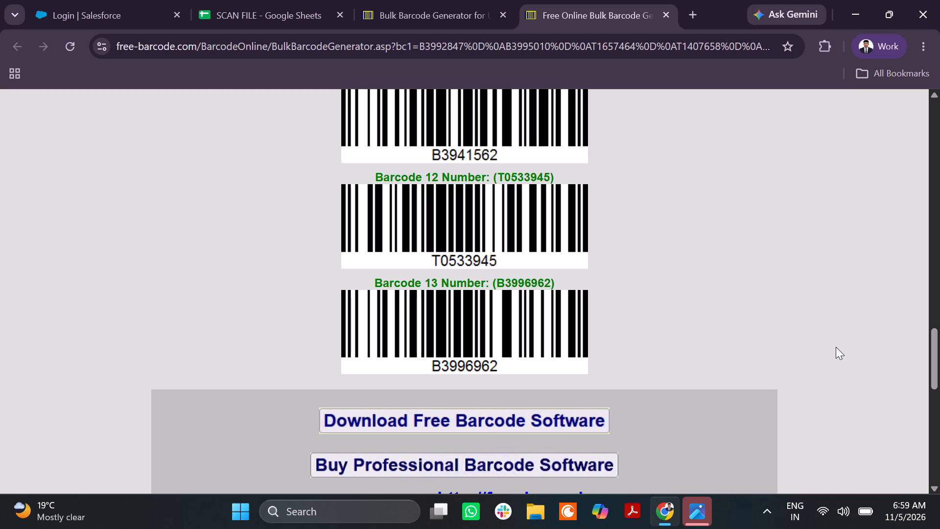
Close the barcode results page and clear the MUMBAI-DPCC group's numbers from the barcode data.
{"action": "left_click", "coordinate": [663, 16]}
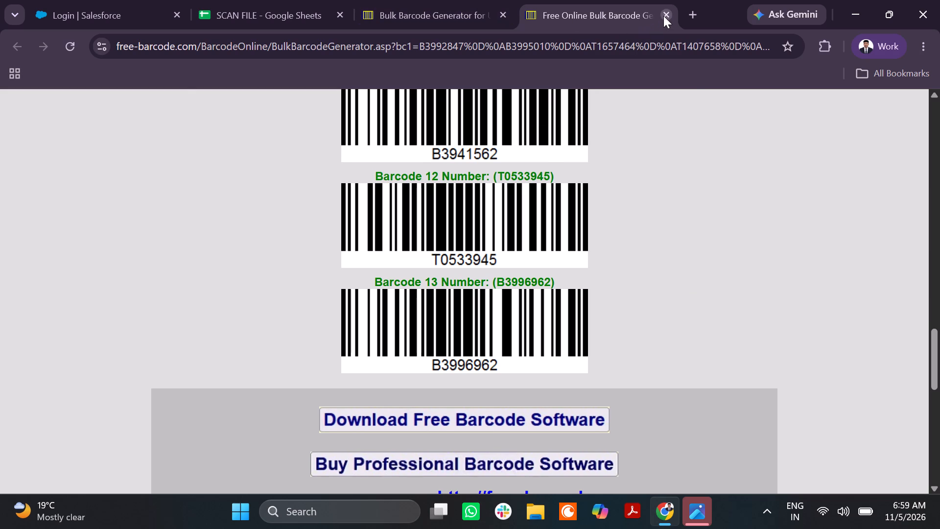
{"action": "scroll", "coordinate": [599, 195], "scroll_direction": "up", "scroll_amount": 3}
{"action": "left_click", "coordinate": [552, 146]}
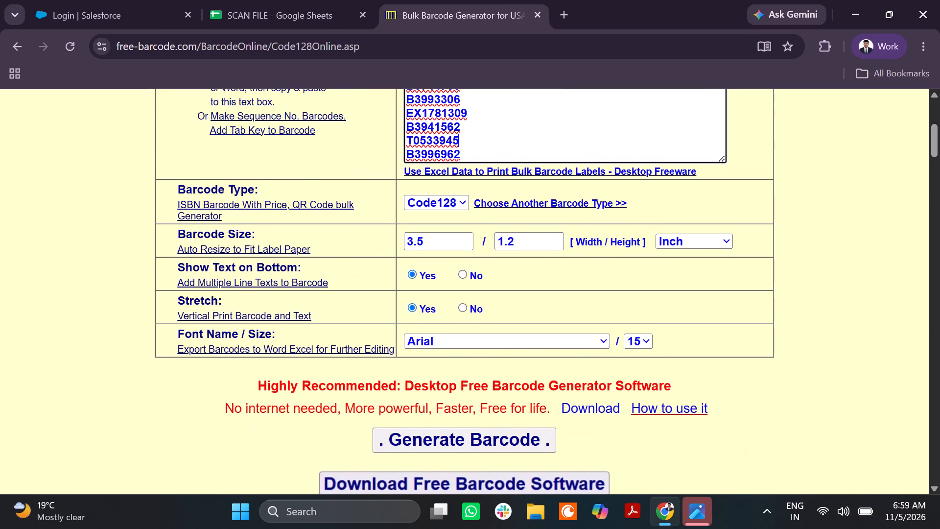
{"action": "key", "text": "ctrl+a"}
{"action": "key", "text": "Delete"}
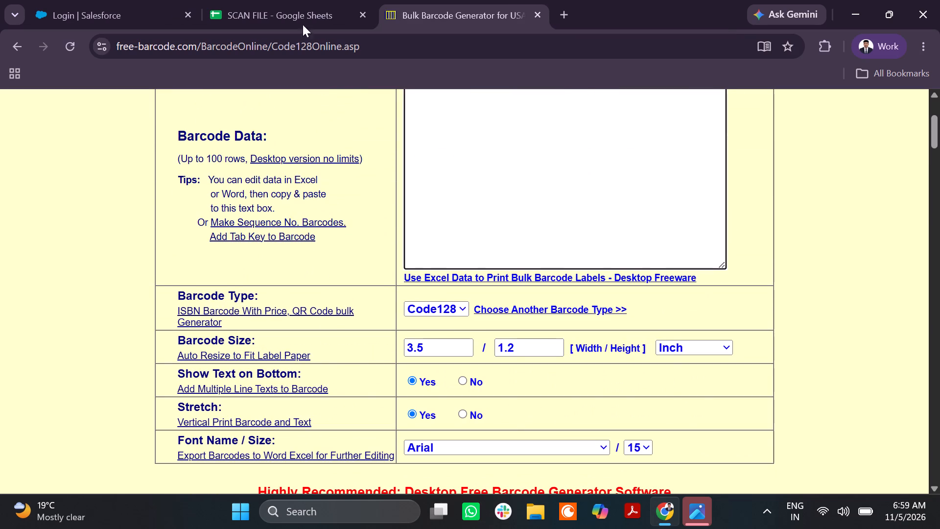
Generate Code128 barcodes for the MUMBAI-ZB 03 PARCEL group from load sheet numbers B3745391 through T1647012, and review them.
{"action": "left_click", "coordinate": [245, 0]}
{"action": "scroll", "coordinate": [170, 374], "scroll_direction": "down", "scroll_amount": 3}
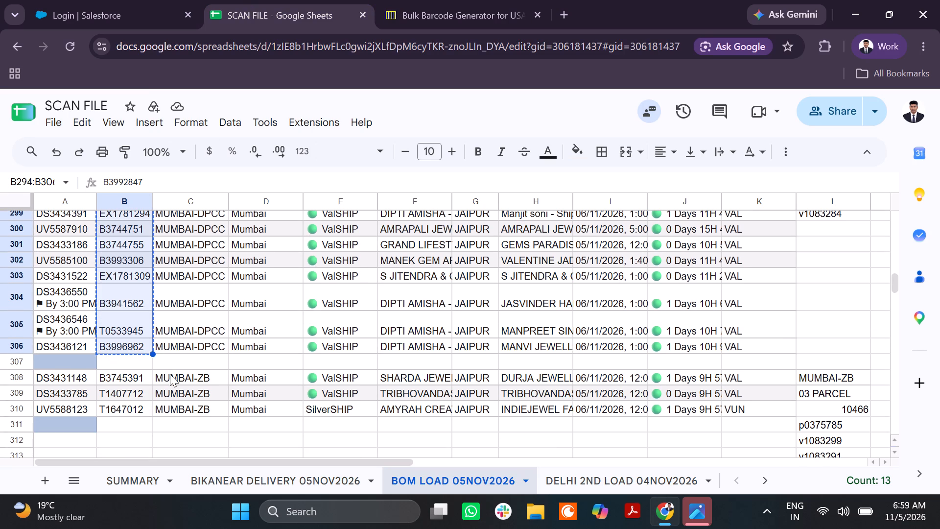
{"action": "left_click", "coordinate": [143, 380]}
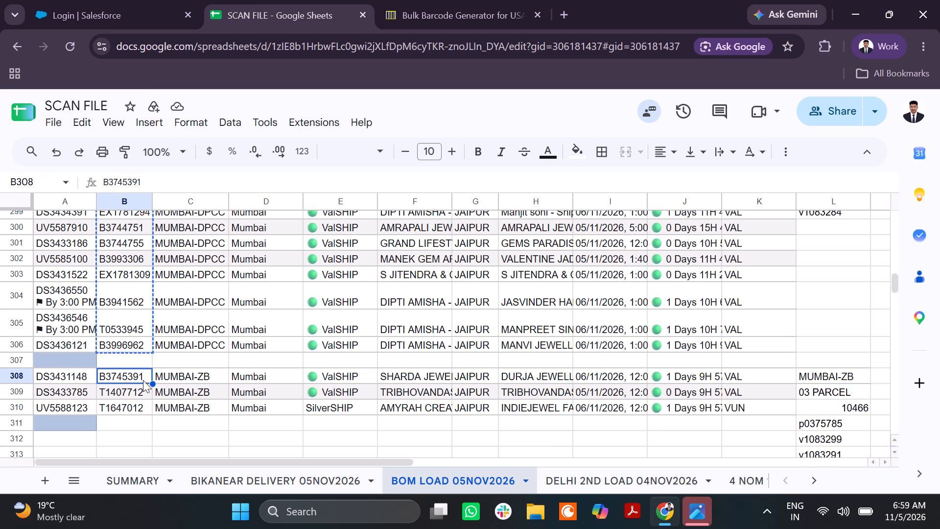
{"action": "key", "text": "ctrl+shift+Down"}
{"action": "key", "text": "ctrl+c"}
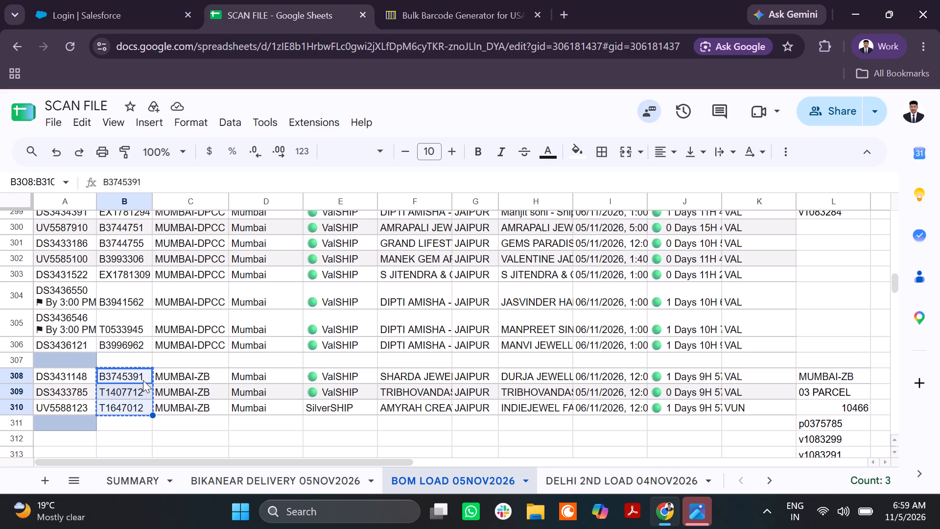
{"action": "left_click", "coordinate": [471, 0]}
{"action": "left_click", "coordinate": [473, 170]}
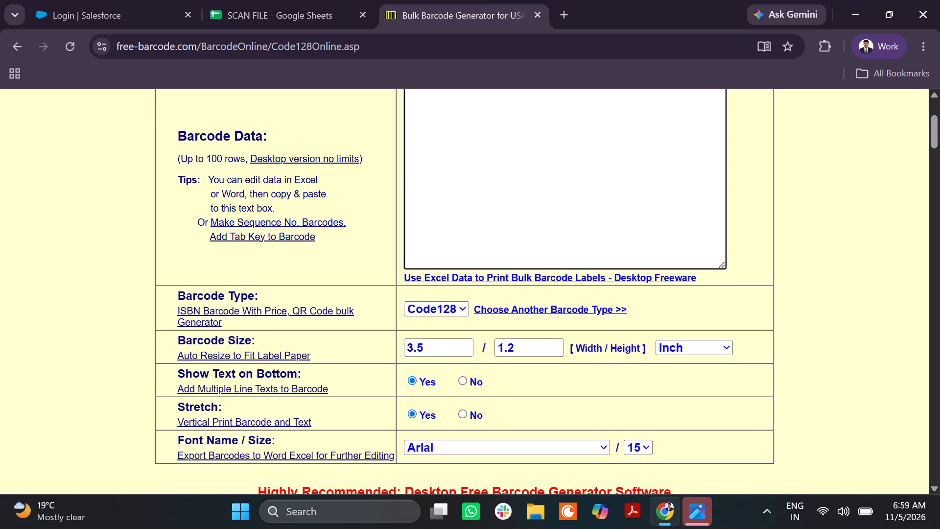
{"action": "key", "text": "ctrl+v"}
{"action": "scroll", "coordinate": [473, 170], "scroll_direction": "down", "scroll_amount": 6}
{"action": "left_click", "coordinate": [461, 107]}
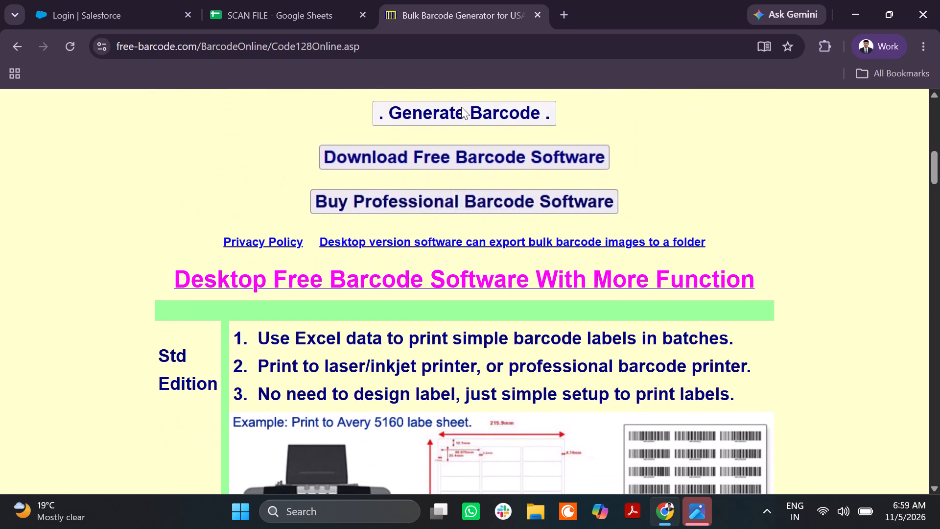
{"action": "scroll", "coordinate": [751, 273], "scroll_direction": "down", "scroll_amount": 4}
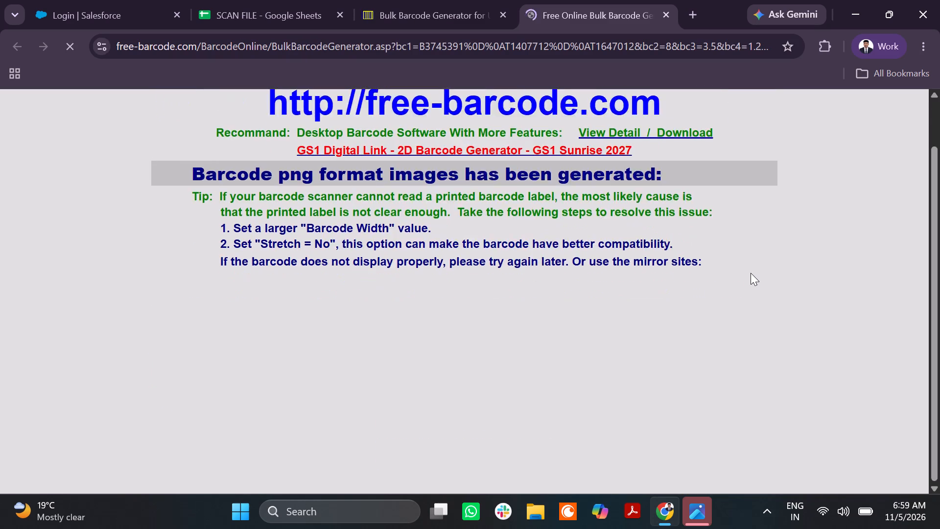
{"action": "scroll", "coordinate": [751, 273], "scroll_direction": "down", "scroll_amount": 2}
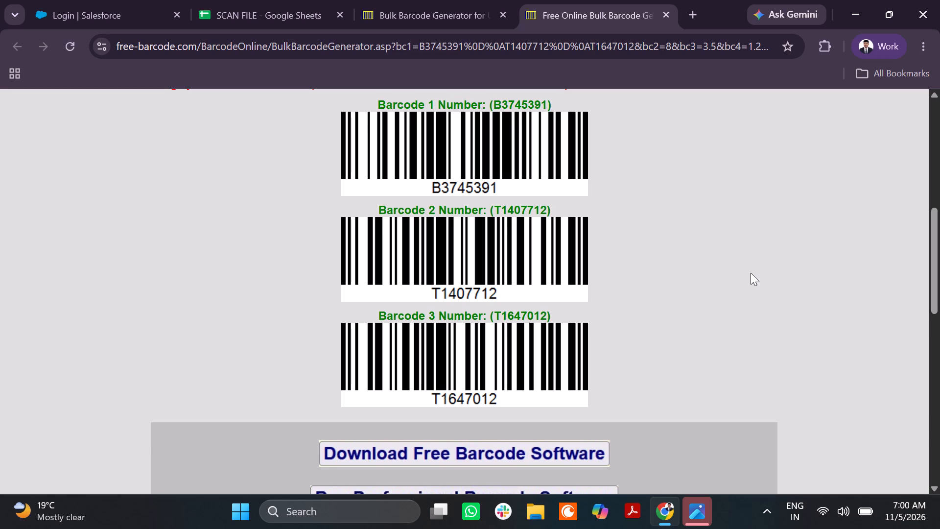
Close the barcode results page and clear the MUMBAI-ZB group's numbers from the barcode data.
{"action": "left_click", "coordinate": [663, 19]}
{"action": "scroll", "coordinate": [637, 176], "scroll_direction": "up", "scroll_amount": 3}
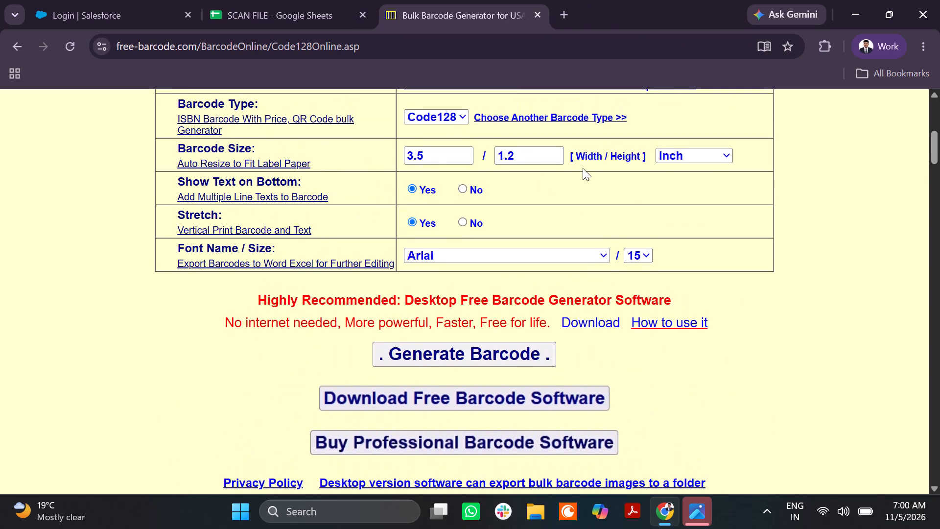
{"action": "scroll", "coordinate": [583, 168], "scroll_direction": "up", "scroll_amount": 2}
{"action": "left_click", "coordinate": [553, 153]}
{"action": "key", "text": "ctrl+a"}
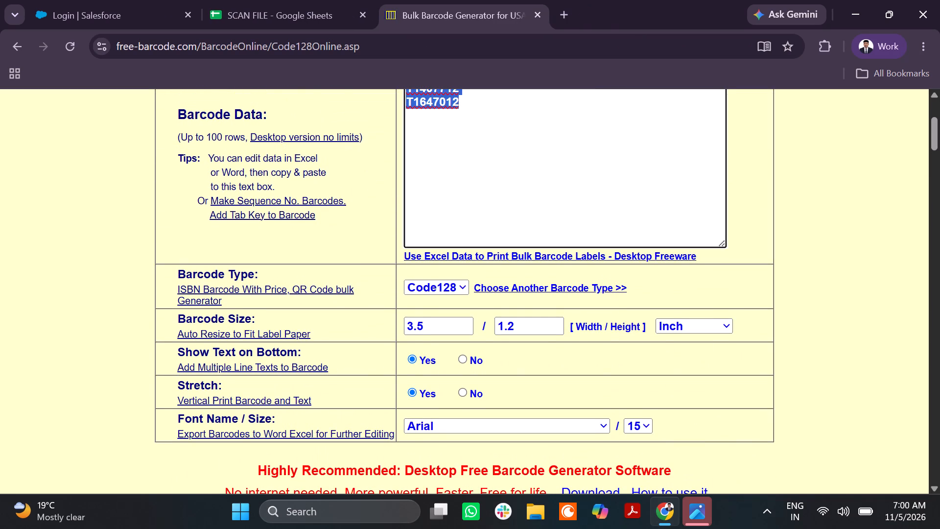
{"action": "key", "text": "Delete"}
{"action": "left_click", "coordinate": [553, 153]}
{"action": "scroll", "coordinate": [553, 153], "scroll_direction": "up", "scroll_amount": 2}
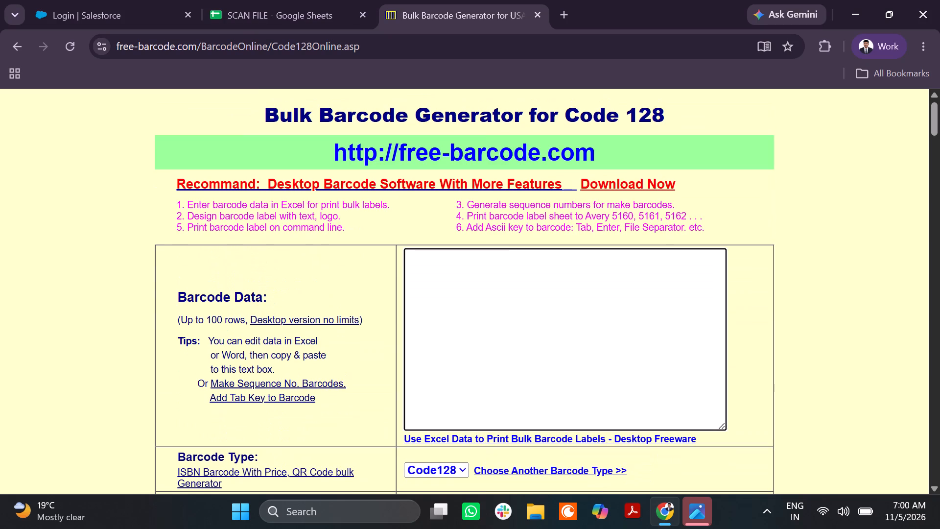
Generate Code128 barcodes for the MUMBAI-BDB 21 PARCEL group, using its parcel numbers from B3992253 through T1549632 in the load sheet.
{"action": "left_click", "coordinate": [309, 2]}
{"action": "scroll", "coordinate": [244, 295], "scroll_direction": "down", "scroll_amount": 1}
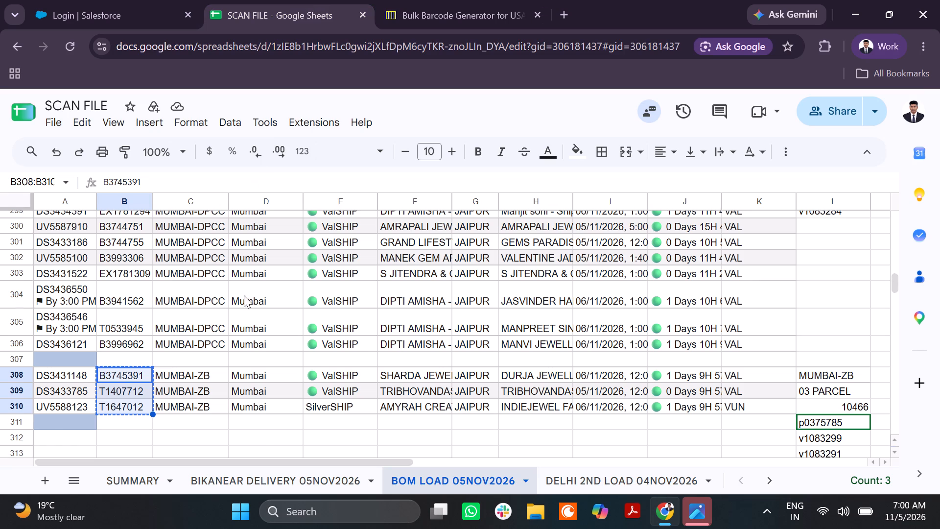
{"action": "scroll", "coordinate": [244, 295], "scroll_direction": "down", "scroll_amount": 3}
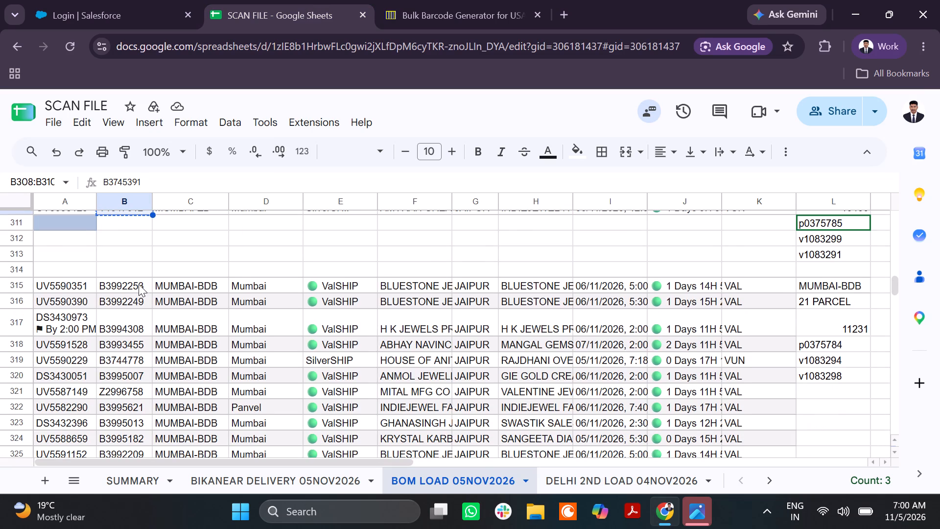
{"action": "left_click", "coordinate": [139, 284]}
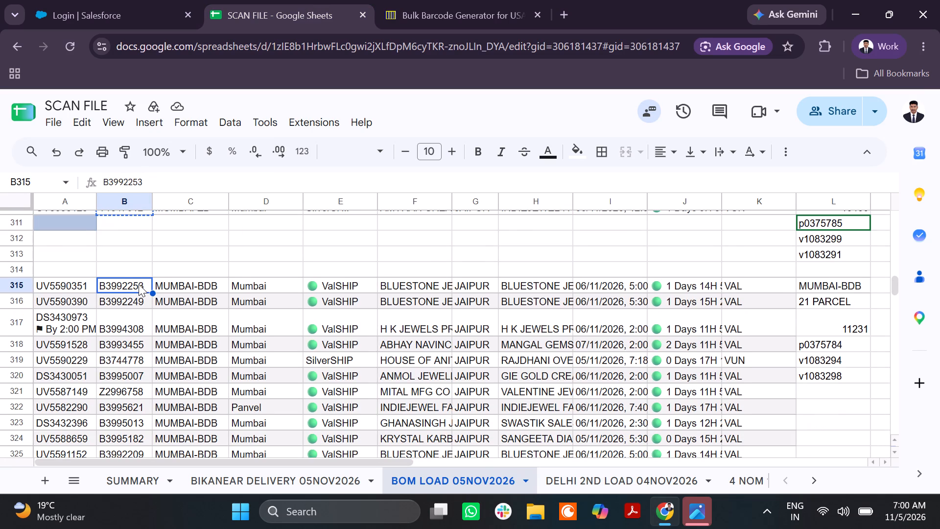
{"action": "key", "text": "ctrl+shift+Down"}
{"action": "key", "text": "ctrl+c"}
{"action": "scroll", "coordinate": [139, 284], "scroll_direction": "down", "scroll_amount": 1}
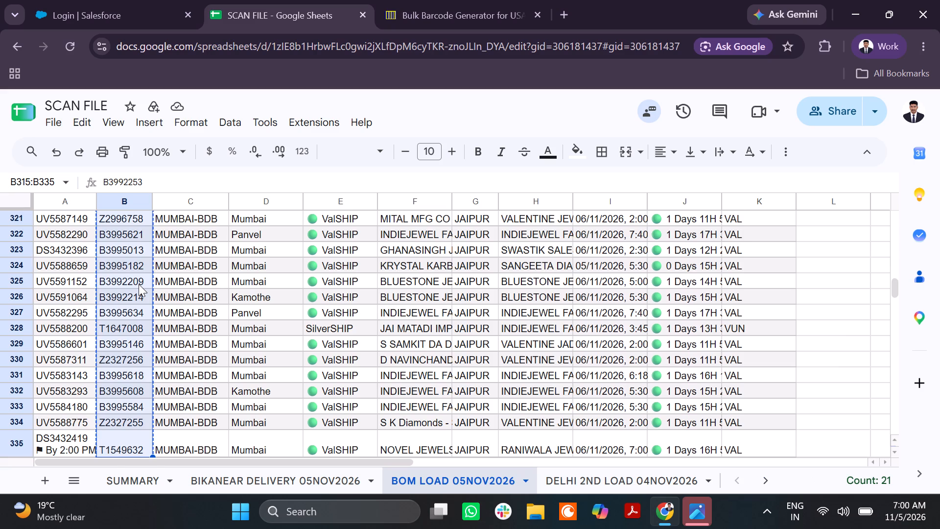
{"action": "scroll", "coordinate": [139, 284], "scroll_direction": "down", "scroll_amount": 1}
{"action": "left_click", "coordinate": [458, 11]}
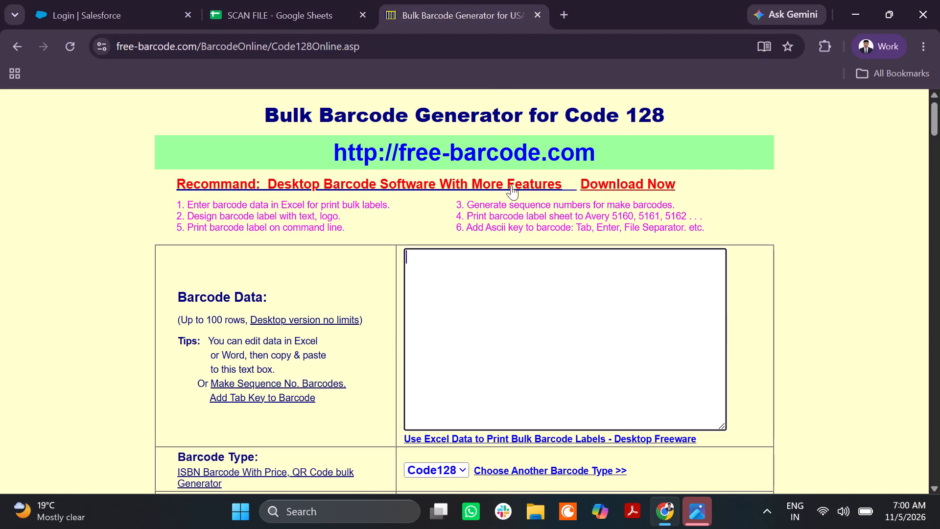
{"action": "left_click", "coordinate": [517, 277]}
{"action": "key", "text": "ctrl+v"}
{"action": "scroll", "coordinate": [517, 277], "scroll_direction": "down", "scroll_amount": 6}
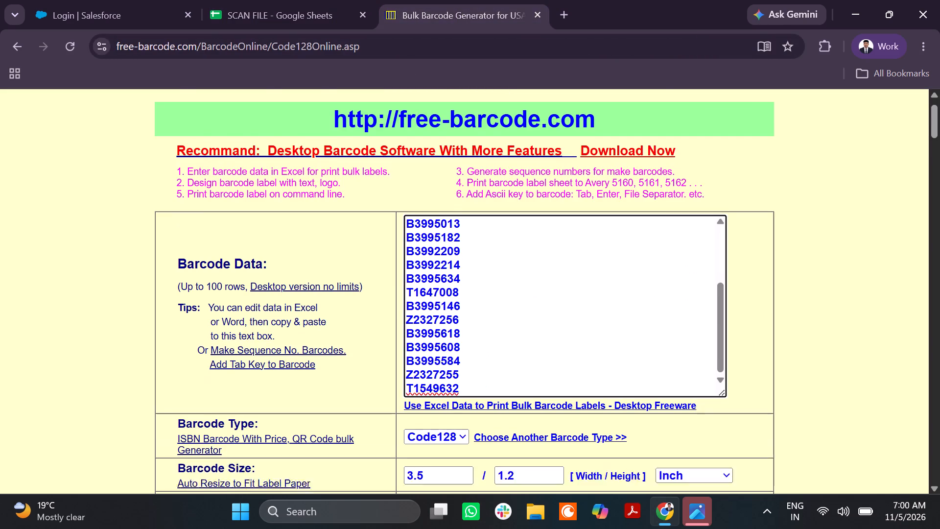
{"action": "scroll", "coordinate": [517, 277], "scroll_direction": "down", "scroll_amount": 1}
{"action": "left_click", "coordinate": [495, 361]}
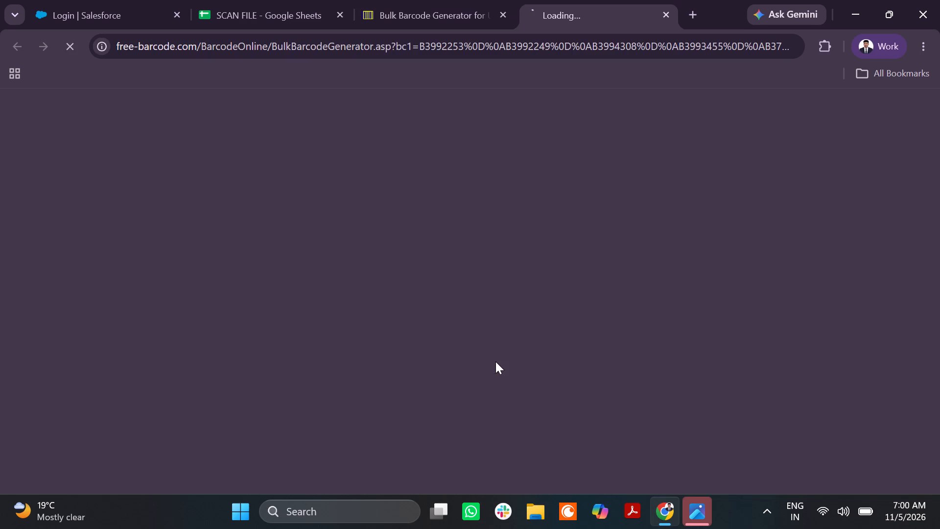
Review the generated MUMBAI-BDB barcodes one by one, from B3992253 through T1549632.
{"action": "scroll", "coordinate": [860, 369], "scroll_direction": "down", "scroll_amount": 3}
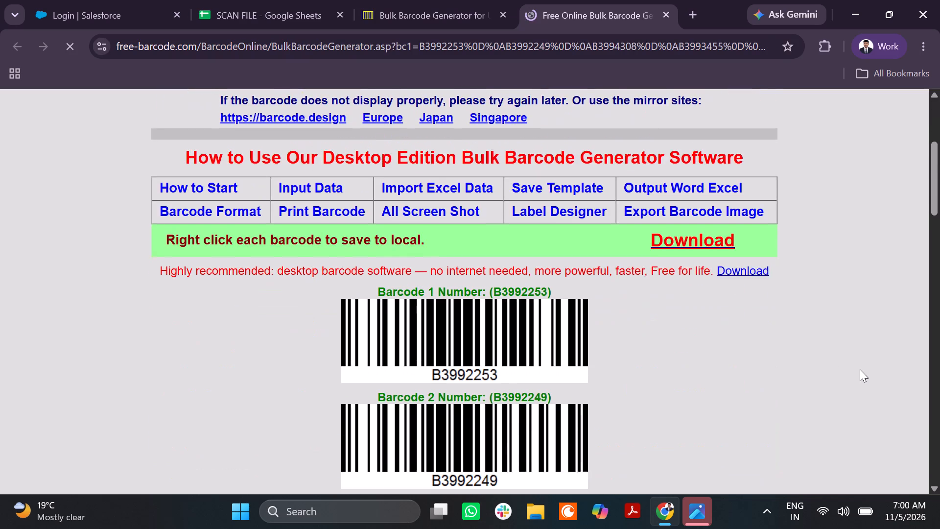
{"action": "scroll", "coordinate": [860, 369], "scroll_direction": "down", "scroll_amount": 1}
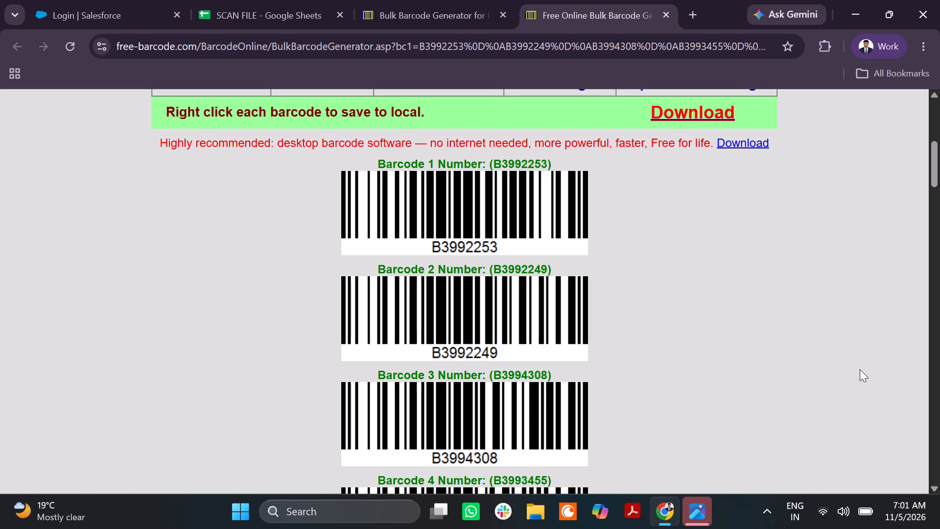
{"action": "scroll", "coordinate": [860, 369], "scroll_direction": "down", "scroll_amount": 1}
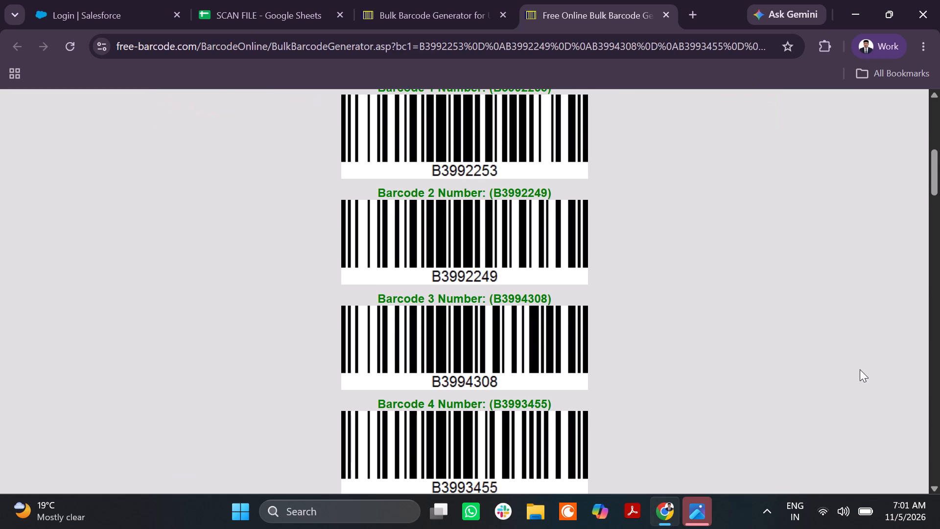
{"action": "scroll", "coordinate": [860, 369], "scroll_direction": "down", "scroll_amount": 4}
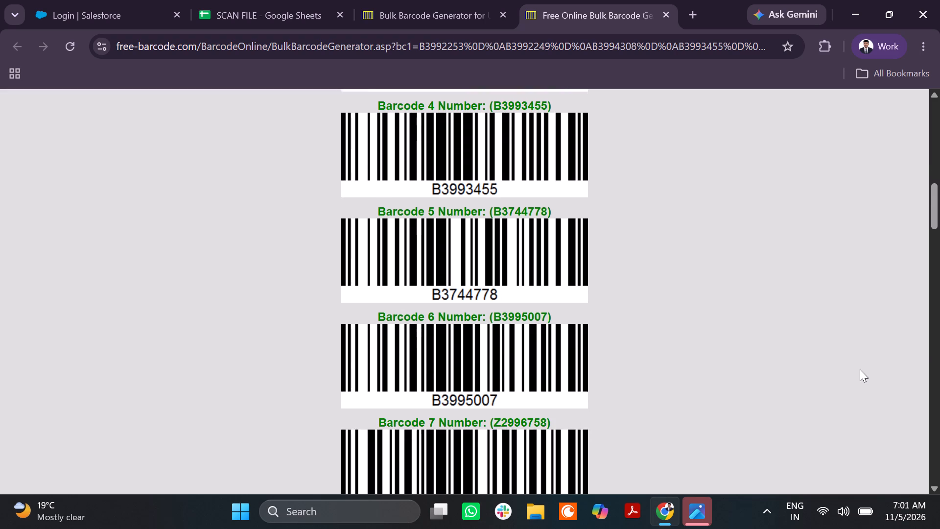
{"action": "scroll", "coordinate": [860, 369], "scroll_direction": "down", "scroll_amount": 4}
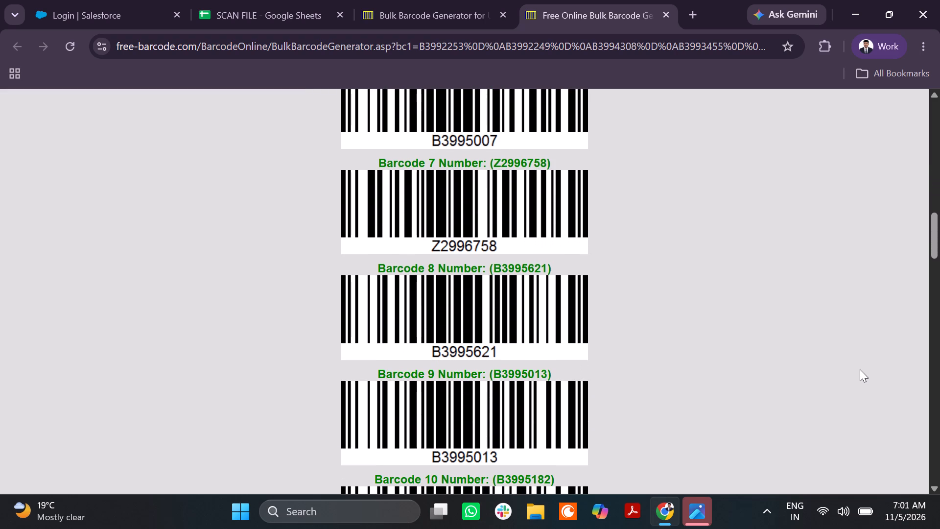
{"action": "scroll", "coordinate": [860, 369], "scroll_direction": "down", "scroll_amount": 4}
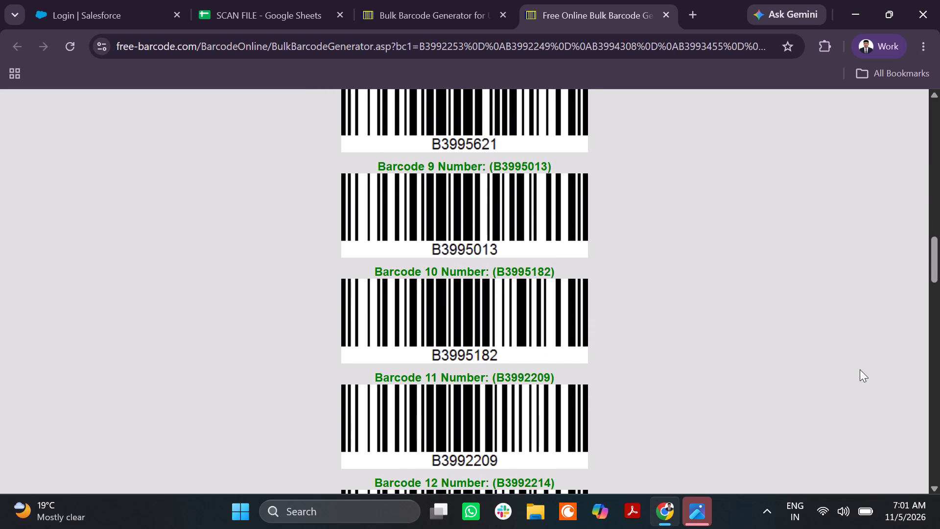
{"action": "scroll", "coordinate": [860, 369], "scroll_direction": "down", "scroll_amount": 2}
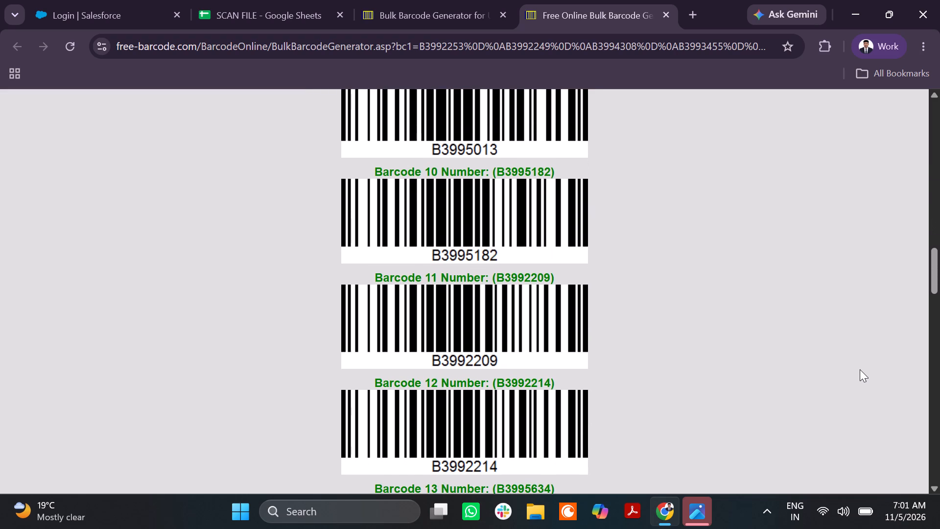
{"action": "scroll", "coordinate": [860, 369], "scroll_direction": "down", "scroll_amount": 3}
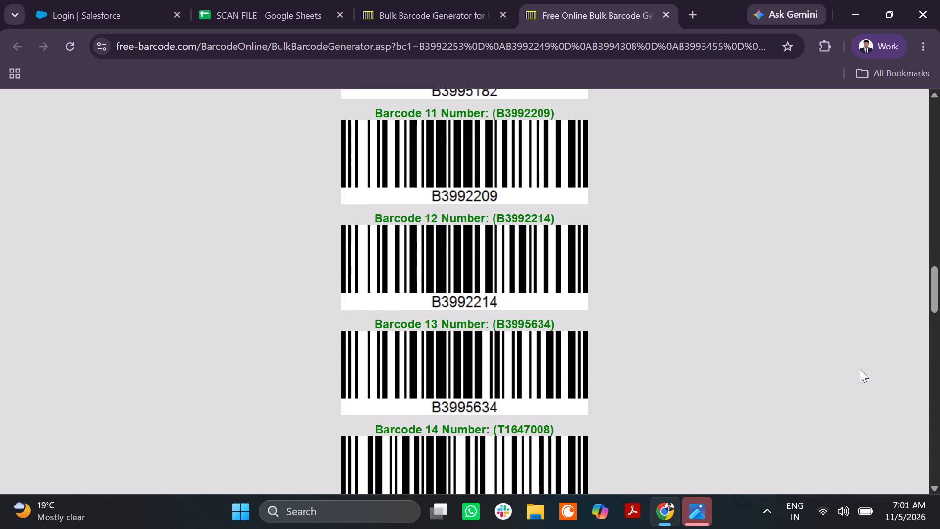
{"action": "scroll", "coordinate": [860, 369], "scroll_direction": "down", "scroll_amount": 2}
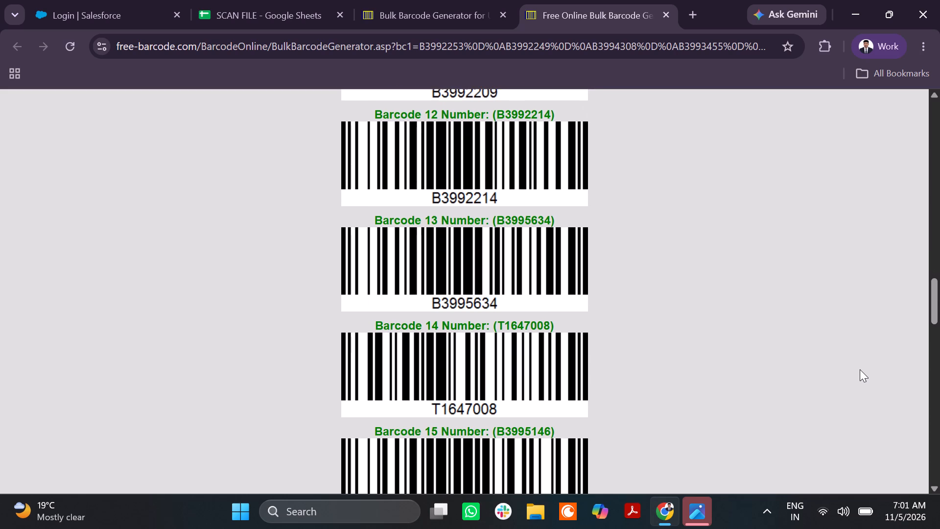
{"action": "scroll", "coordinate": [860, 369], "scroll_direction": "down", "scroll_amount": 2}
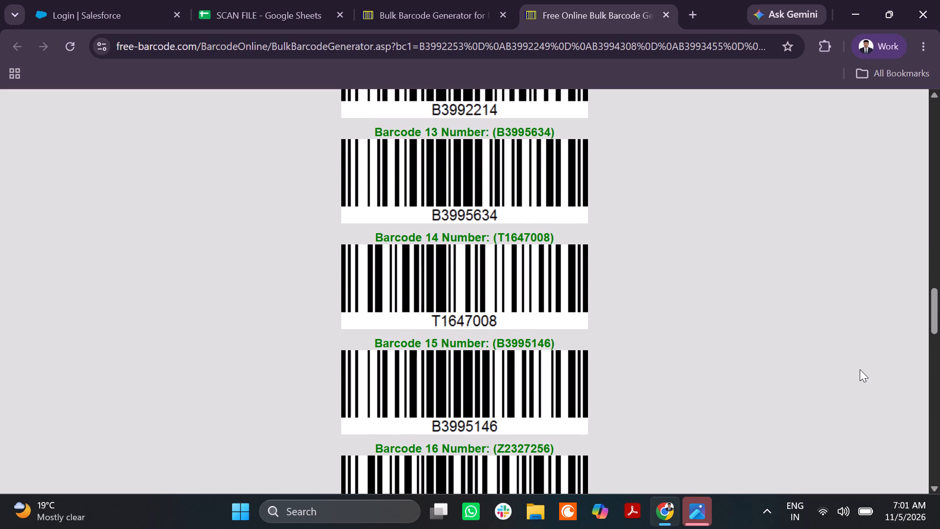
{"action": "scroll", "coordinate": [860, 369], "scroll_direction": "down", "scroll_amount": 5}
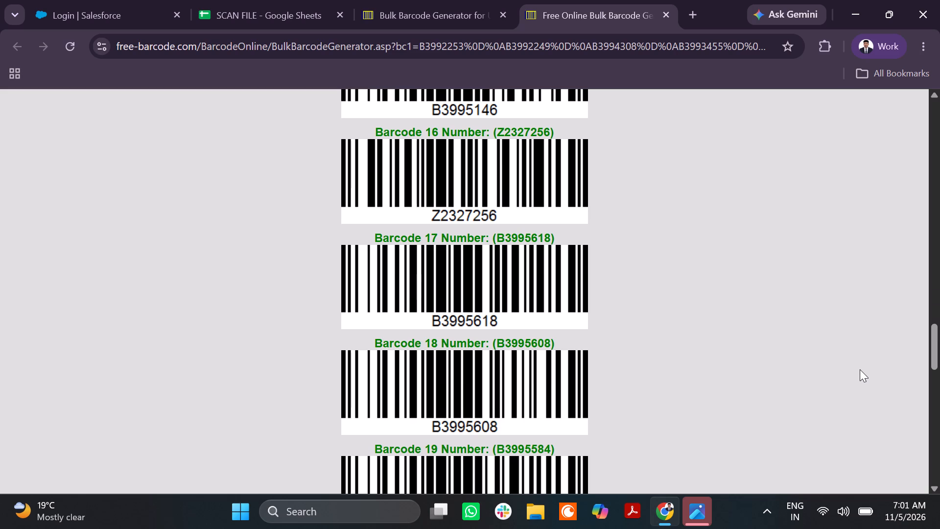
{"action": "scroll", "coordinate": [860, 369], "scroll_direction": "down", "scroll_amount": 3}
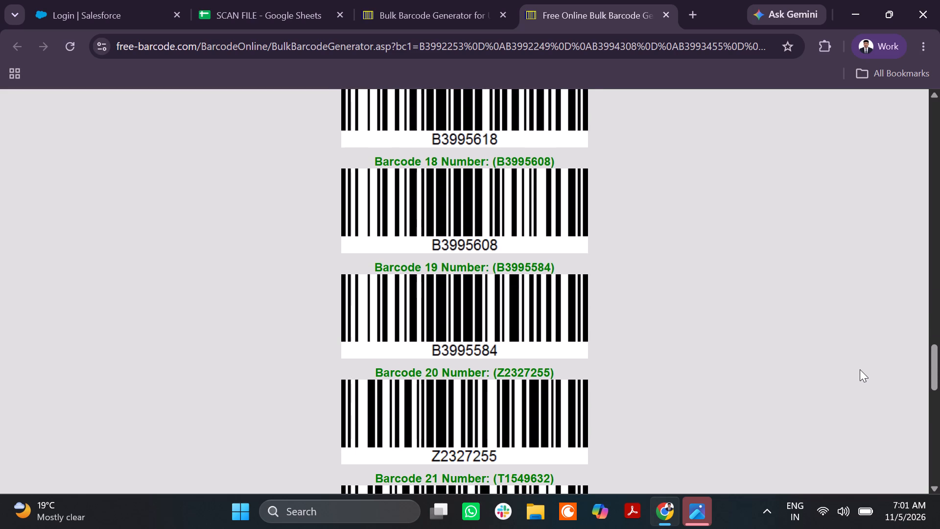
{"action": "scroll", "coordinate": [860, 369], "scroll_direction": "down", "scroll_amount": 4}
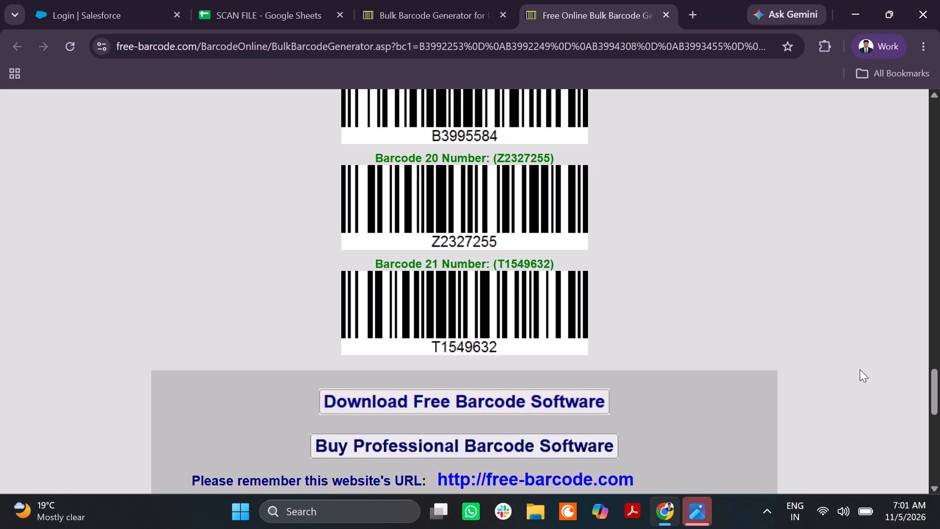
Return to the bulk barcode generator and clear the MUMBAI-BDB group's numbers from the barcode data.
{"action": "left_click", "coordinate": [490, 1]}
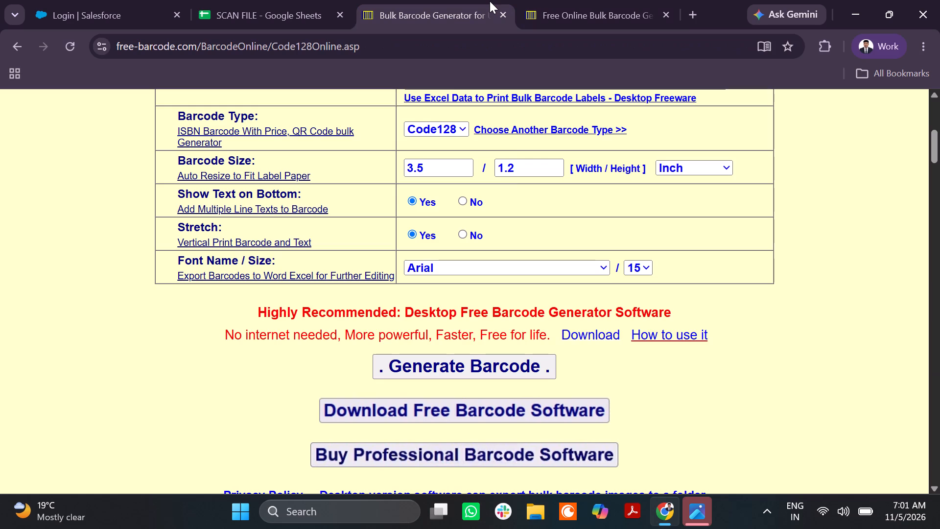
{"action": "scroll", "coordinate": [516, 190], "scroll_direction": "up", "scroll_amount": 3}
{"action": "left_click", "coordinate": [516, 190]}
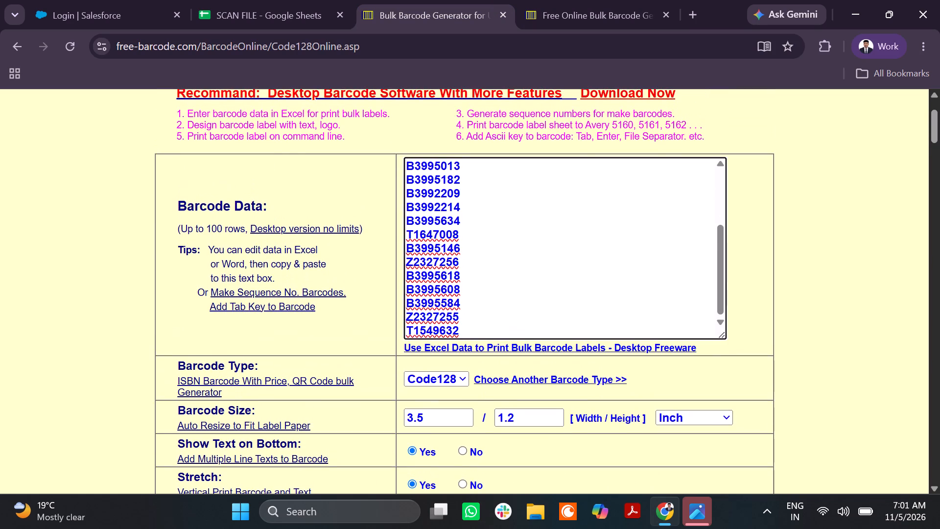
{"action": "key", "text": "ctrl+a"}
{"action": "key", "text": "Delete"}
Generate Code128 barcodes for the MUMBAI-SCP 10 PARCEL group, using load sheet numbers B3994297 through T1647022.
{"action": "left_click", "coordinate": [243, 0]}
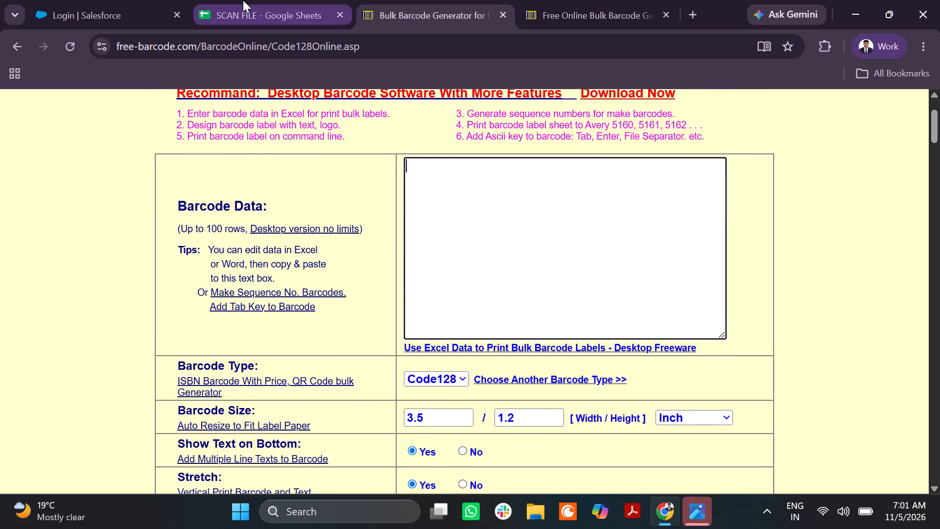
{"action": "left_click", "coordinate": [141, 354]}
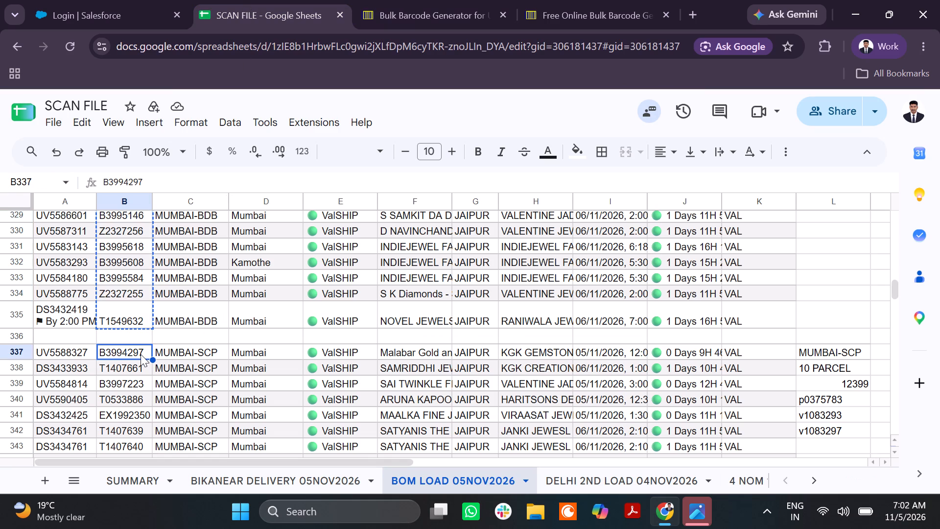
{"action": "key", "text": "ctrl+shift+Down"}
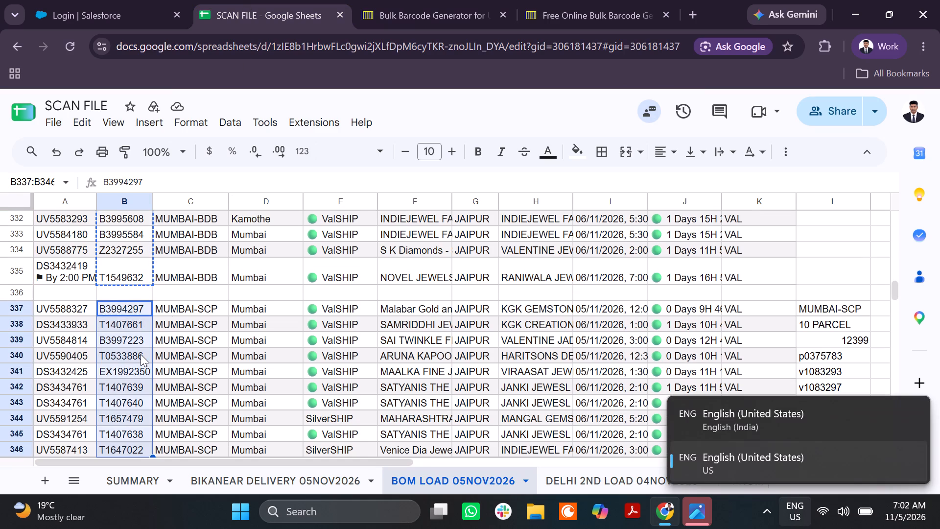
{"action": "key", "text": "ctrl+c"}
{"action": "scroll", "coordinate": [141, 354], "scroll_direction": "down", "scroll_amount": 1}
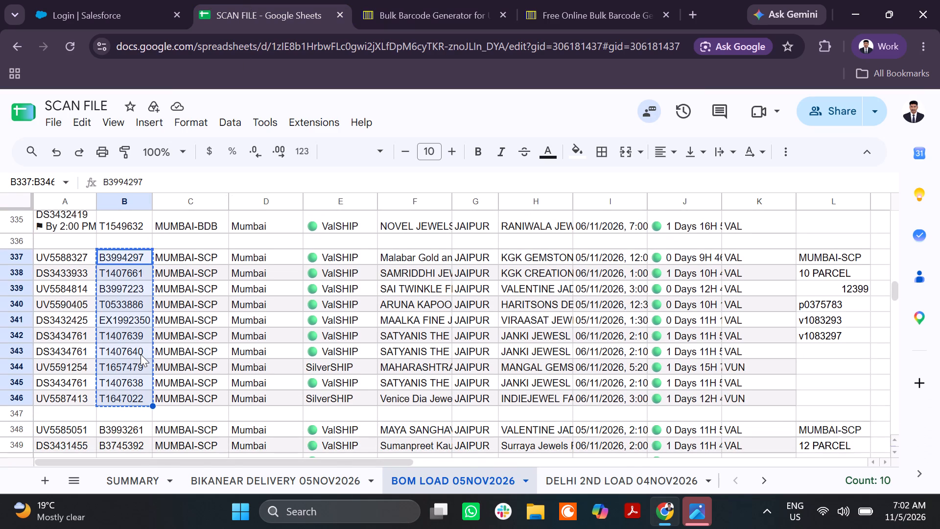
{"action": "left_click", "coordinate": [401, 34]}
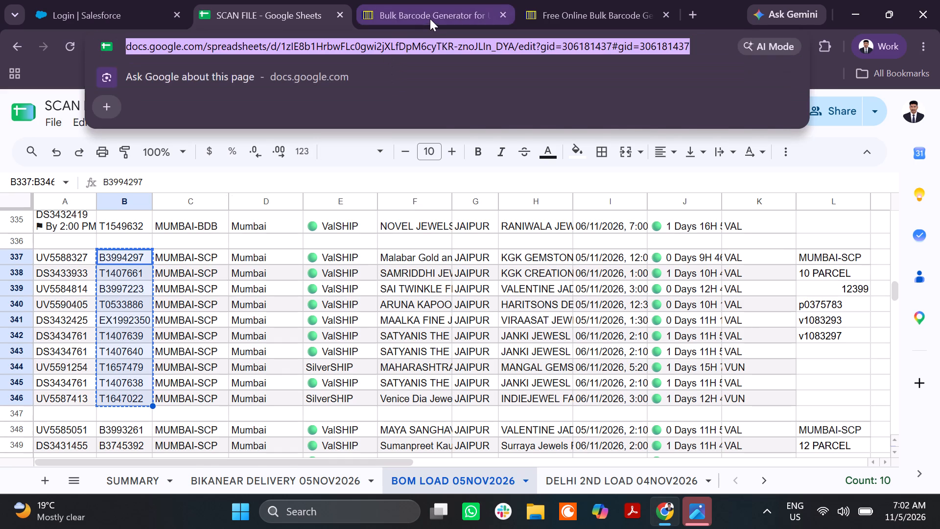
{"action": "left_click", "coordinate": [430, 19]}
{"action": "left_click", "coordinate": [432, 193]}
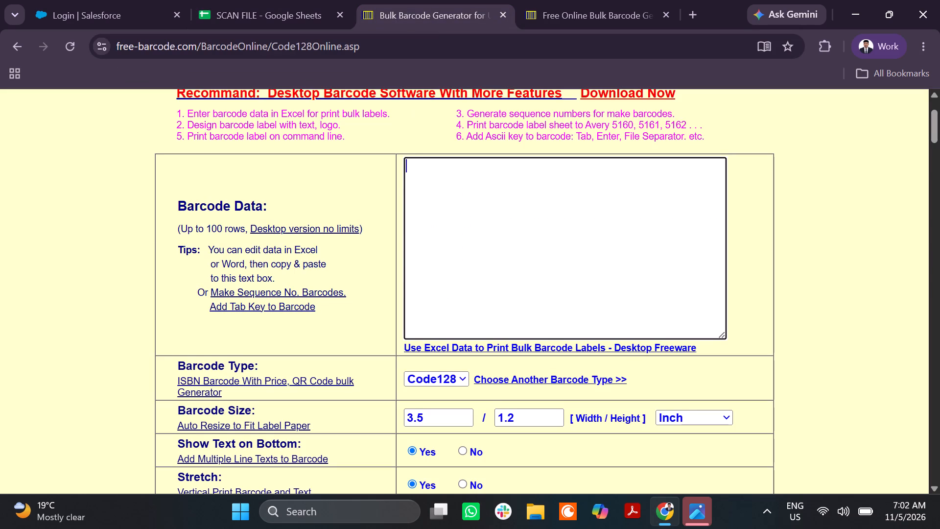
{"action": "key", "text": "ctrl+v"}
{"action": "scroll", "coordinate": [432, 193], "scroll_direction": "down", "scroll_amount": 4}
{"action": "left_click", "coordinate": [444, 352]}
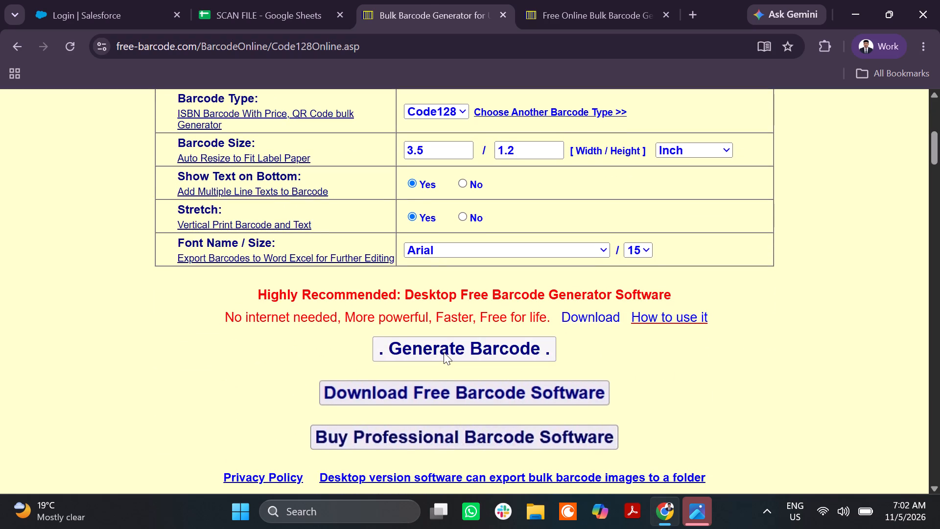
Close the old MUMBAI-BDB barcode results page and clear the MUMBAI-SCP 10 PARCEL group's numbers from the barcode data.
{"action": "left_click", "coordinate": [666, 11]}
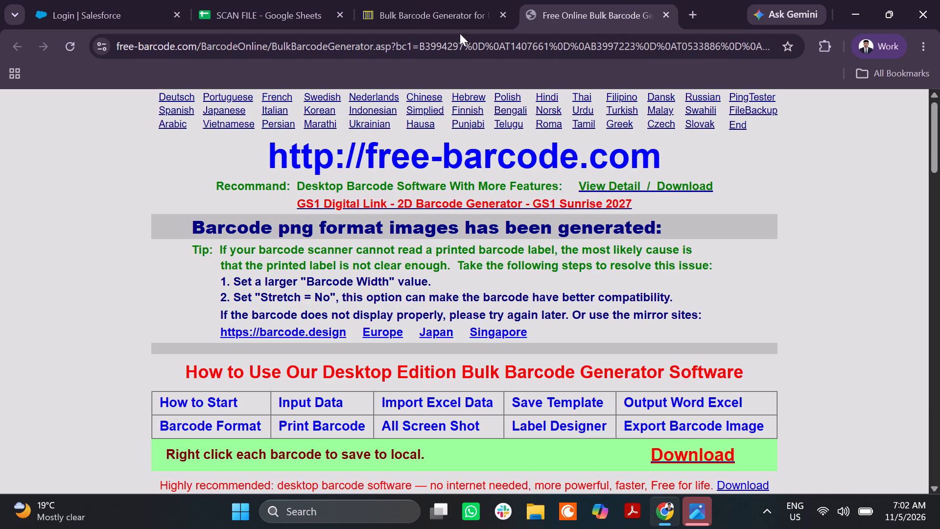
{"action": "left_click", "coordinate": [415, 24]}
{"action": "scroll", "coordinate": [469, 145], "scroll_direction": "up", "scroll_amount": 3}
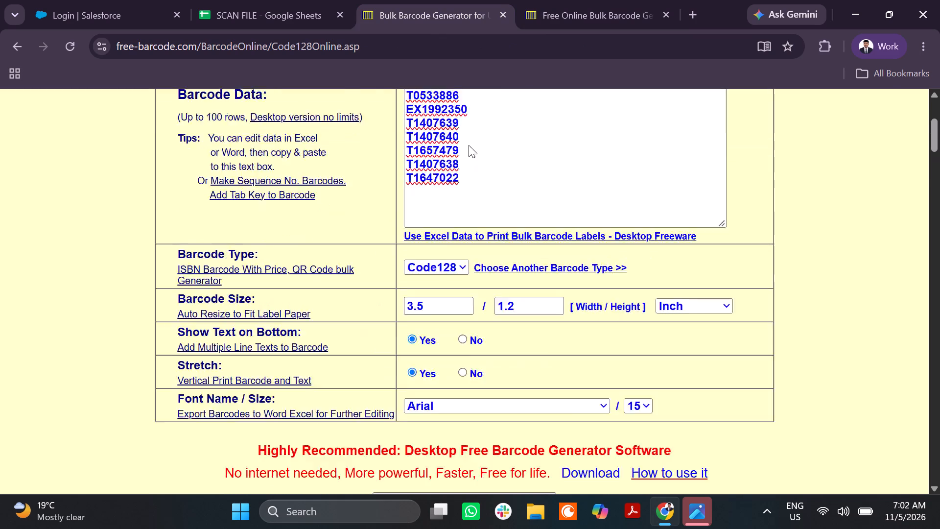
{"action": "scroll", "coordinate": [469, 145], "scroll_direction": "up", "scroll_amount": 1}
{"action": "left_click", "coordinate": [500, 254]}
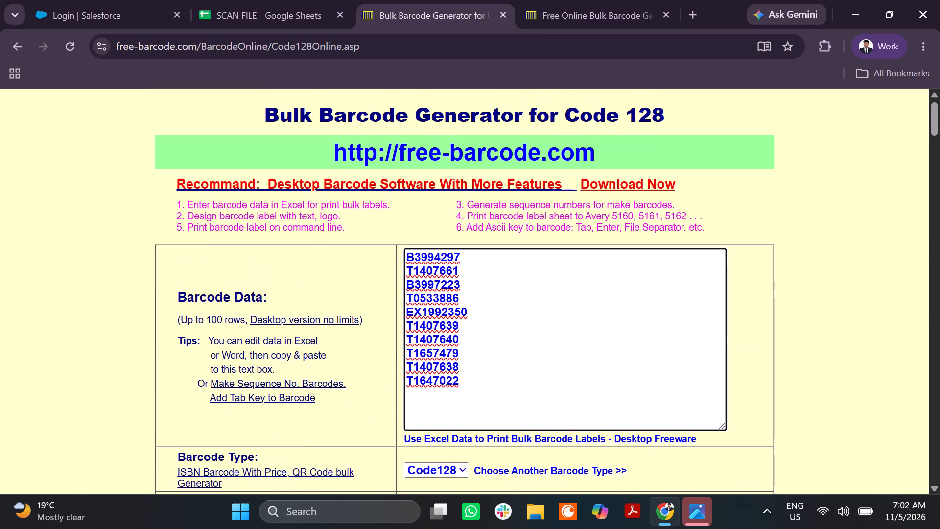
{"action": "key", "text": "ctrl+a"}
{"action": "key", "text": "Delete"}
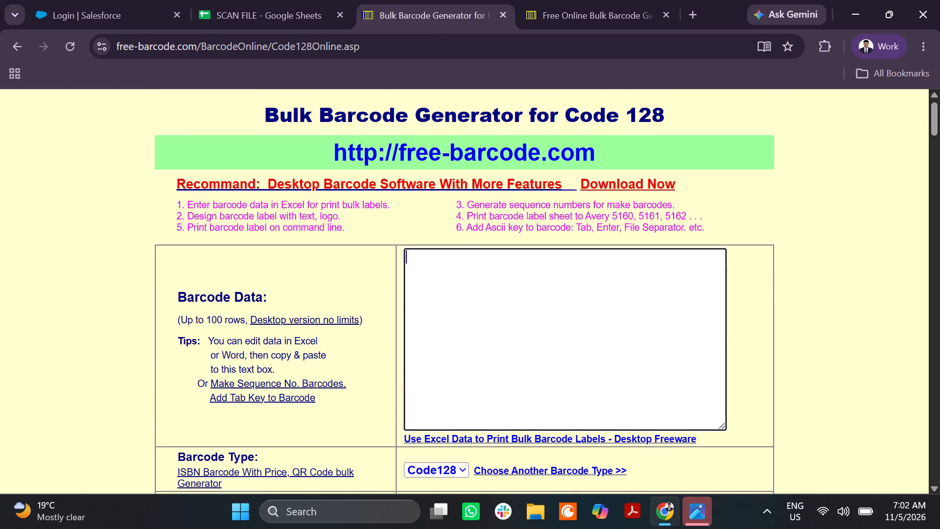
Generate Code128 barcodes for the MUMBAI-SCP 12 PARCEL group, using load sheet numbers B3993261 through B3993336.
{"action": "left_click", "coordinate": [223, 10]}
{"action": "scroll", "coordinate": [202, 326], "scroll_direction": "down", "scroll_amount": 2}
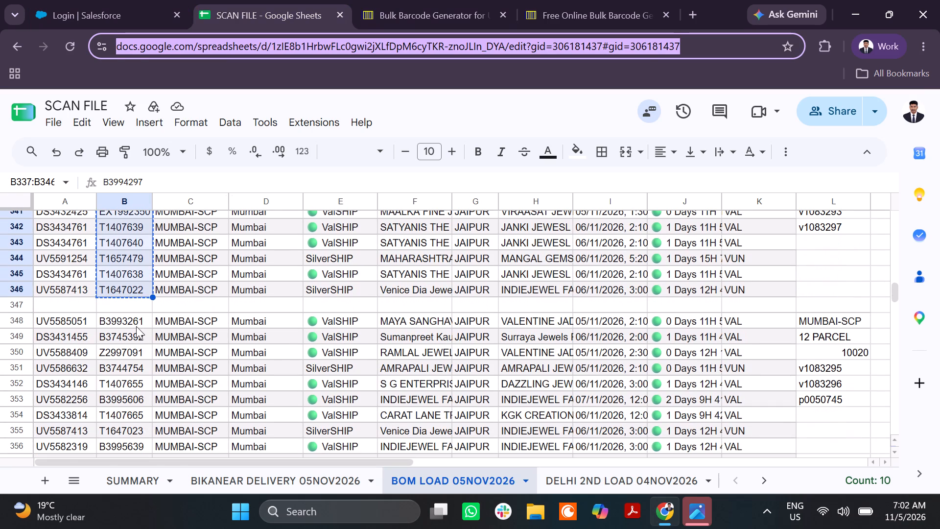
{"action": "left_click", "coordinate": [136, 326]}
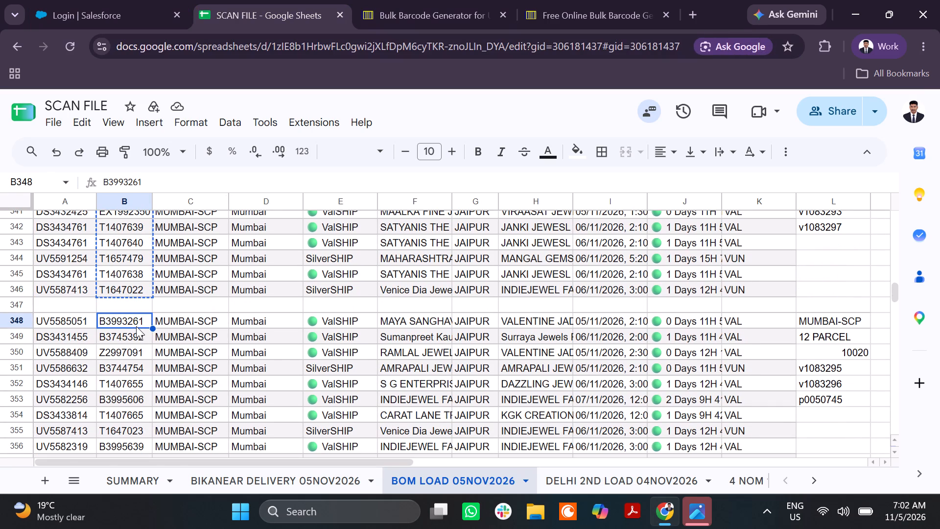
{"action": "key", "text": "ctrl+shift+Down"}
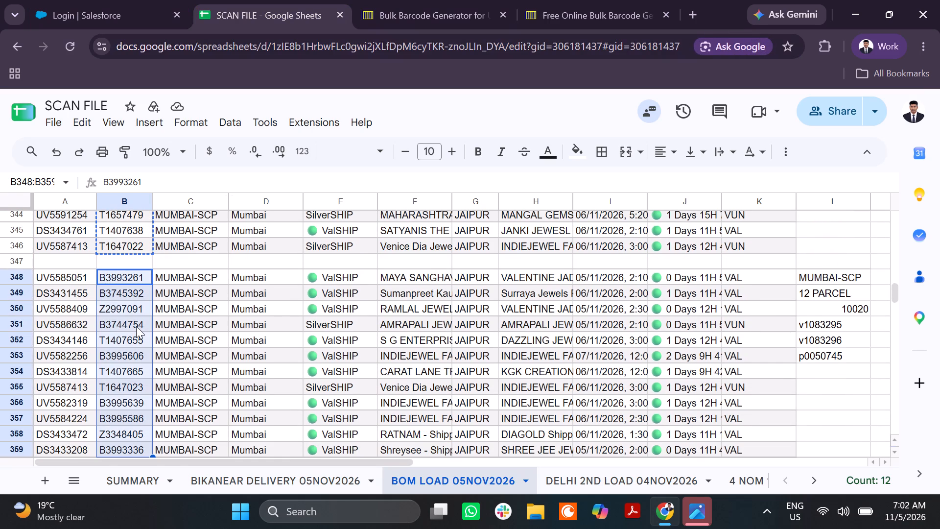
{"action": "key", "text": "ctrl+c"}
{"action": "scroll", "coordinate": [136, 326], "scroll_direction": "down", "scroll_amount": 2}
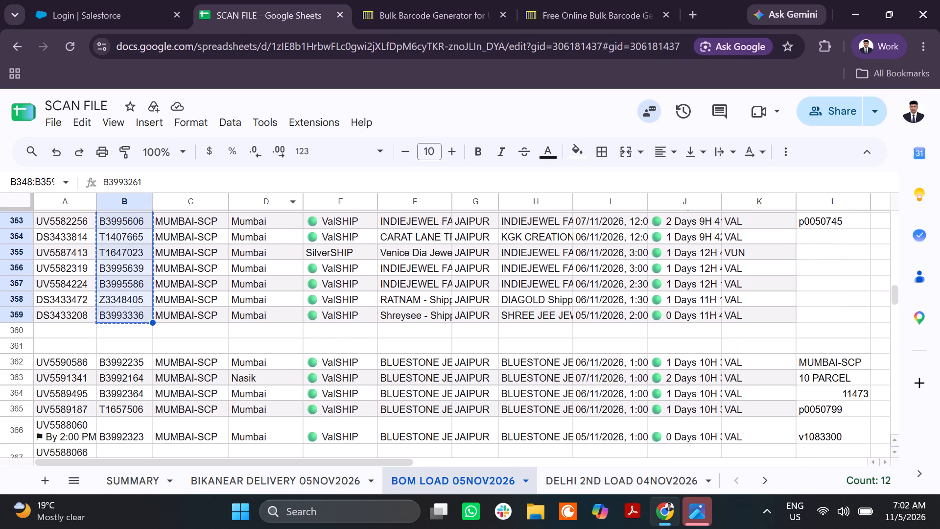
{"action": "left_click", "coordinate": [432, 11]}
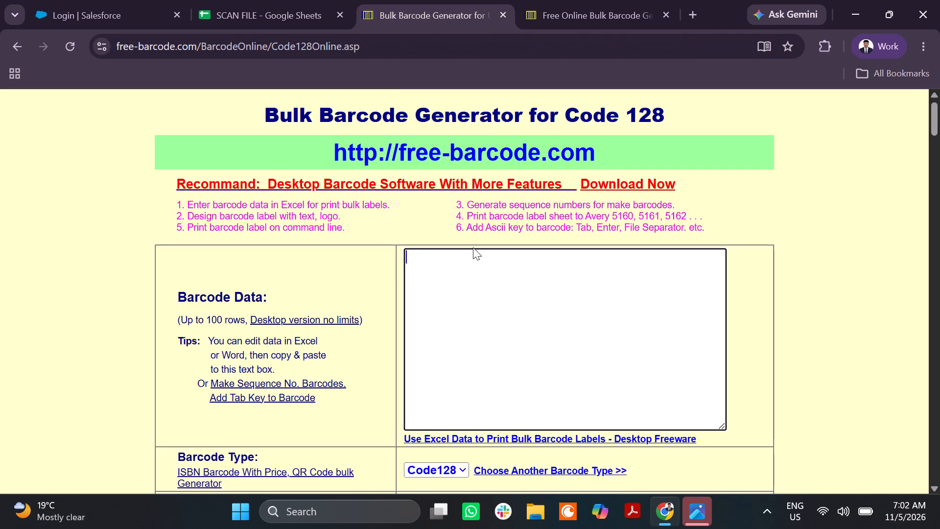
{"action": "left_click", "coordinate": [482, 285]}
{"action": "key", "text": "ctrl+v"}
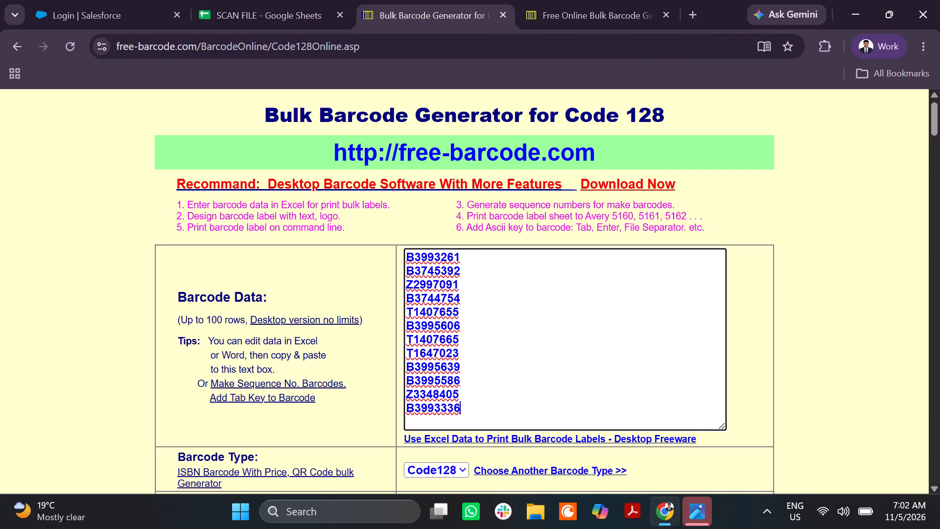
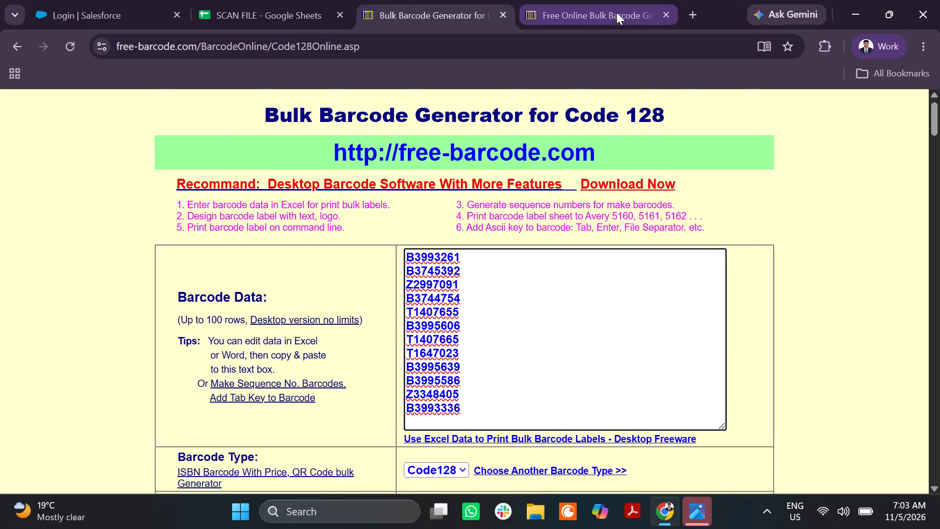
Review the generated barcodes of the MUMBAI-SCP 10 PARCEL group, B3994297 through T1647022, and close their results page.
{"action": "left_click", "coordinate": [616, 12]}
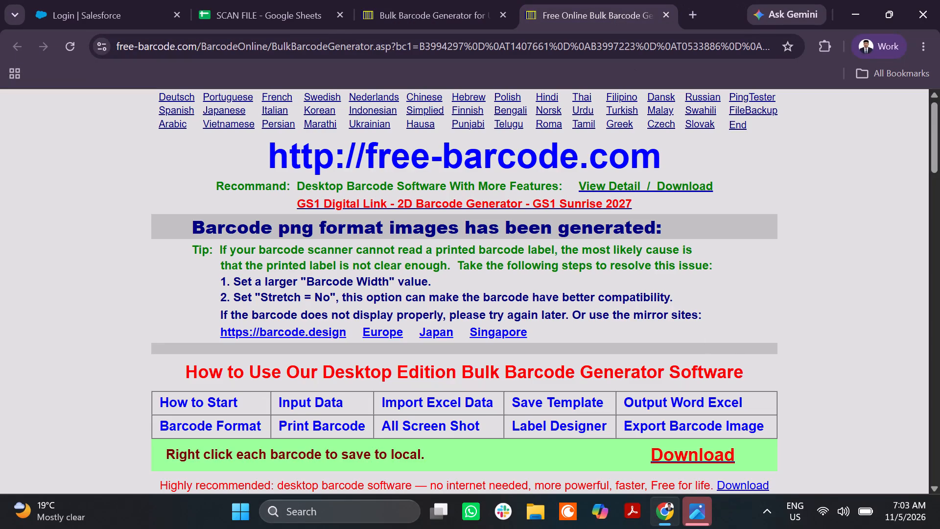
{"action": "scroll", "coordinate": [823, 346], "scroll_direction": "down", "scroll_amount": 4}
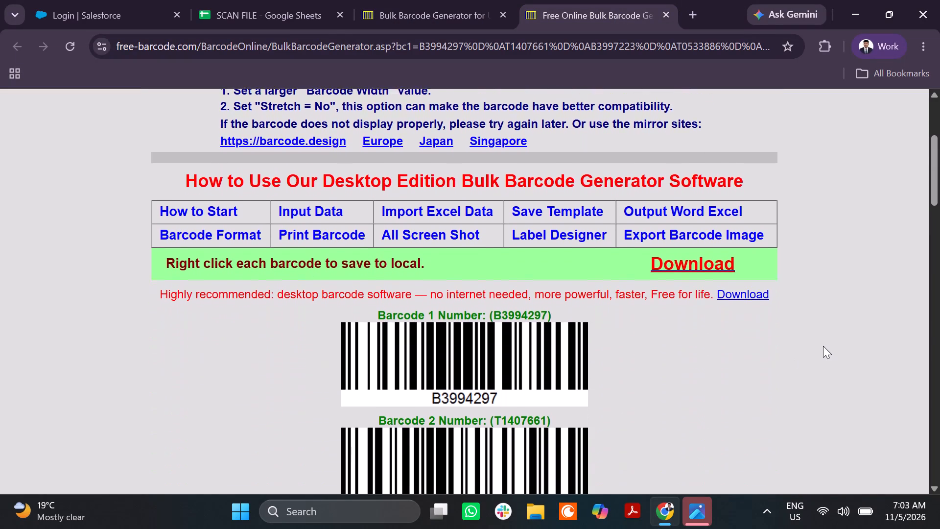
{"action": "scroll", "coordinate": [823, 346], "scroll_direction": "down", "scroll_amount": 2}
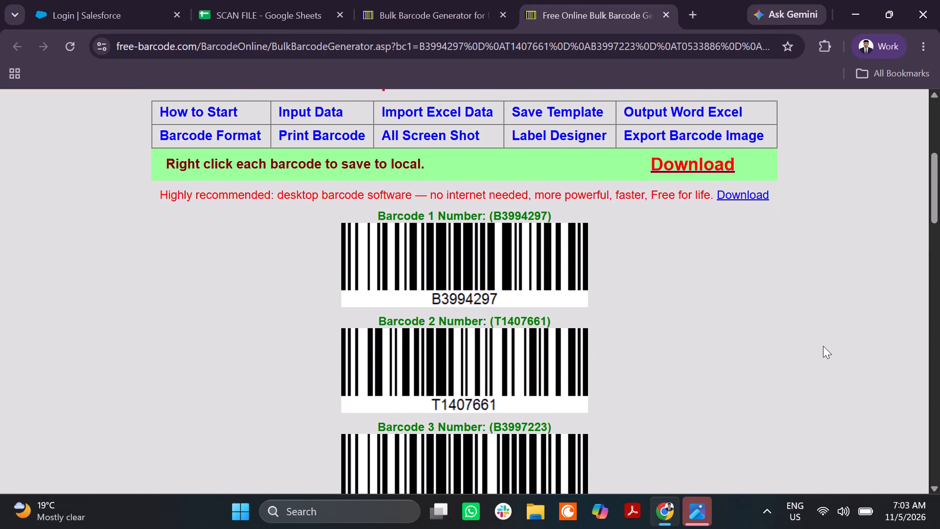
{"action": "scroll", "coordinate": [823, 346], "scroll_direction": "down", "scroll_amount": 4}
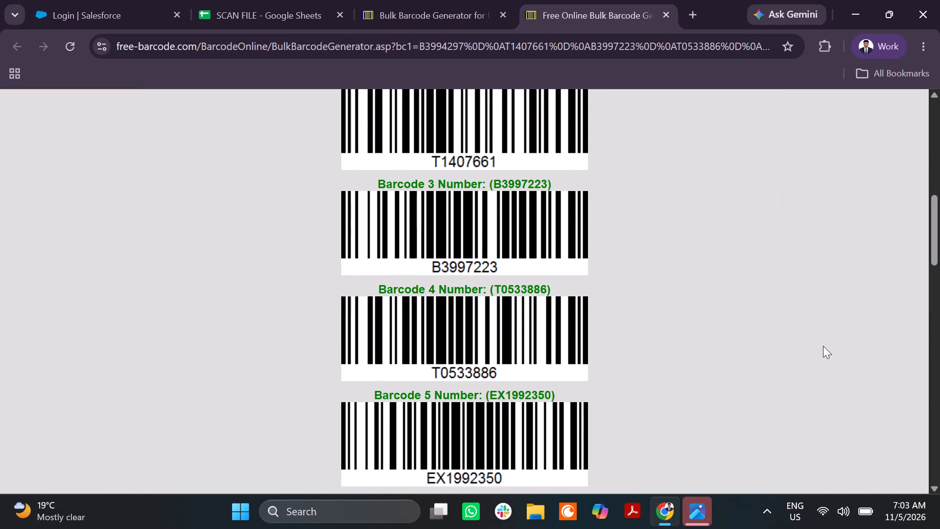
{"action": "scroll", "coordinate": [823, 346], "scroll_direction": "down", "scroll_amount": 2}
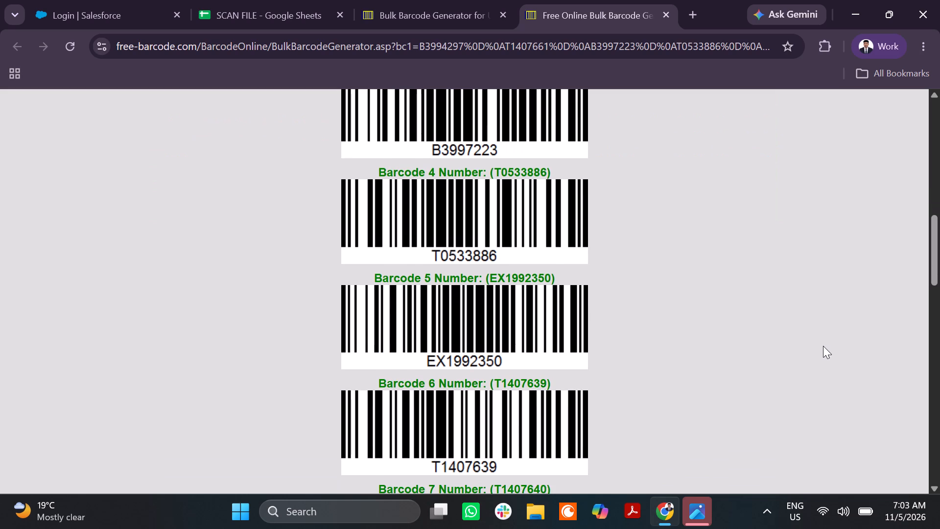
{"action": "scroll", "coordinate": [823, 346], "scroll_direction": "down", "scroll_amount": 2}
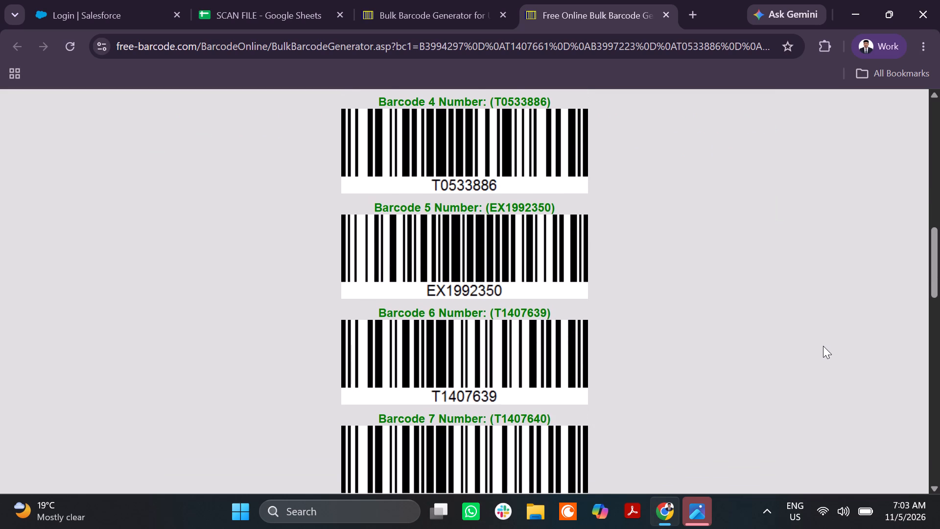
{"action": "scroll", "coordinate": [823, 346], "scroll_direction": "down", "scroll_amount": 2}
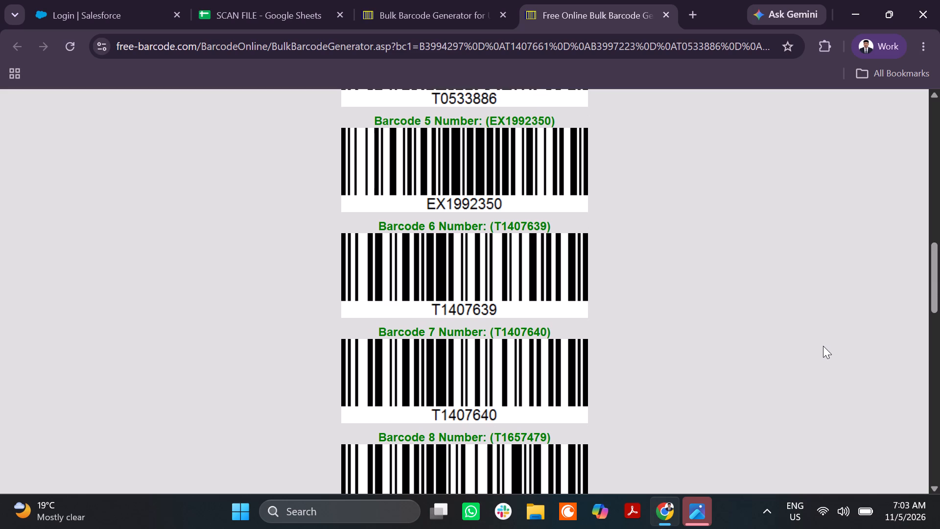
{"action": "scroll", "coordinate": [823, 346], "scroll_direction": "down", "scroll_amount": 3}
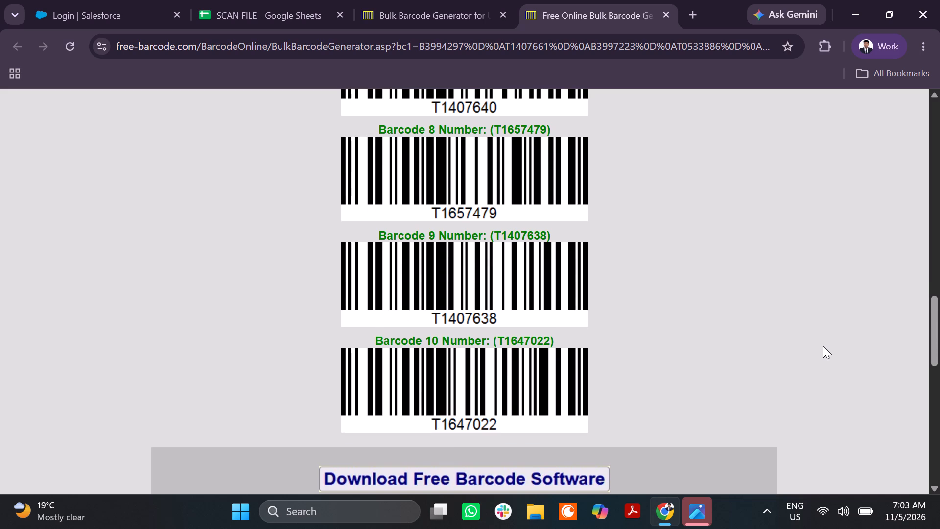
{"action": "scroll", "coordinate": [823, 346], "scroll_direction": "down", "scroll_amount": 2}
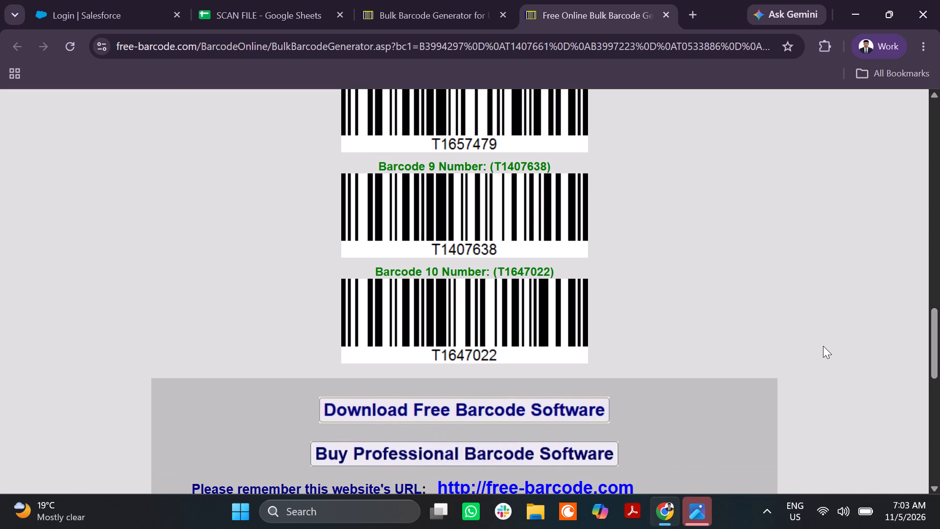
{"action": "left_click", "coordinate": [672, 12]}
{"action": "scroll", "coordinate": [622, 223], "scroll_direction": "down", "scroll_amount": 2}
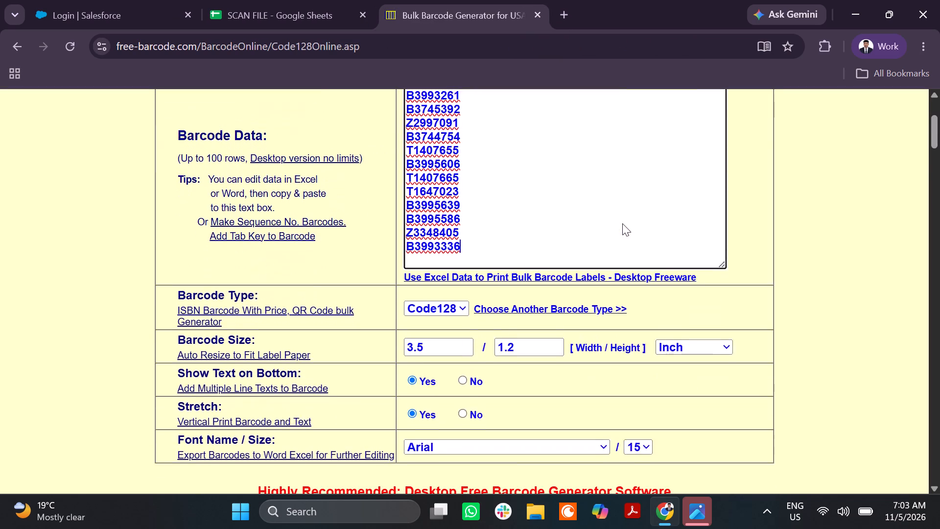
{"action": "scroll", "coordinate": [622, 223], "scroll_direction": "down", "scroll_amount": 2}
{"action": "left_click", "coordinate": [504, 241]}
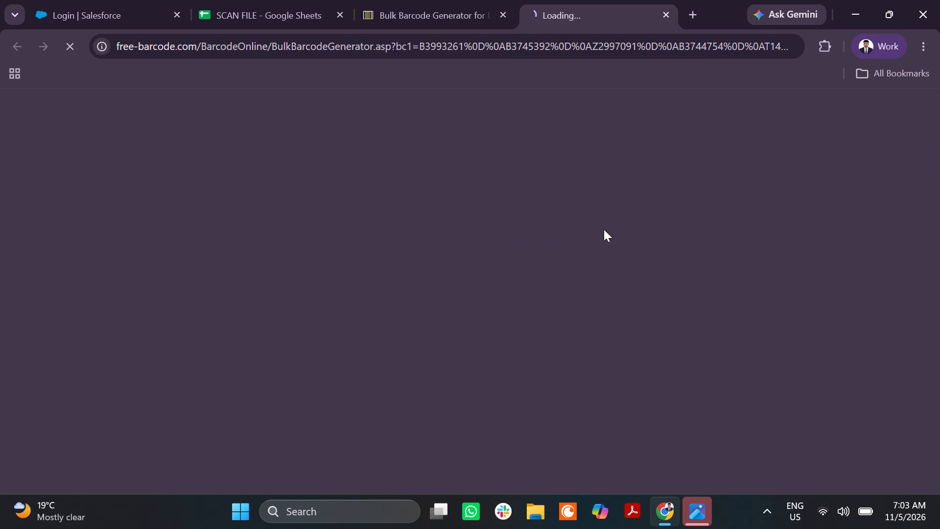
{"action": "scroll", "coordinate": [711, 307], "scroll_direction": "down", "scroll_amount": 2}
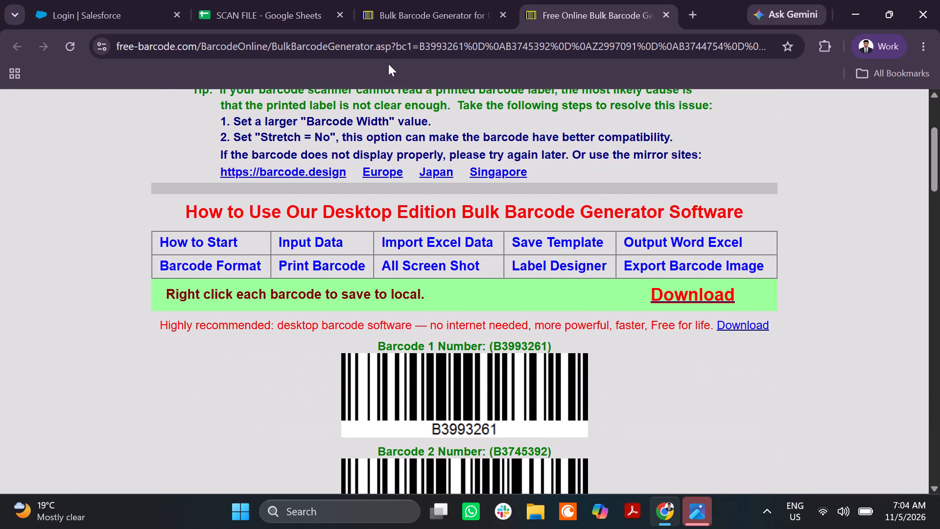
{"action": "left_click", "coordinate": [287, 8]}
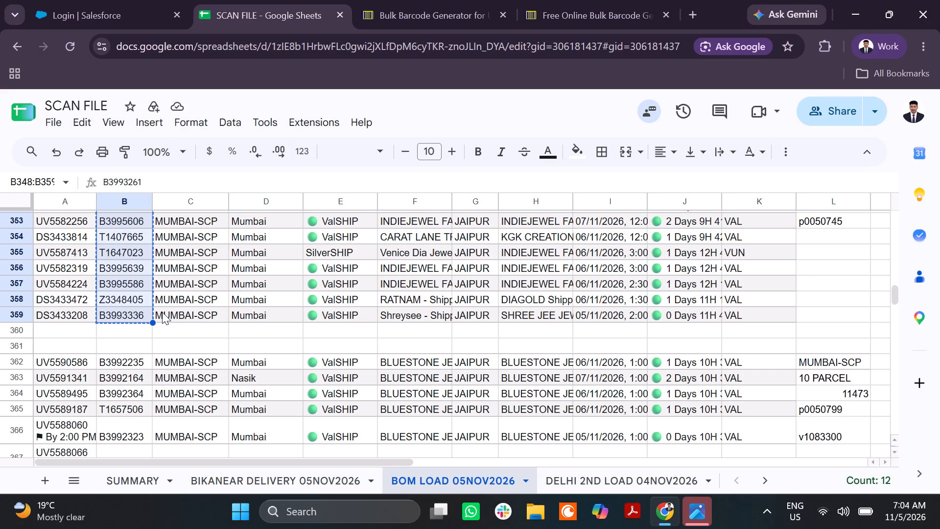
{"action": "left_click", "coordinate": [148, 359]}
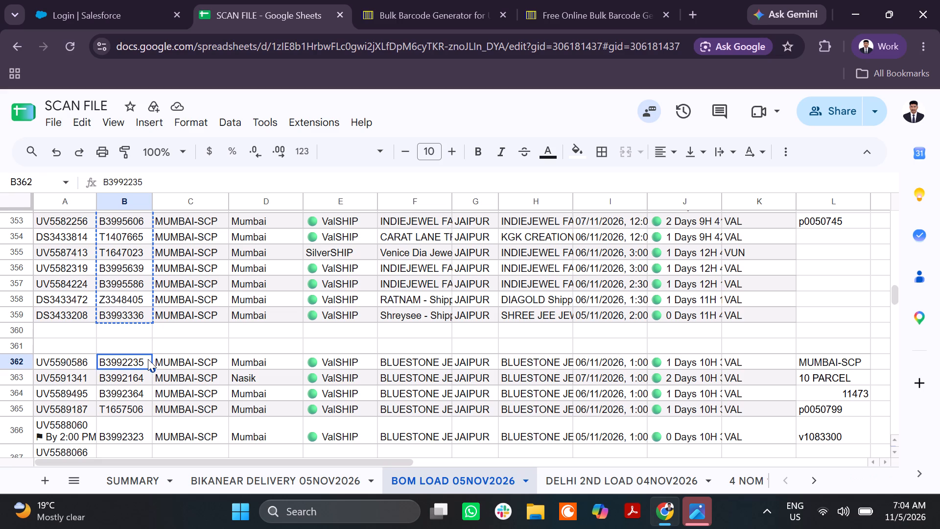
{"action": "key", "text": "ctrl+shift+Down"}
{"action": "key", "text": "ctrl+c"}
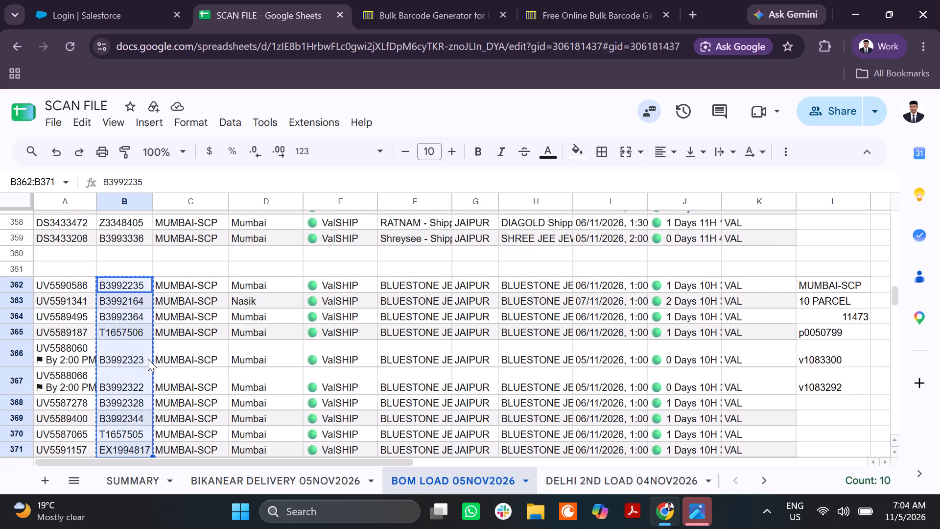
{"action": "scroll", "coordinate": [148, 359], "scroll_direction": "down", "scroll_amount": 3}
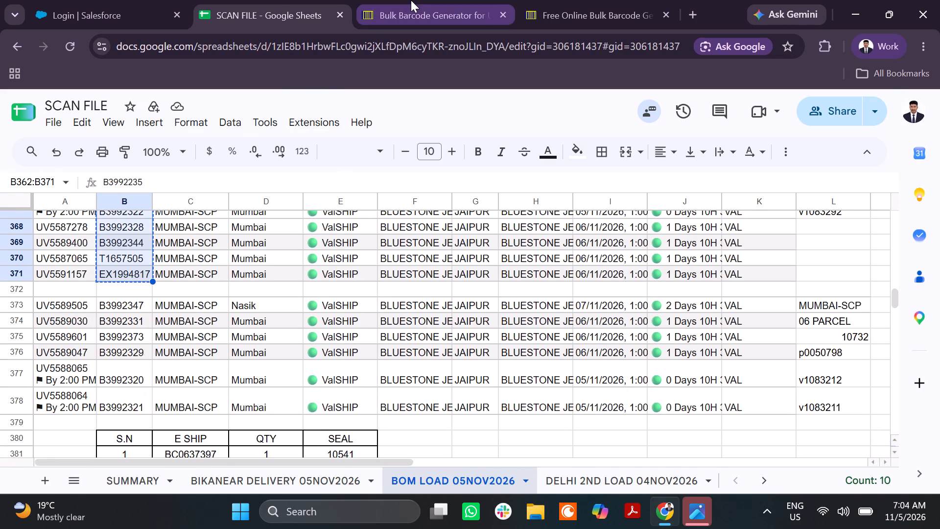
Replace the generator's barcode data with the copied numbers B3992235 through EX1994817 and generate their Code128 barcodes.
{"action": "left_click", "coordinate": [411, 0]}
{"action": "scroll", "coordinate": [460, 119], "scroll_direction": "up", "scroll_amount": 2}
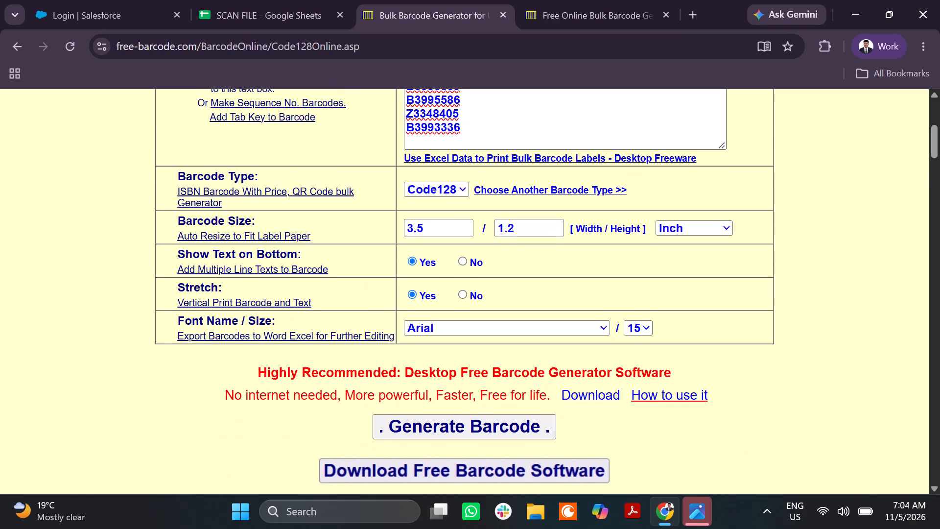
{"action": "left_click", "coordinate": [487, 120]}
{"action": "key", "text": "ctrl+a"}
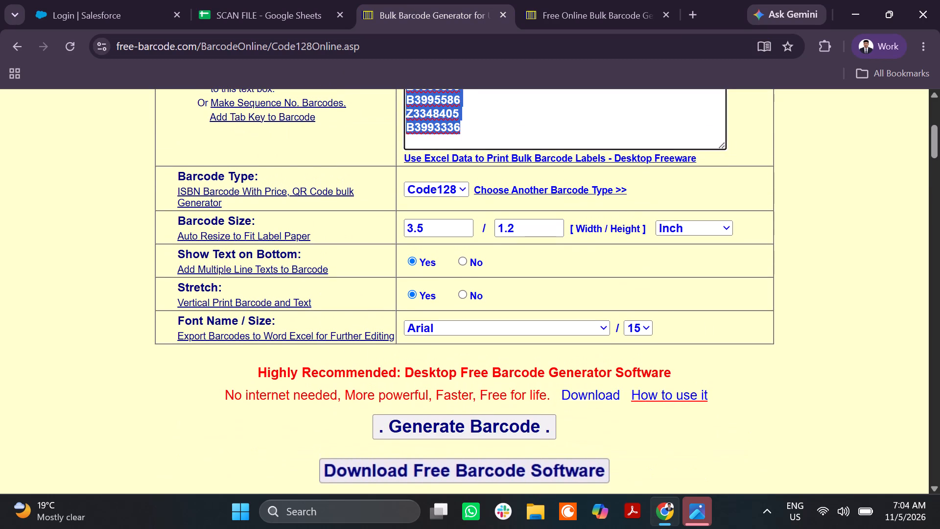
{"action": "key", "text": "BackSpace"}
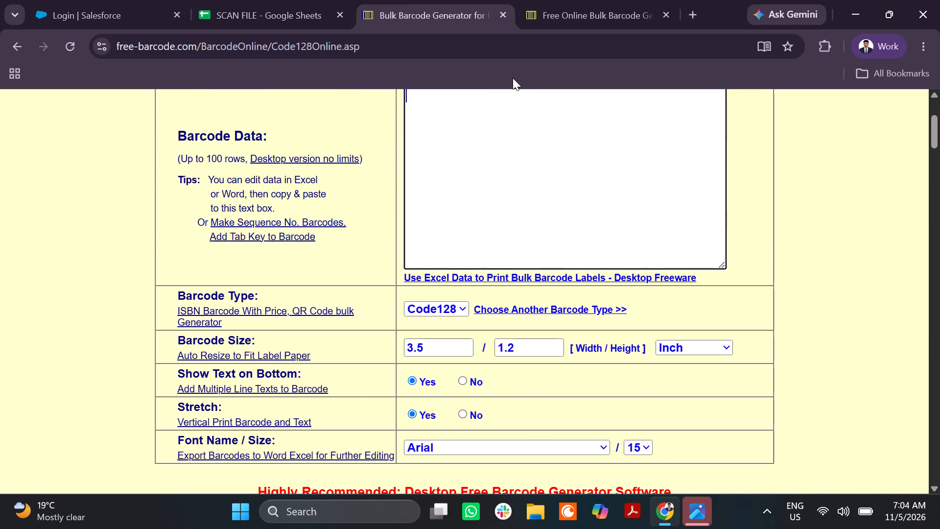
{"action": "left_click", "coordinate": [515, 119]}
{"action": "key", "text": "ctrl+v"}
{"action": "scroll", "coordinate": [515, 119], "scroll_direction": "down", "scroll_amount": 4}
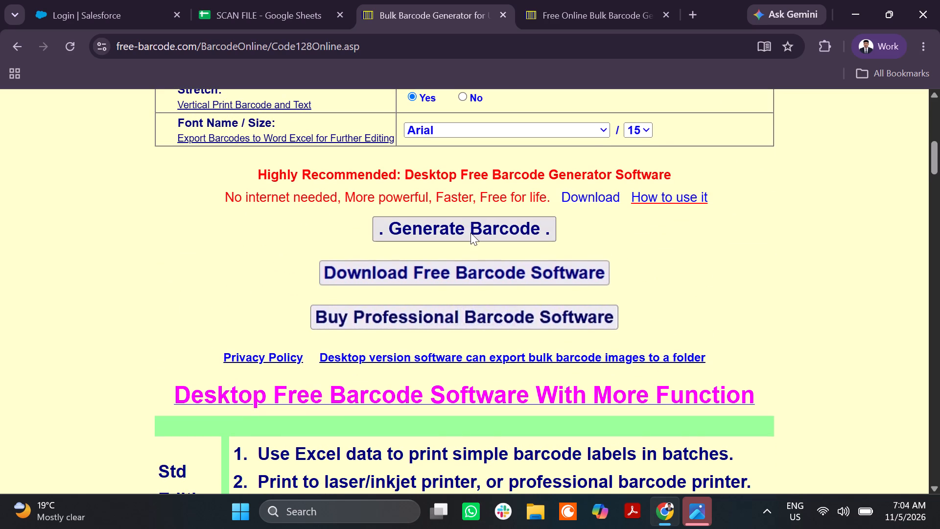
{"action": "left_click", "coordinate": [470, 233]}
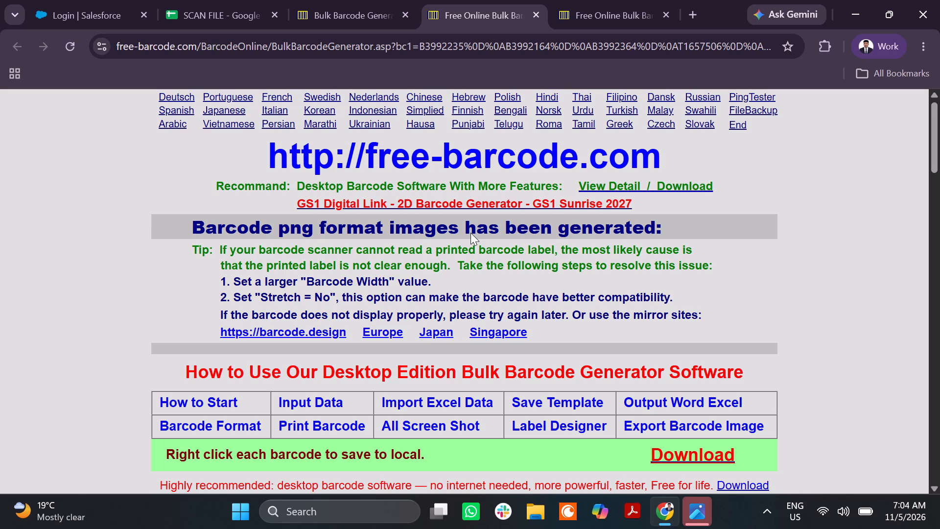
Review the generated barcodes of the MUMBAI-SCP 10 PARCEL group from B3992235 through EX1994817.
{"action": "scroll", "coordinate": [731, 301], "scroll_direction": "down", "scroll_amount": 4}
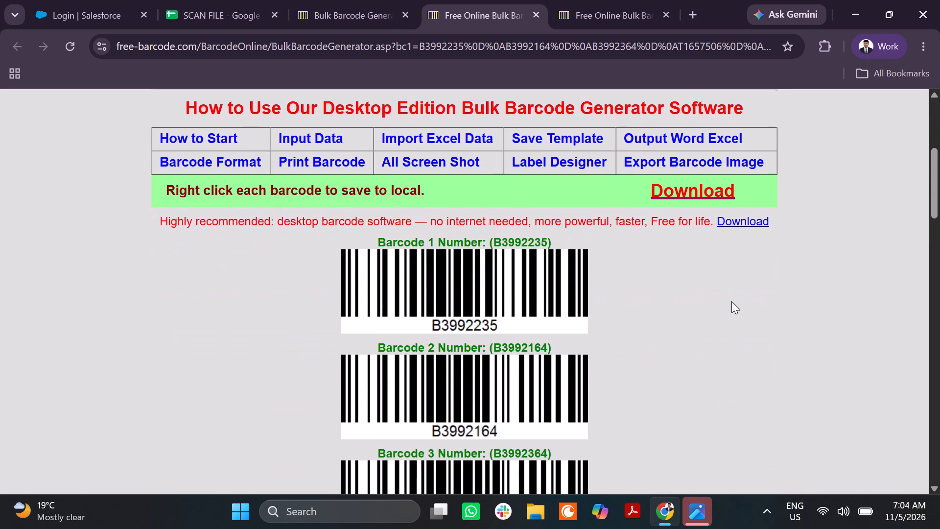
{"action": "scroll", "coordinate": [731, 301], "scroll_direction": "down", "scroll_amount": 1}
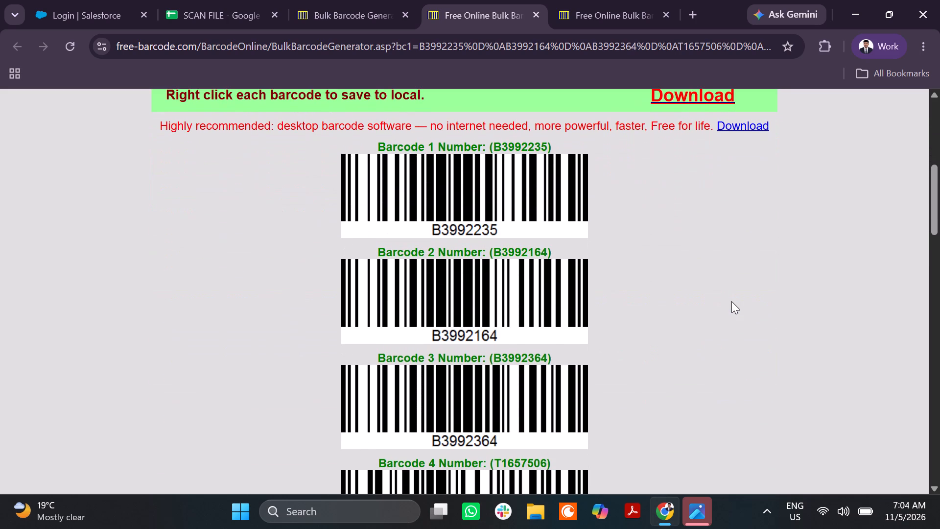
{"action": "scroll", "coordinate": [731, 301], "scroll_direction": "down", "scroll_amount": 2}
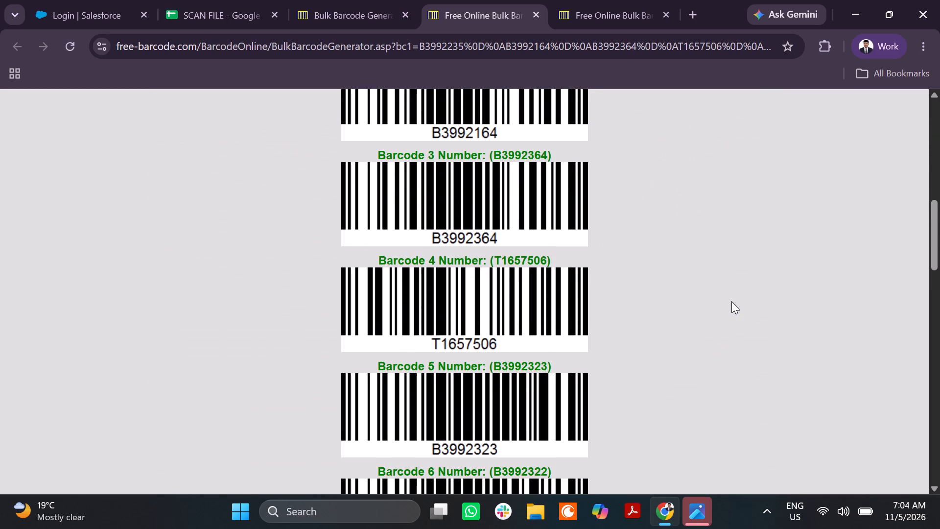
{"action": "scroll", "coordinate": [731, 301], "scroll_direction": "down", "scroll_amount": 3}
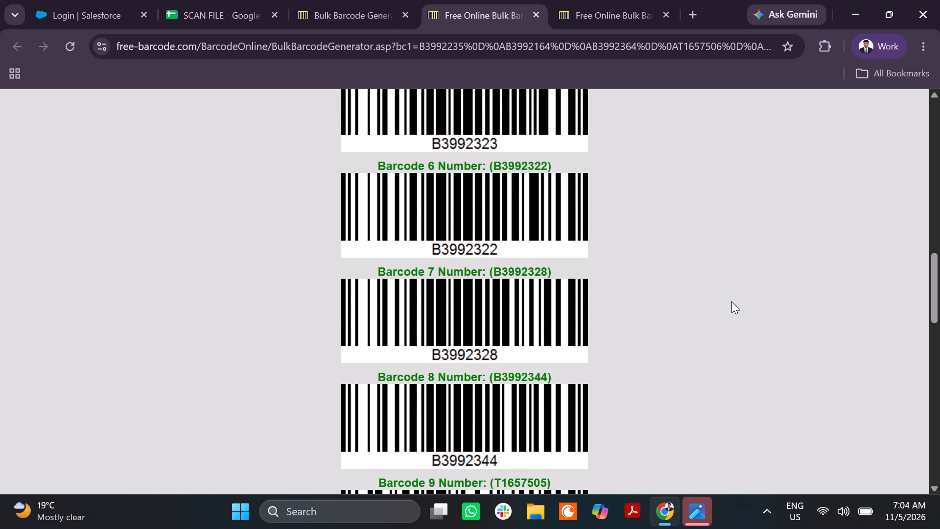
{"action": "scroll", "coordinate": [731, 301], "scroll_direction": "down", "scroll_amount": 3}
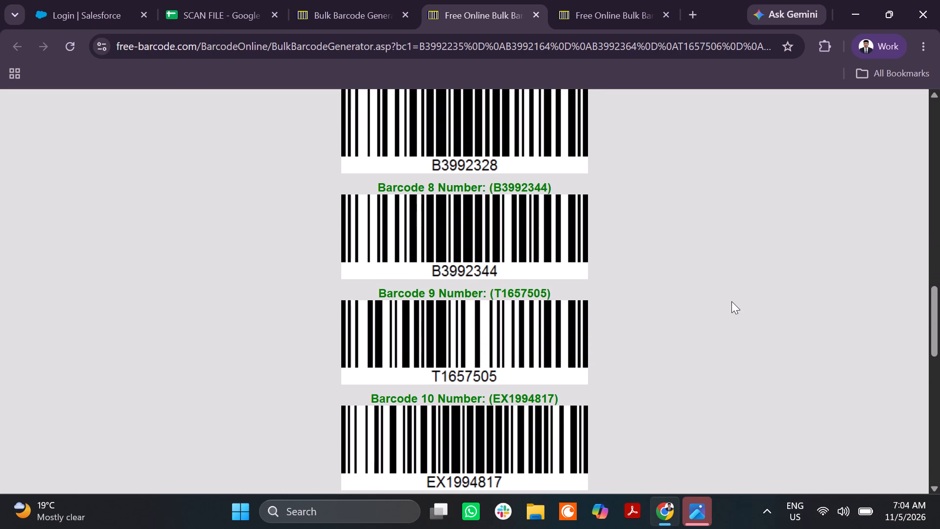
{"action": "scroll", "coordinate": [731, 301], "scroll_direction": "down", "scroll_amount": 2}
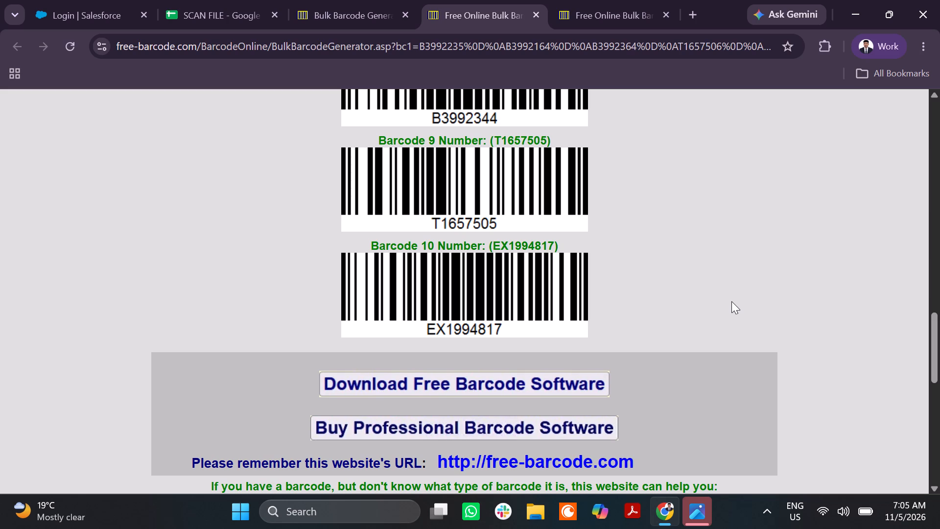
In the BOM load sheet, copy parcel numbers B3745392 through B3993336 of the MUMBAI-SCP 12 PARCEL group.
{"action": "left_click", "coordinate": [334, 0]}
{"action": "scroll", "coordinate": [277, 254], "scroll_direction": "up", "scroll_amount": 3}
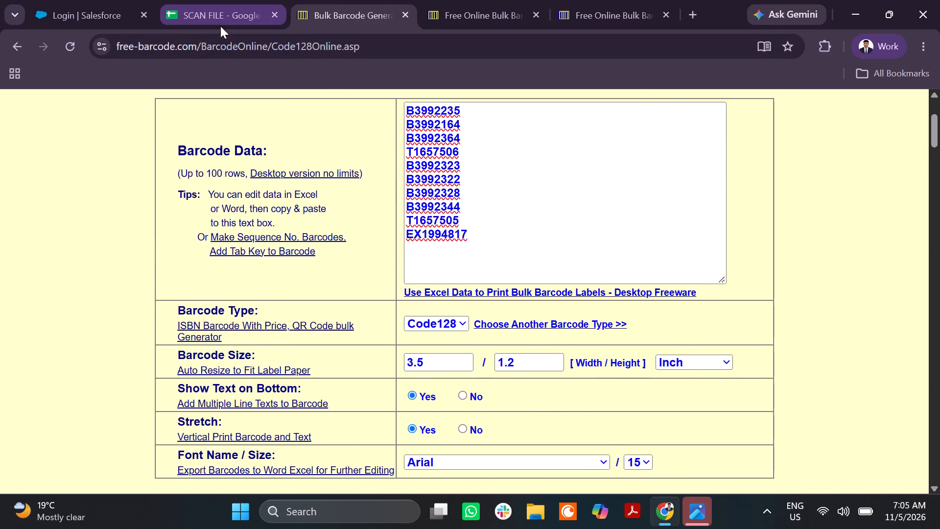
{"action": "left_click", "coordinate": [220, 26]}
{"action": "scroll", "coordinate": [281, 240], "scroll_direction": "up", "scroll_amount": 1}
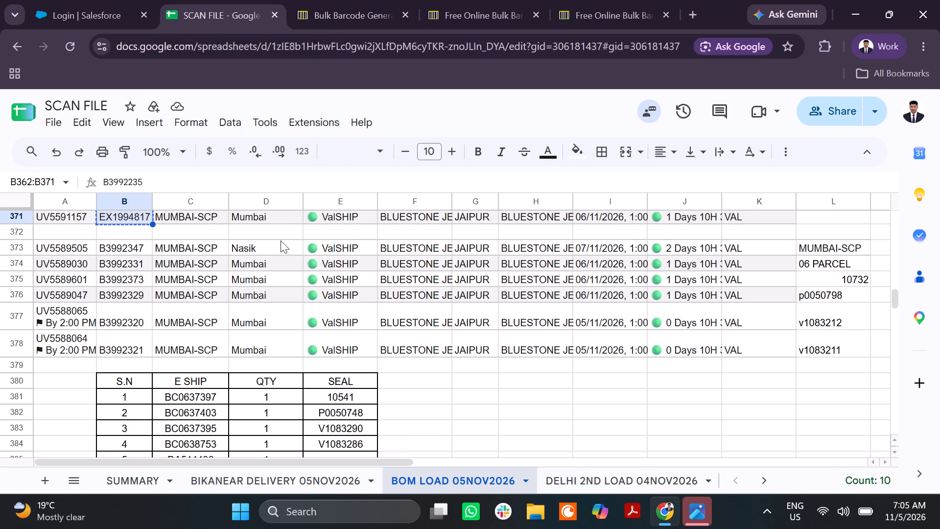
{"action": "scroll", "coordinate": [281, 240], "scroll_direction": "up", "scroll_amount": 2}
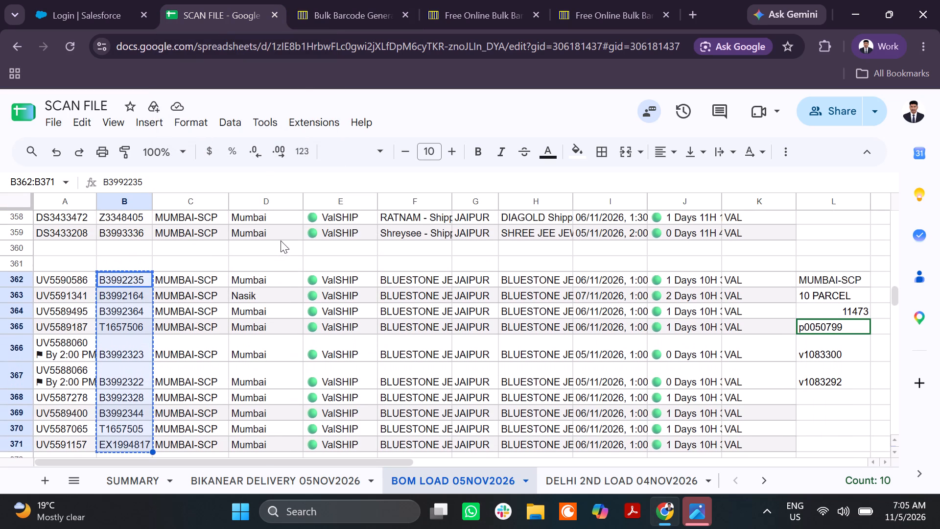
{"action": "scroll", "coordinate": [281, 240], "scroll_direction": "up", "scroll_amount": 3}
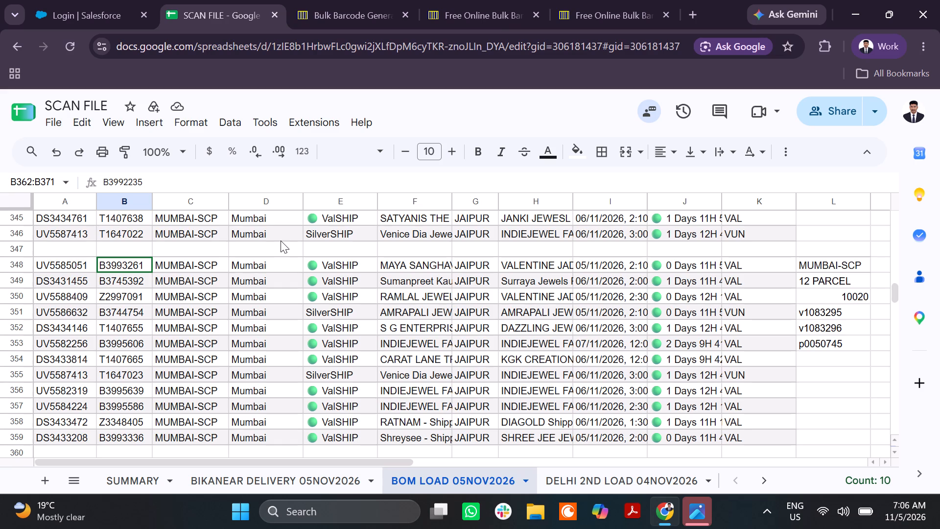
{"action": "left_click", "coordinate": [326, 1]}
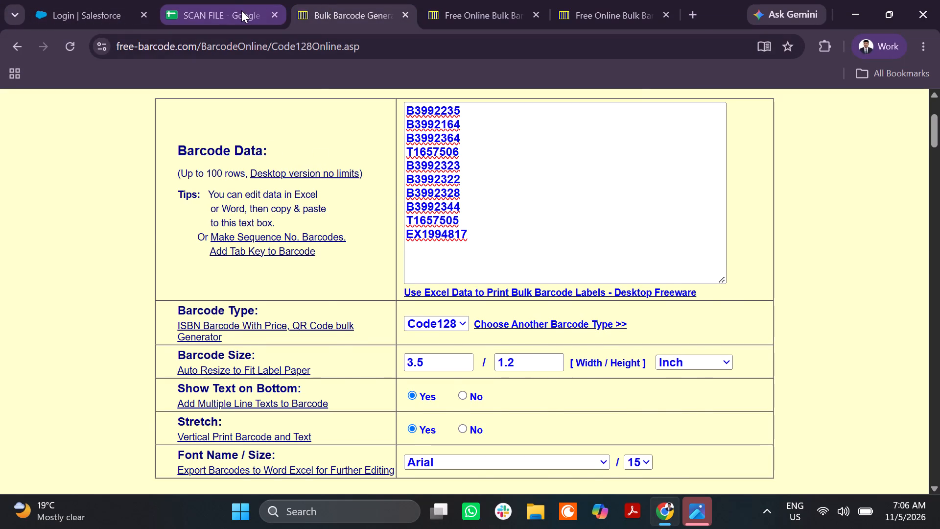
{"action": "left_click", "coordinate": [241, 10]}
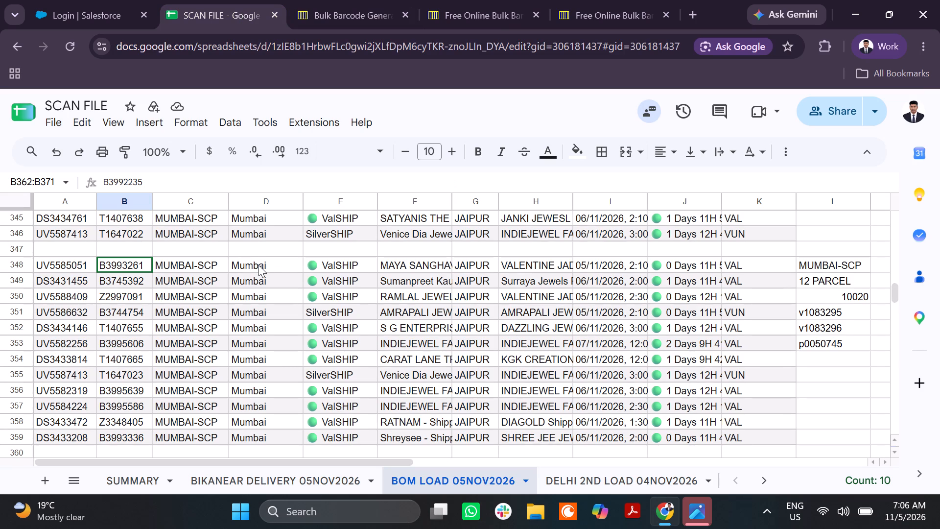
{"action": "left_click", "coordinate": [147, 282]}
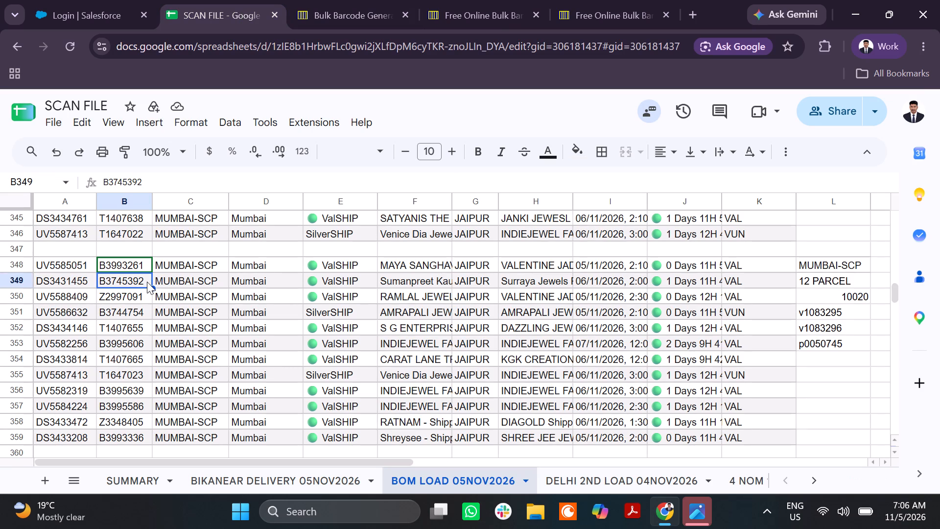
{"action": "key", "text": "ctrl+shift+Down"}
{"action": "key", "text": "ctrl+c"}
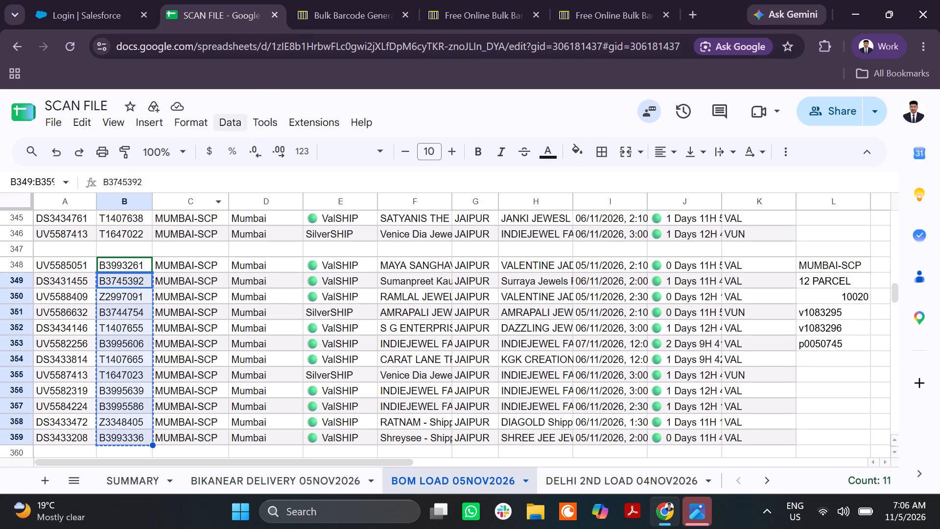
Replace the generator's barcode data with the copied numbers B3745392 through B3993336 and generate their Code128 barcodes.
{"action": "left_click", "coordinate": [335, 0]}
{"action": "left_click", "coordinate": [494, 210]}
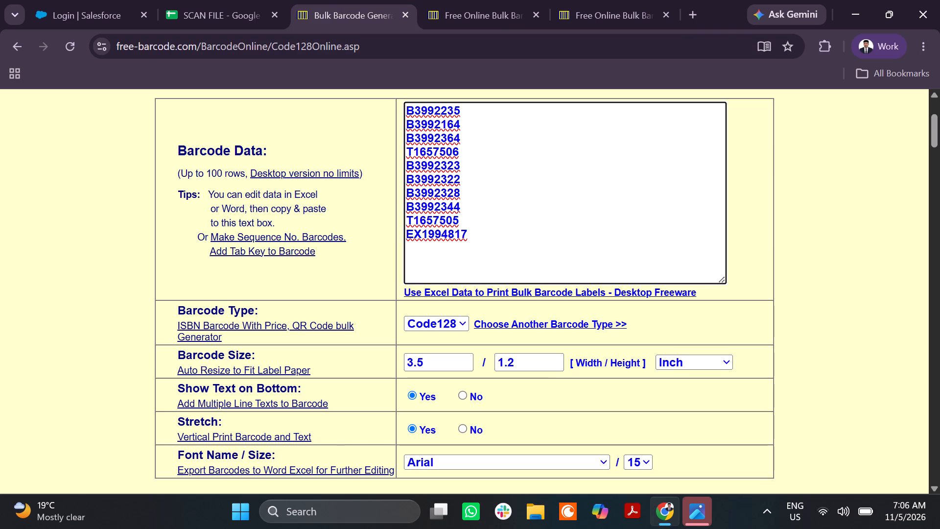
{"action": "key", "text": "ctrl+a"}
{"action": "key", "text": "Delete"}
{"action": "key", "text": "ctrl+v"}
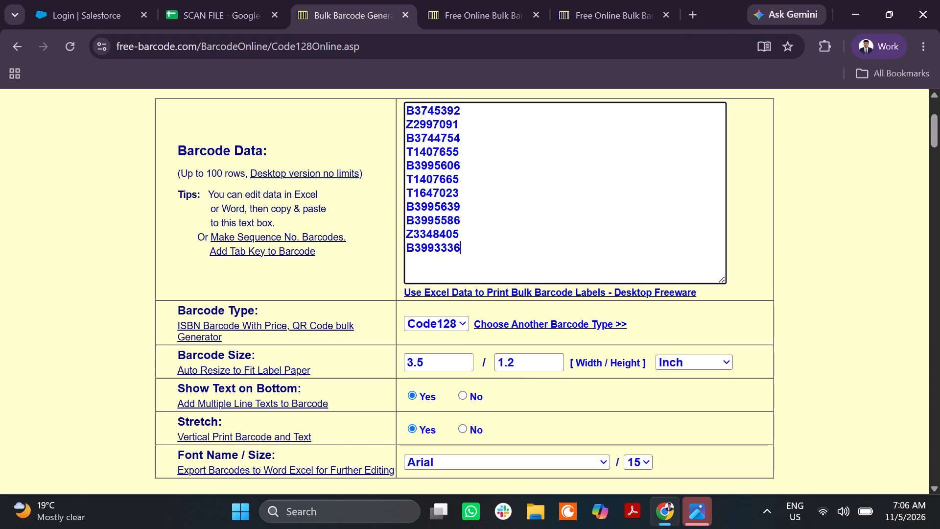
{"action": "scroll", "coordinate": [494, 210], "scroll_direction": "down", "scroll_amount": 5}
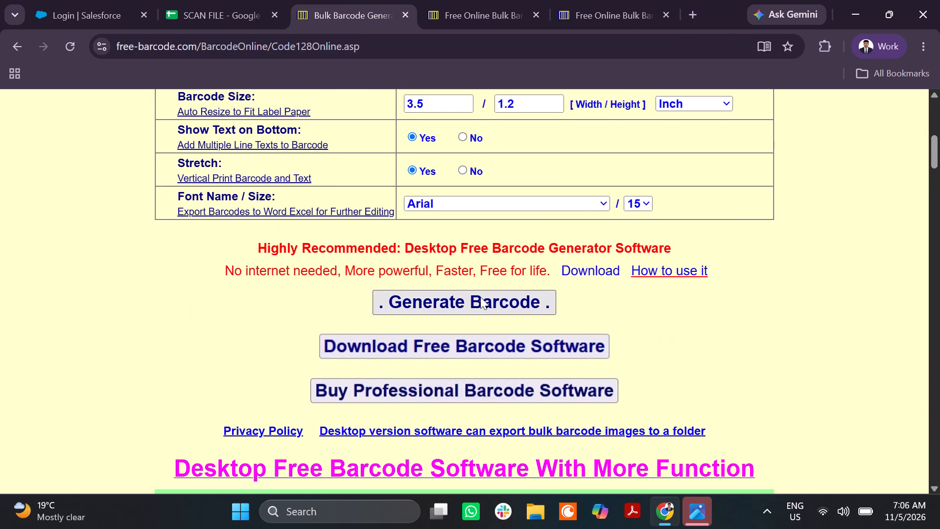
{"action": "left_click", "coordinate": [480, 297]}
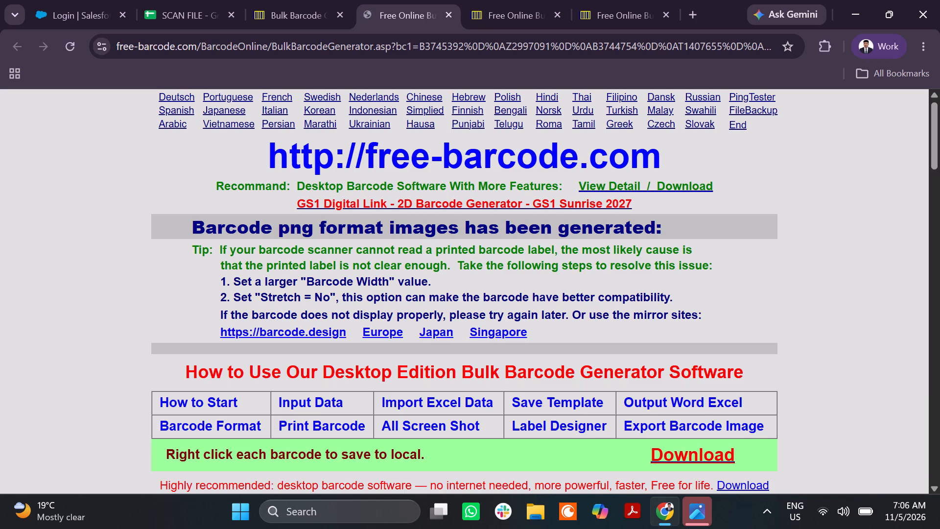
Review the generated barcodes of the MUMBAI-SCP 12 PARCEL group from B3745392 through B3993336.
{"action": "scroll", "coordinate": [826, 320], "scroll_direction": "down", "scroll_amount": 6}
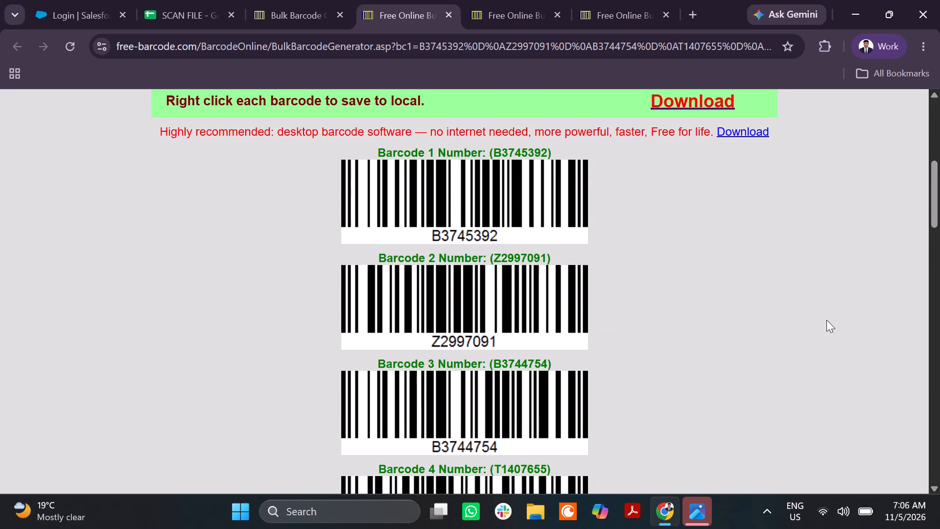
{"action": "scroll", "coordinate": [826, 320], "scroll_direction": "down", "scroll_amount": 1}
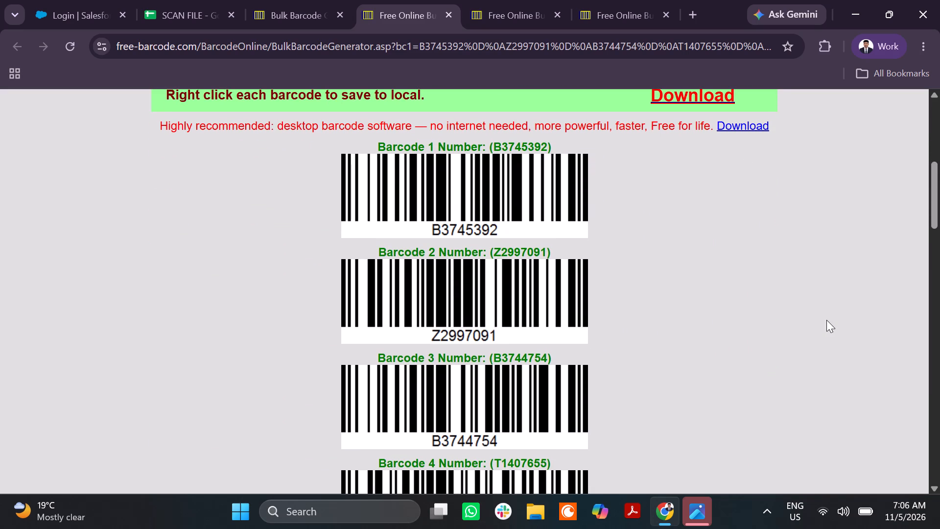
{"action": "scroll", "coordinate": [826, 320], "scroll_direction": "down", "scroll_amount": 3}
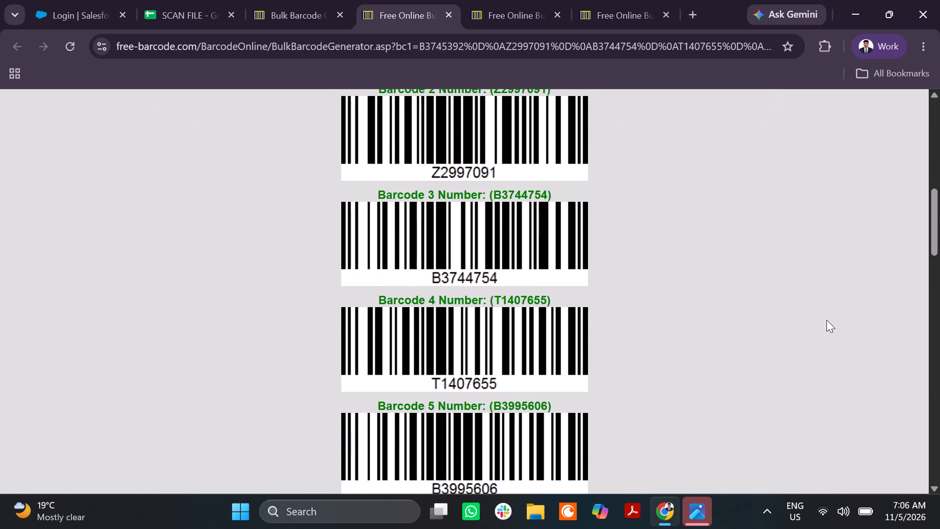
{"action": "scroll", "coordinate": [826, 320], "scroll_direction": "down", "scroll_amount": 4}
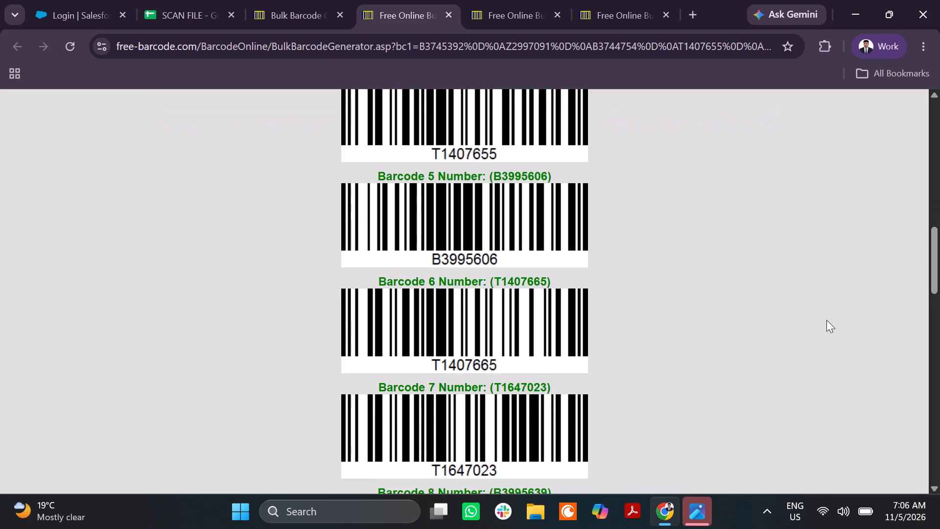
{"action": "scroll", "coordinate": [826, 320], "scroll_direction": "down", "scroll_amount": 3}
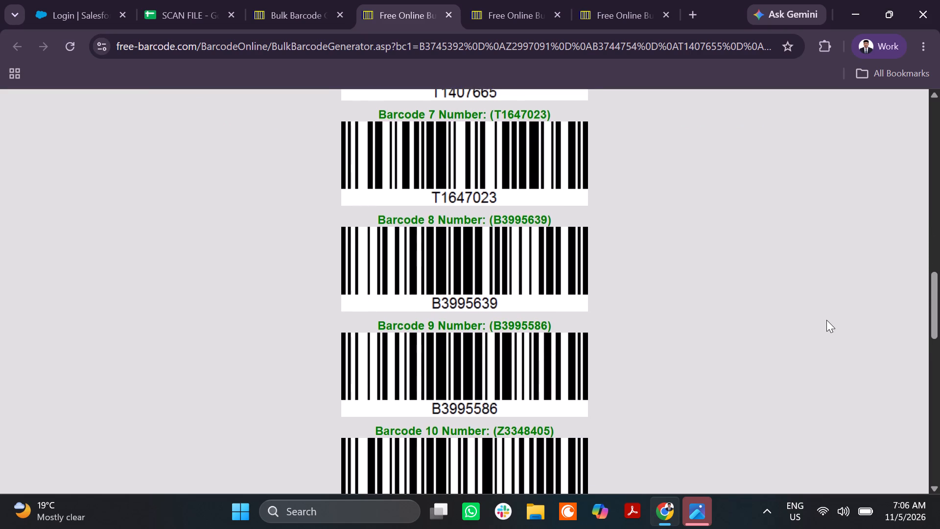
{"action": "scroll", "coordinate": [826, 320], "scroll_direction": "down", "scroll_amount": 1}
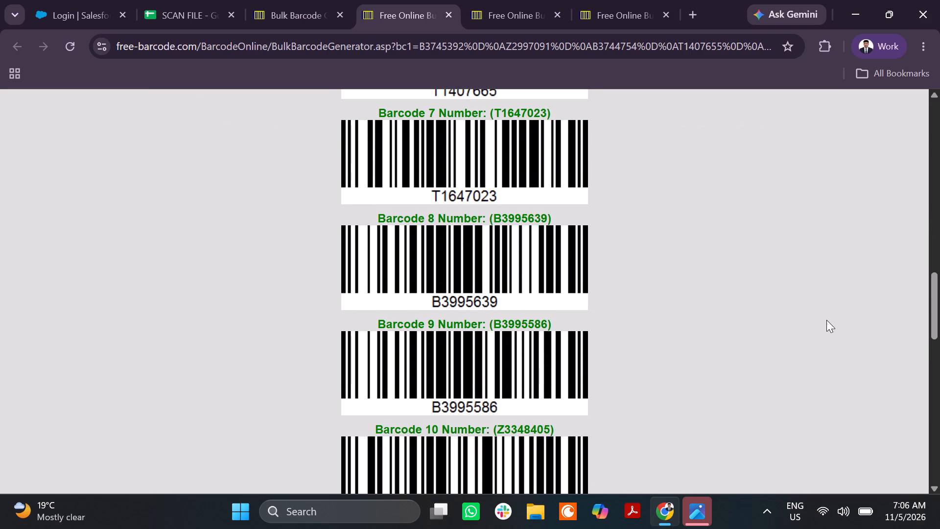
{"action": "scroll", "coordinate": [826, 320], "scroll_direction": "down", "scroll_amount": 1}
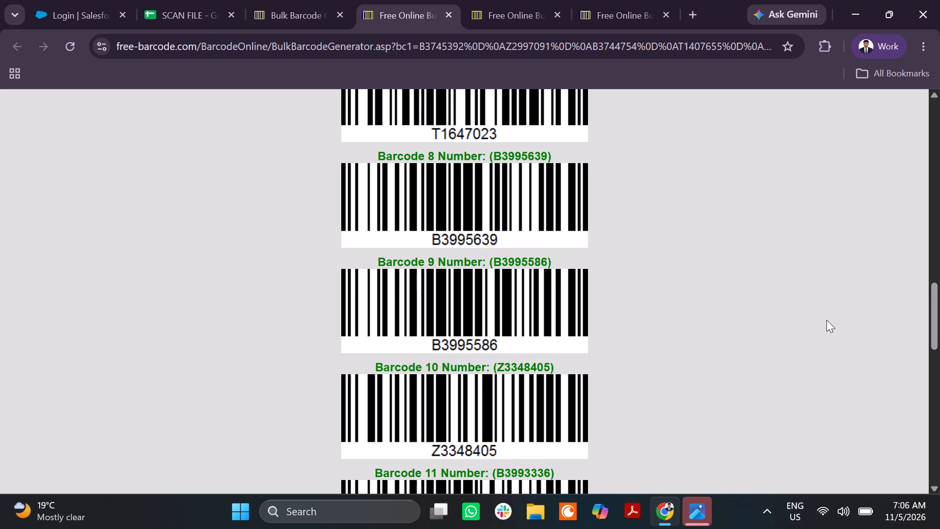
{"action": "scroll", "coordinate": [826, 320], "scroll_direction": "down", "scroll_amount": 1}
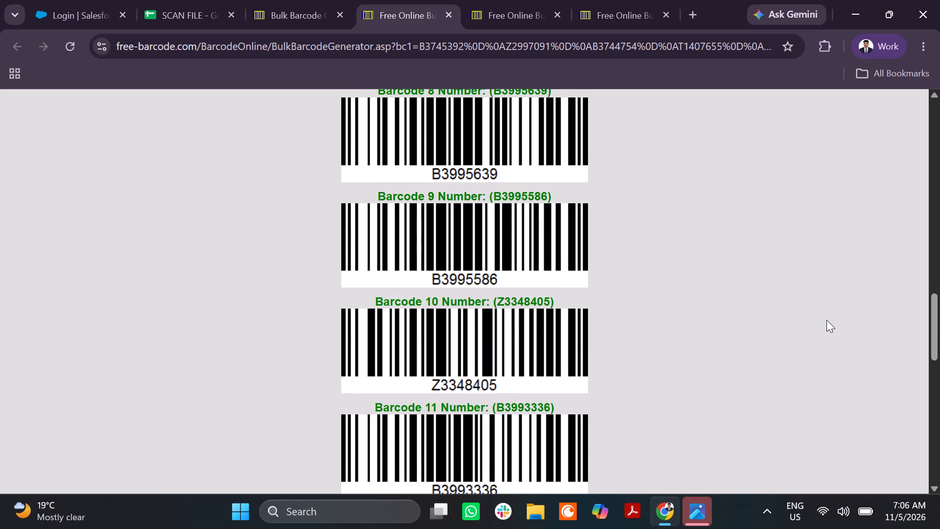
{"action": "scroll", "coordinate": [826, 320], "scroll_direction": "down", "scroll_amount": 1}
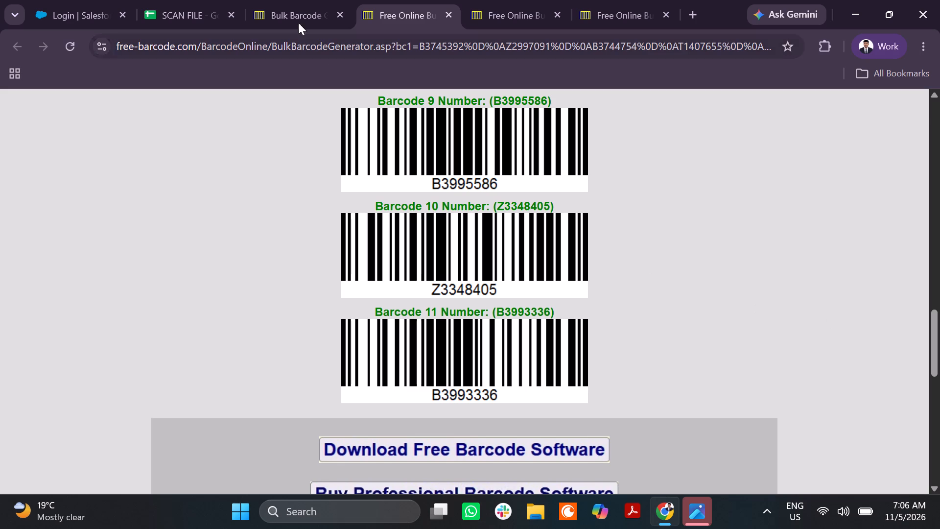
Clear all parcel numbers from the generator's barcode data.
{"action": "left_click", "coordinate": [294, 0]}
{"action": "scroll", "coordinate": [435, 174], "scroll_direction": "up", "scroll_amount": 3}
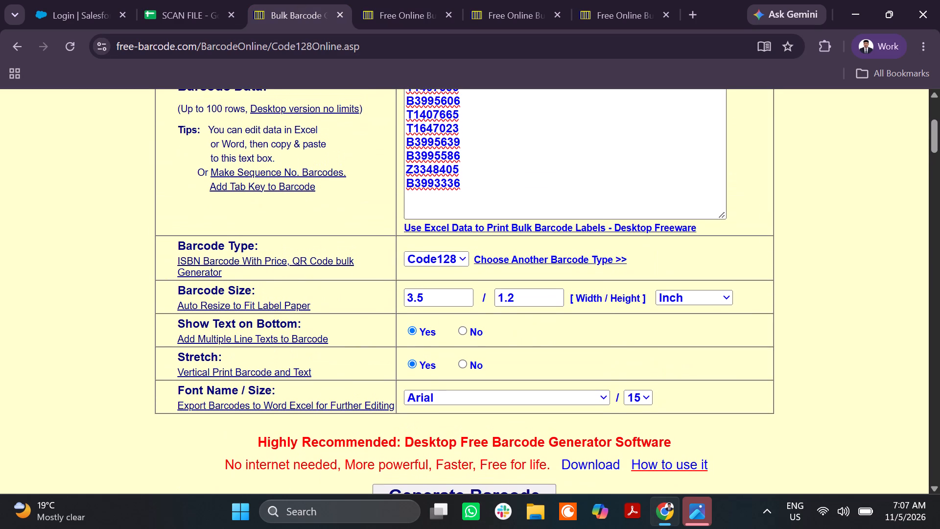
{"action": "left_click", "coordinate": [467, 169]}
{"action": "key", "text": "ctrl+a"}
{"action": "key", "text": "Delete"}
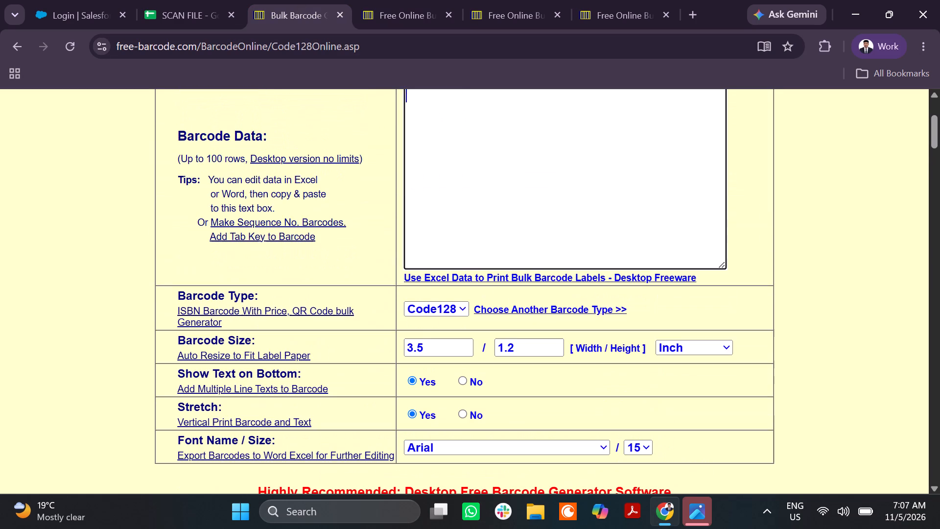
Close the three generated-barcode result pages, keeping the barcode generator page open.
{"action": "left_click", "coordinate": [669, 11]}
{"action": "left_click", "coordinate": [669, 11]}
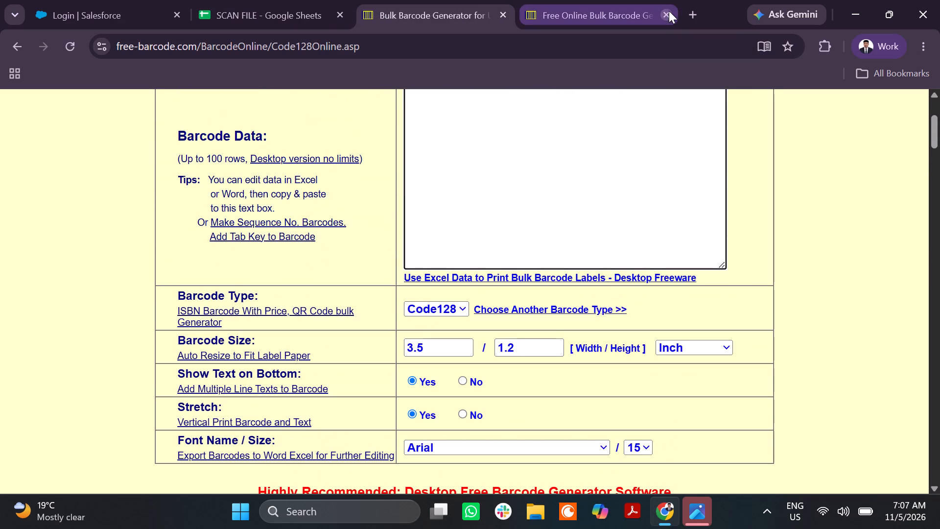
{"action": "left_click", "coordinate": [669, 11]}
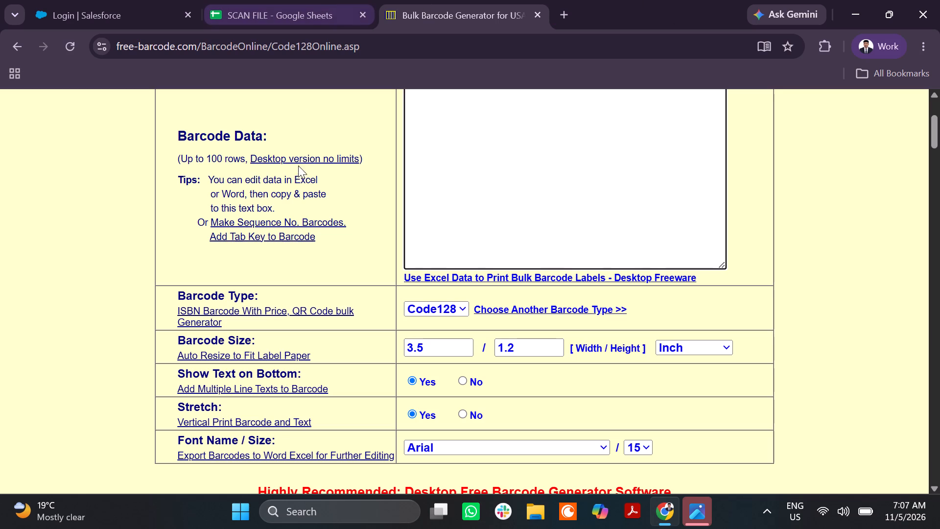
Return to the BOM load sheet and go to the MUMBAI-SCP groups below the 12 PARCEL group.
{"action": "left_click", "coordinate": [289, 14]}
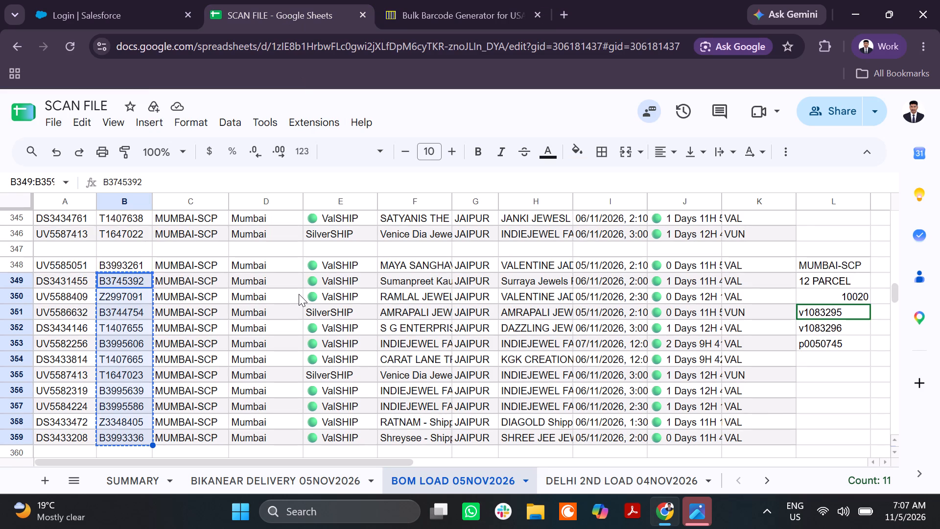
{"action": "scroll", "coordinate": [299, 294], "scroll_direction": "down", "scroll_amount": 4}
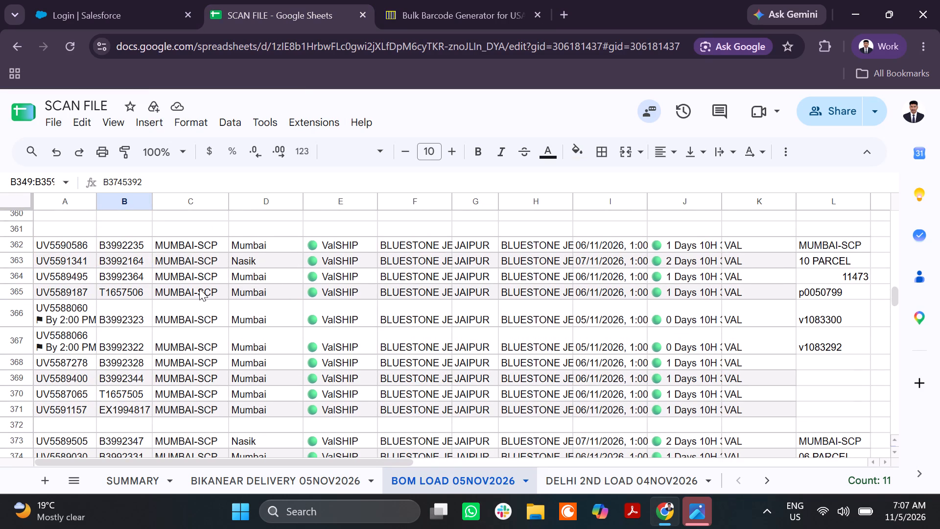
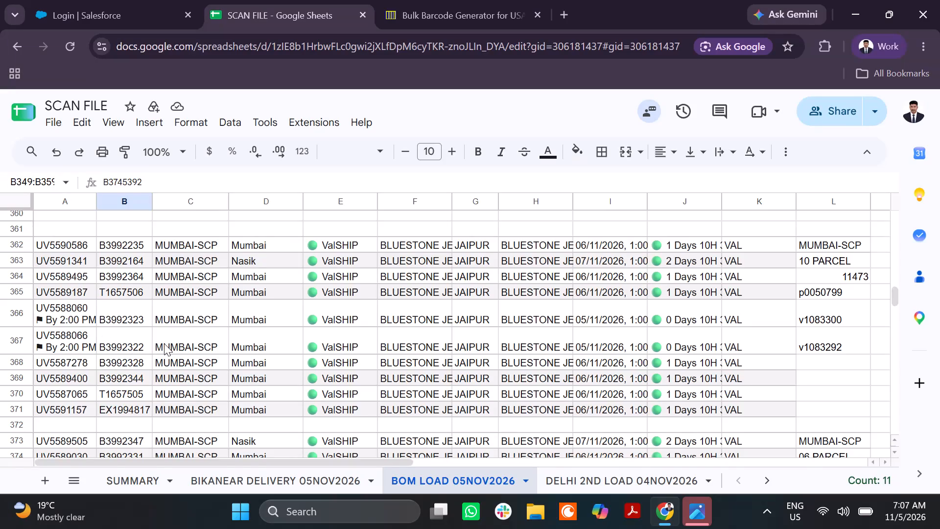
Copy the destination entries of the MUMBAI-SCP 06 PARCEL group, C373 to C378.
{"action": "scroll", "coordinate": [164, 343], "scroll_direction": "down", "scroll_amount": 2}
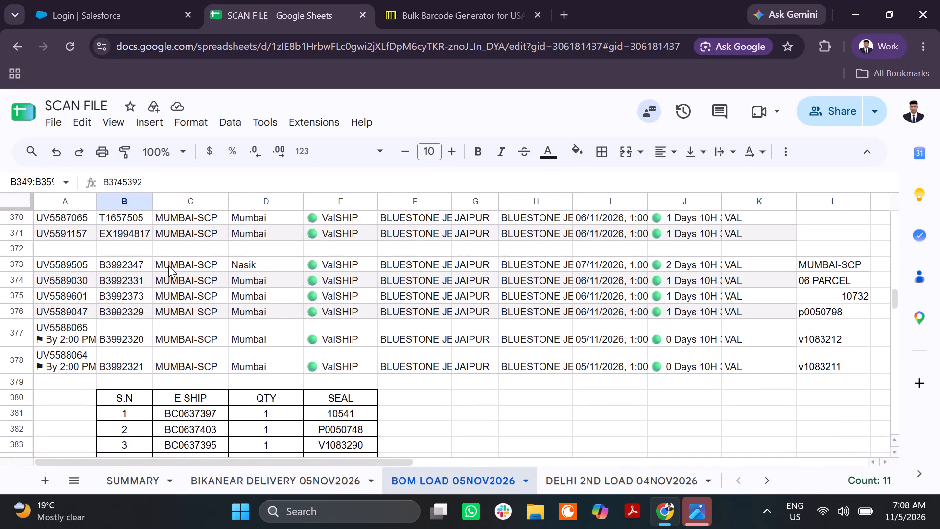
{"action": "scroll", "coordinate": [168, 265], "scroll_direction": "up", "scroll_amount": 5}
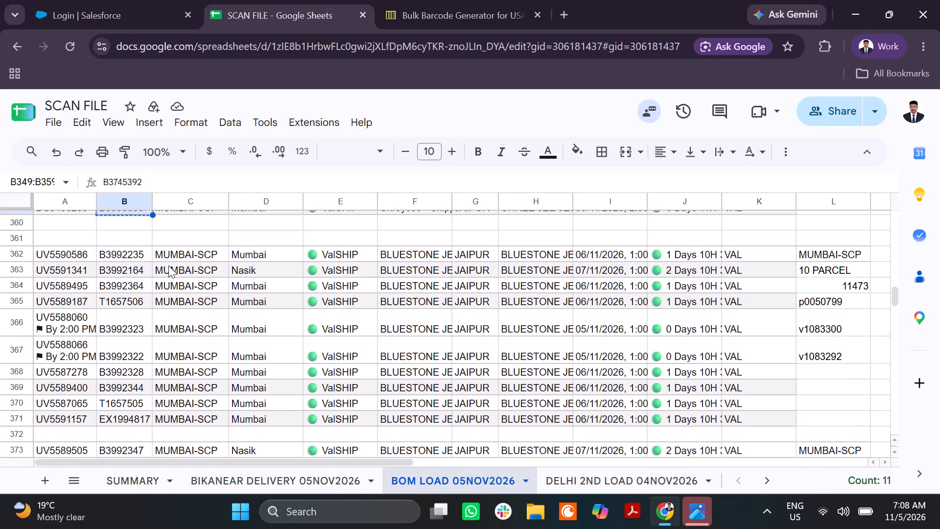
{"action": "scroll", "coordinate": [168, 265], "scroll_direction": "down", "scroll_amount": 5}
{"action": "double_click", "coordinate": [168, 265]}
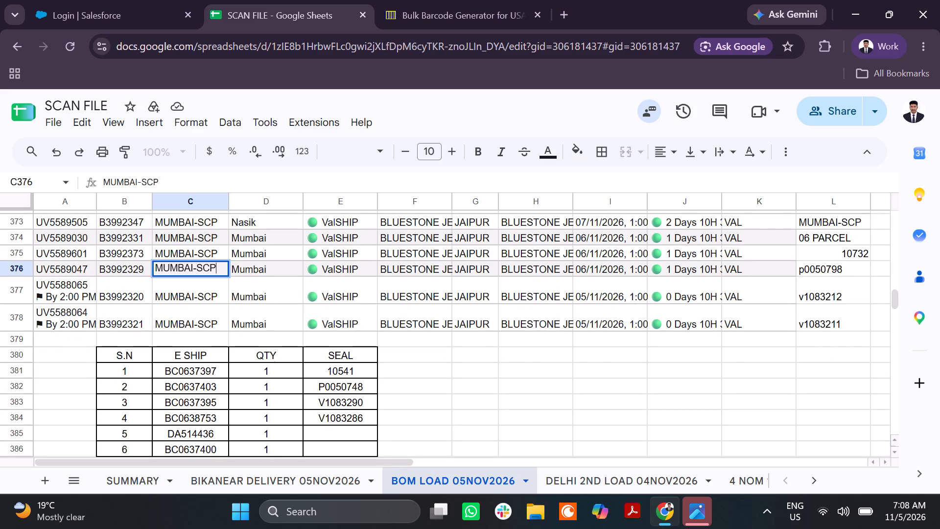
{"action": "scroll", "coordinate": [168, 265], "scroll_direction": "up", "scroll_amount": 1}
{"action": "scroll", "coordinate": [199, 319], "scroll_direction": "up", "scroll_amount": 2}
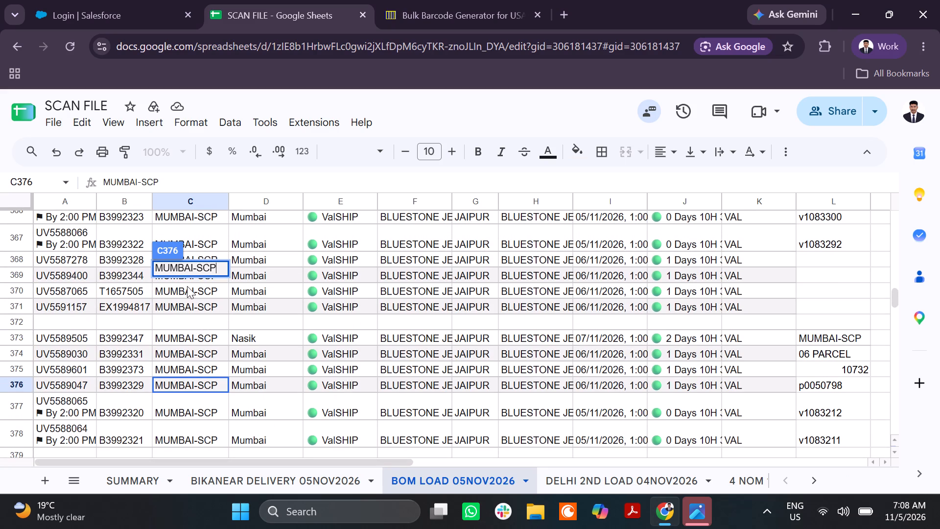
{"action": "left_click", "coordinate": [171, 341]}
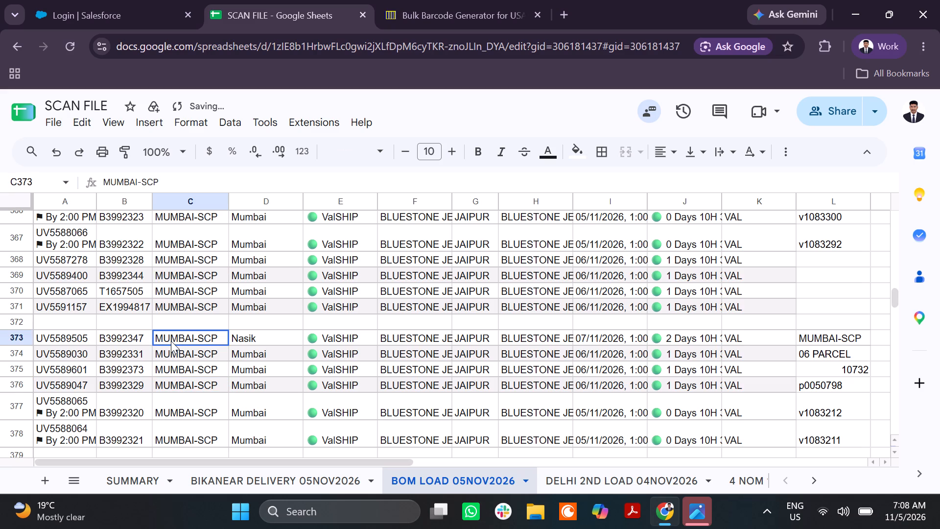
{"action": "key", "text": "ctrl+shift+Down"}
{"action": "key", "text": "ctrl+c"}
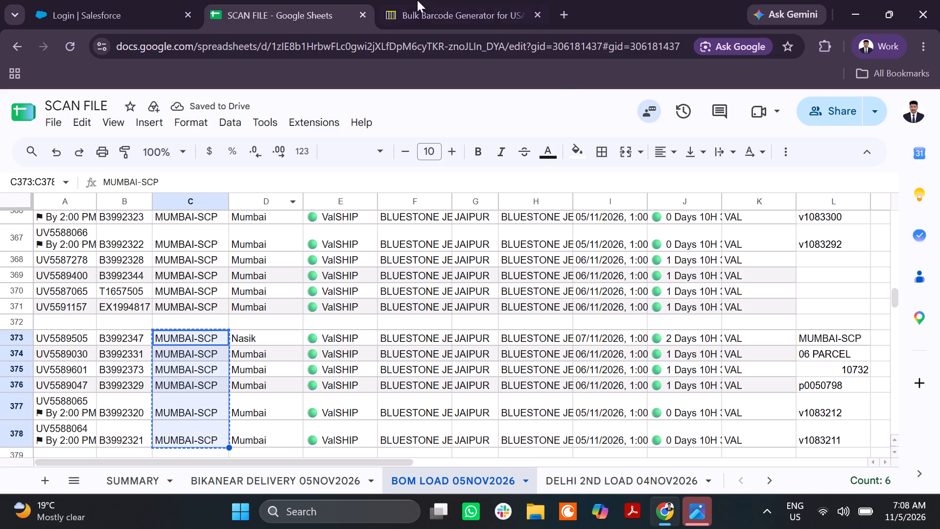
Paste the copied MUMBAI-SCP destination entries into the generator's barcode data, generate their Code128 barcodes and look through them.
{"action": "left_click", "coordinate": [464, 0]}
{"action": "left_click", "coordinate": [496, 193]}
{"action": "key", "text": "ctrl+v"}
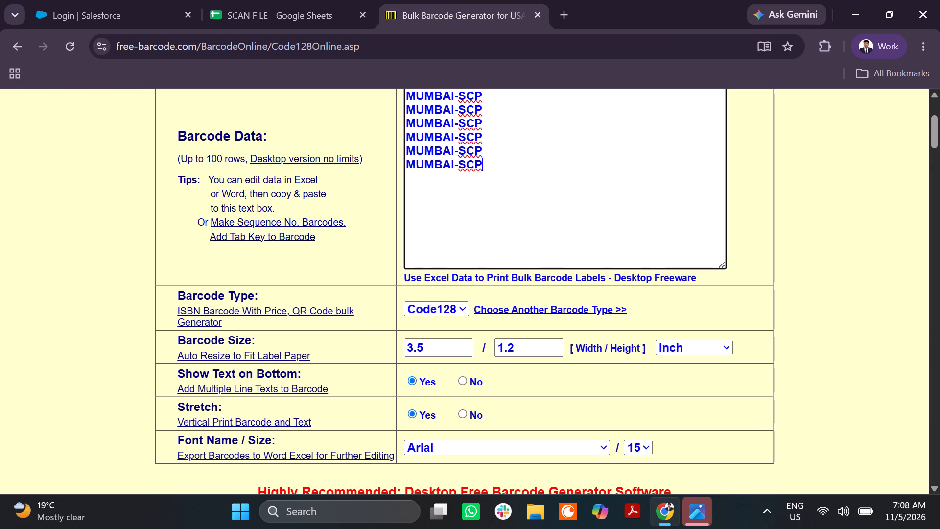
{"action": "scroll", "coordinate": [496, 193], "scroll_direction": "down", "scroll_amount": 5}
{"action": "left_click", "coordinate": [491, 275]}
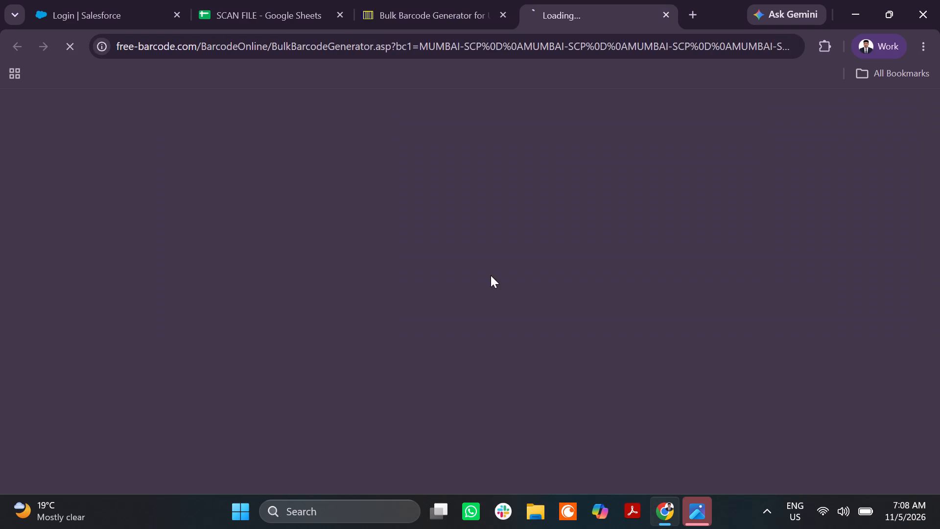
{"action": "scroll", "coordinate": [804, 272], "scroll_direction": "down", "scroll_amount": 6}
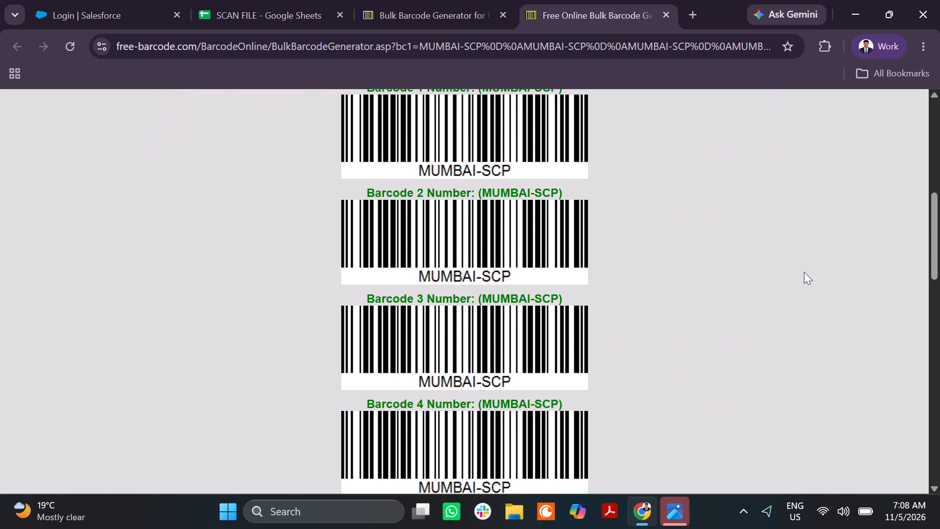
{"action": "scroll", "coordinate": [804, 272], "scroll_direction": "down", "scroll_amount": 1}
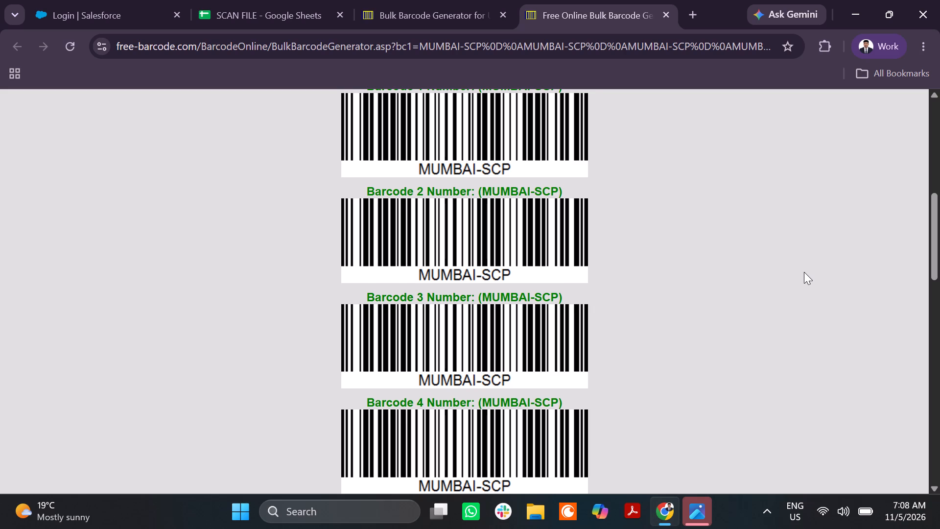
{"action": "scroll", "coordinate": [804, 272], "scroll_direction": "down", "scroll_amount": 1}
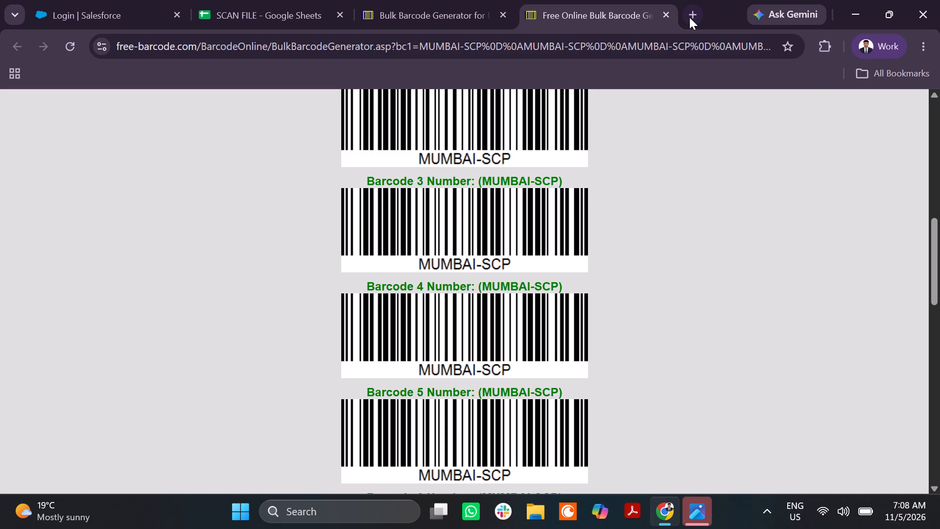
In the BOM load sheet, copy the MUMBAI-SCP 06 PARCEL group's parcel numbers from B3992347 through B3992321.
{"action": "left_click", "coordinate": [223, 8]}
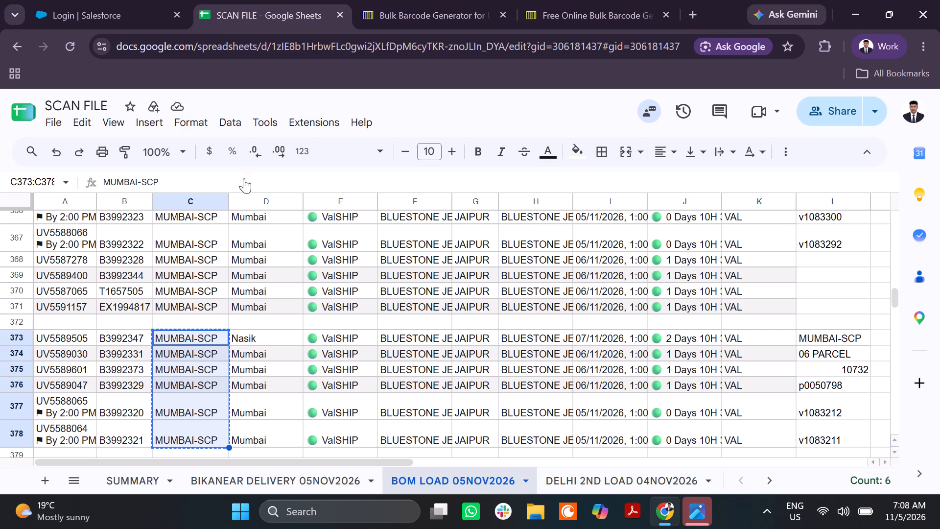
{"action": "scroll", "coordinate": [241, 271], "scroll_direction": "down", "scroll_amount": 1}
{"action": "left_click", "coordinate": [126, 303]}
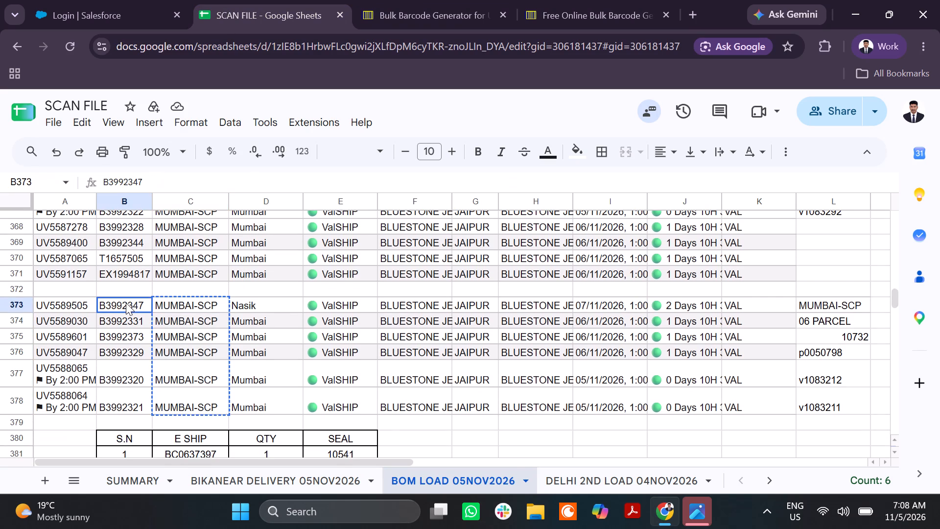
{"action": "key", "text": "ctrl+shift+Down"}
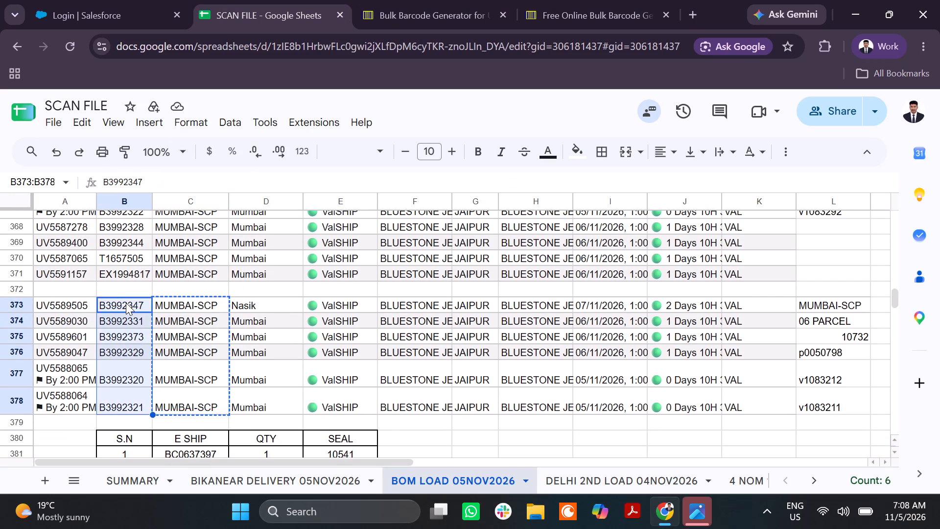
{"action": "key", "text": "ctrl+c"}
Replace the generator's barcode data with the copied parcel numbers and generate their Code128 barcodes.
{"action": "left_click", "coordinate": [427, 0]}
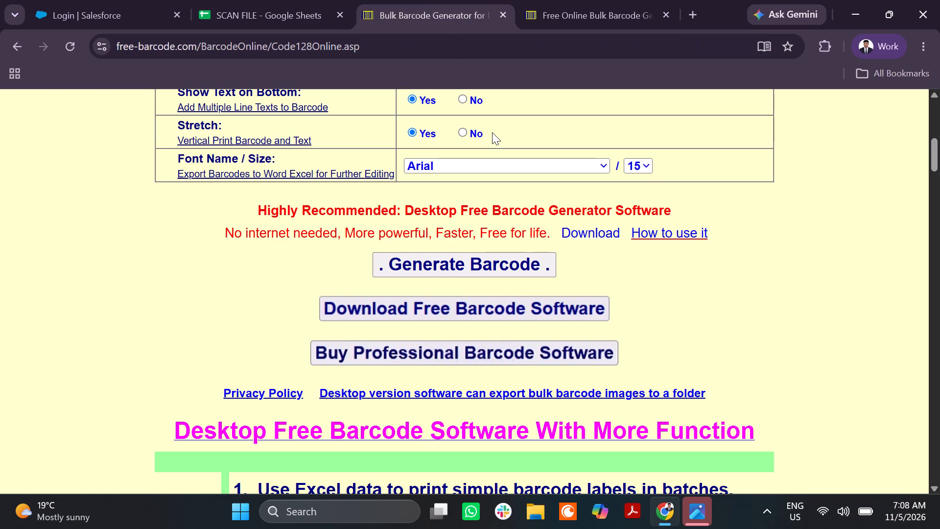
{"action": "scroll", "coordinate": [492, 132], "scroll_direction": "up", "scroll_amount": 3}
{"action": "left_click", "coordinate": [502, 160]}
{"action": "key", "text": "ctrl+a"}
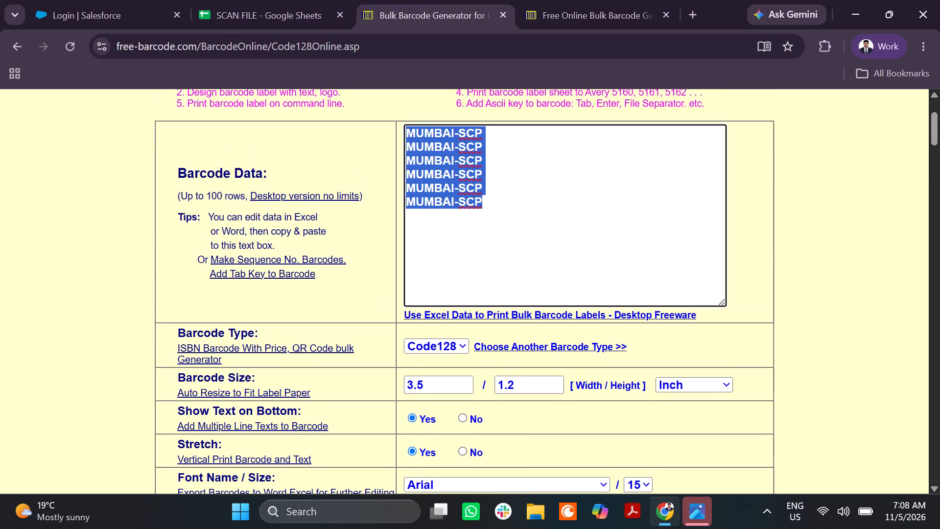
{"action": "key", "text": "Delete"}
{"action": "key", "text": "ctrl+v"}
{"action": "scroll", "coordinate": [502, 160], "scroll_direction": "down", "scroll_amount": 4}
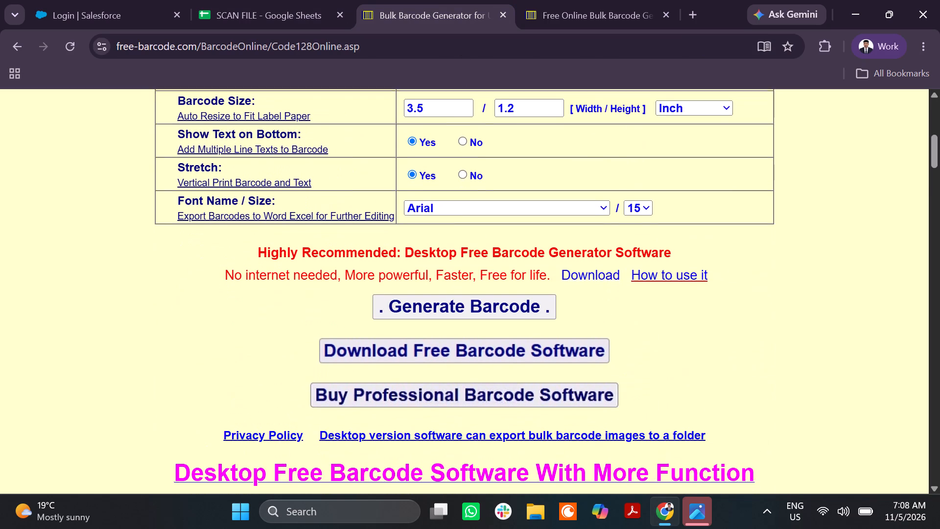
{"action": "left_click", "coordinate": [528, 303]}
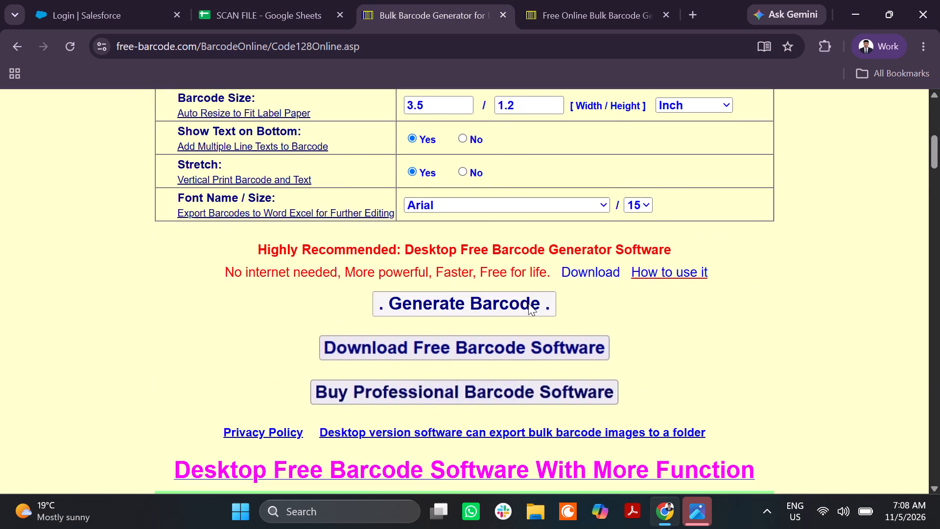
Close the result page holding the barcodes of the MUMBAI-SCP destination entries.
{"action": "left_click", "coordinate": [667, 20]}
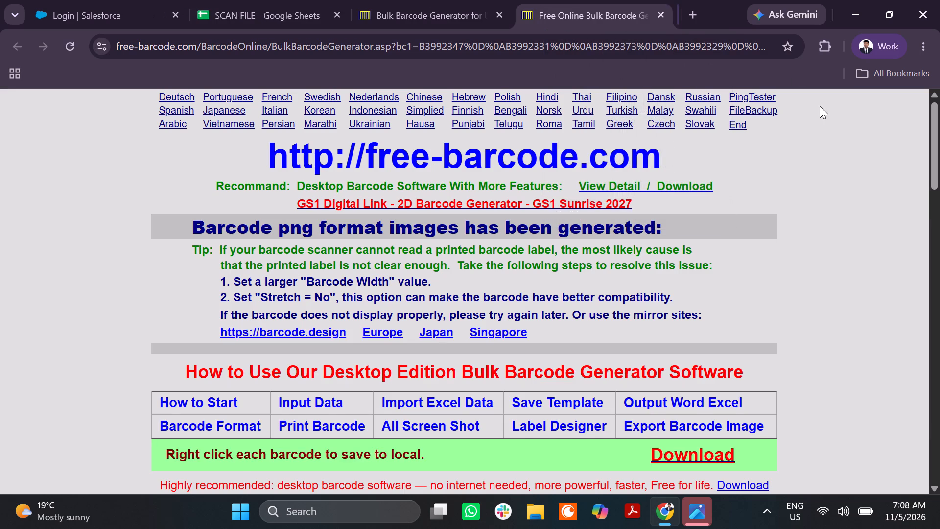
Review the generated barcodes of the MUMBAI-SCP 06 PARCEL group from B3992347 through B3992321.
{"action": "scroll", "coordinate": [841, 173], "scroll_direction": "down", "scroll_amount": 3}
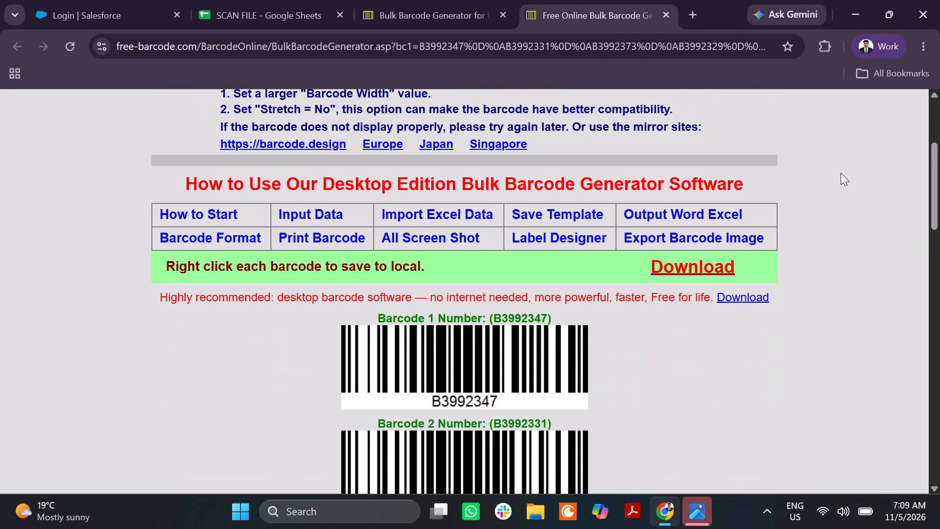
{"action": "scroll", "coordinate": [841, 173], "scroll_direction": "down", "scroll_amount": 2}
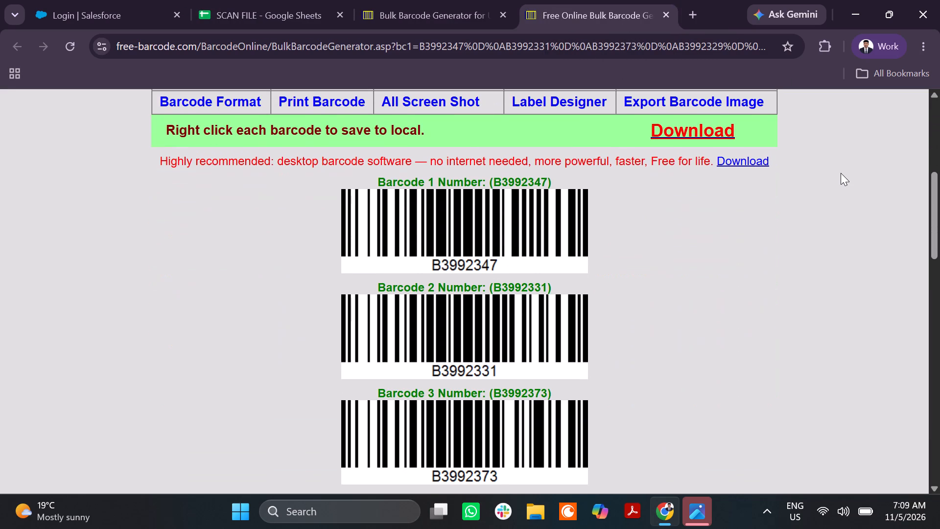
{"action": "scroll", "coordinate": [841, 173], "scroll_direction": "down", "scroll_amount": 3}
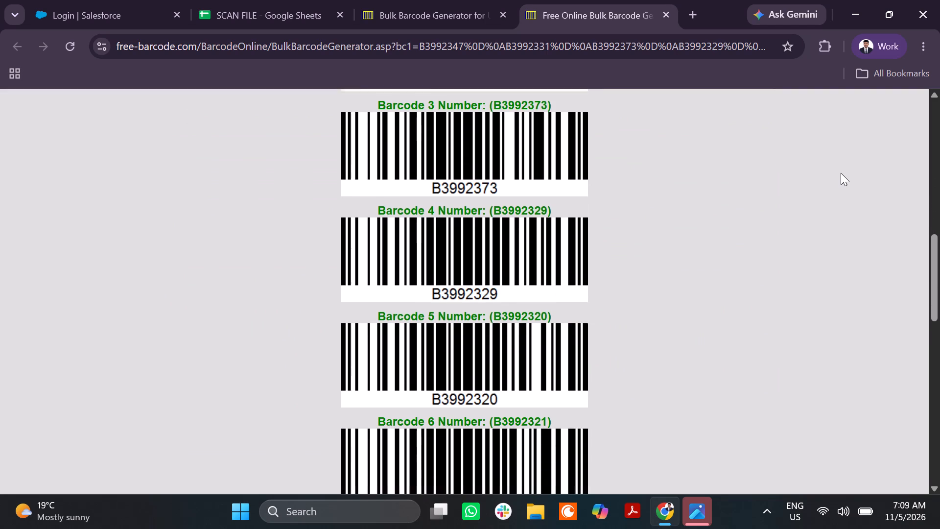
{"action": "scroll", "coordinate": [841, 173], "scroll_direction": "down", "scroll_amount": 2}
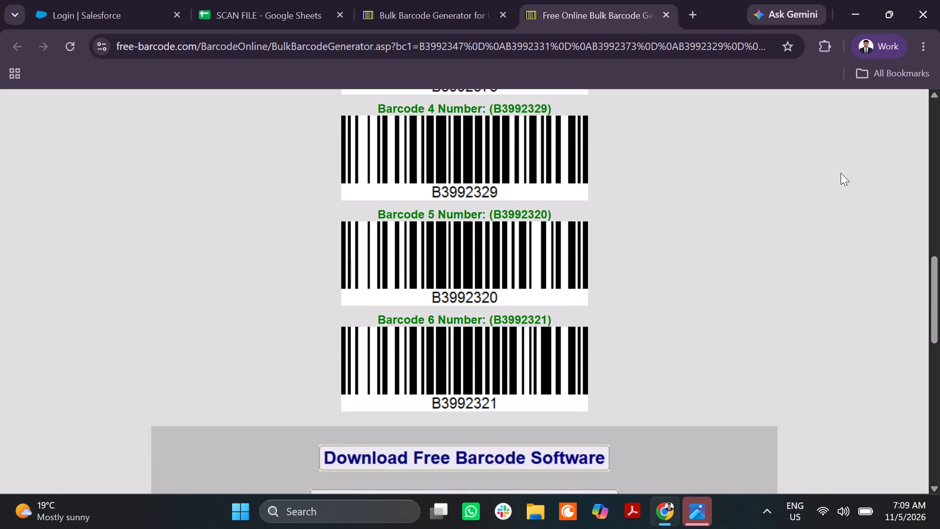
Clear all parcel numbers from the generator's barcode data.
{"action": "left_click", "coordinate": [421, 4]}
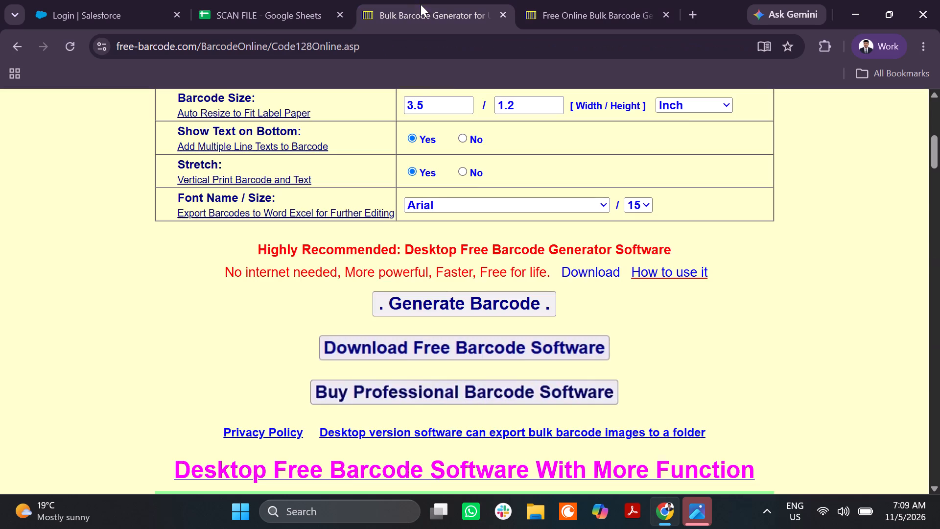
{"action": "scroll", "coordinate": [380, 219], "scroll_direction": "up", "scroll_amount": 4}
{"action": "left_click", "coordinate": [449, 236]}
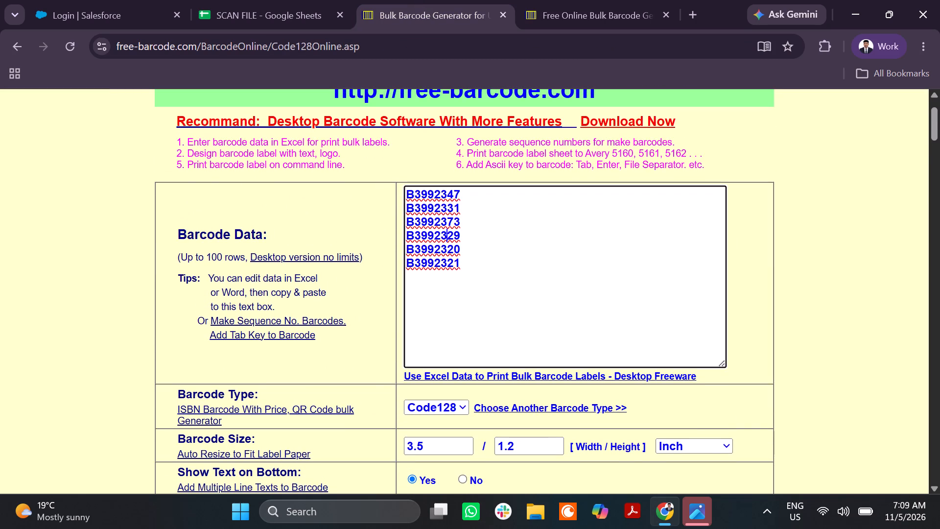
{"action": "key", "text": "ctrl+a"}
{"action": "key", "text": "Delete"}
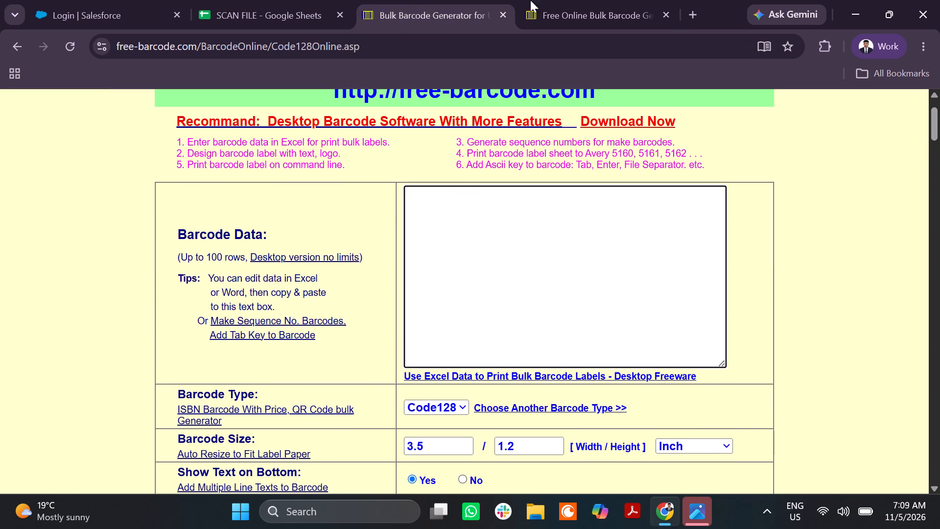
Close the generated-barcode result page, keeping the barcode generator page open.
{"action": "left_click", "coordinate": [668, 13]}
{"action": "scroll", "coordinate": [491, 212], "scroll_direction": "up", "scroll_amount": 2}
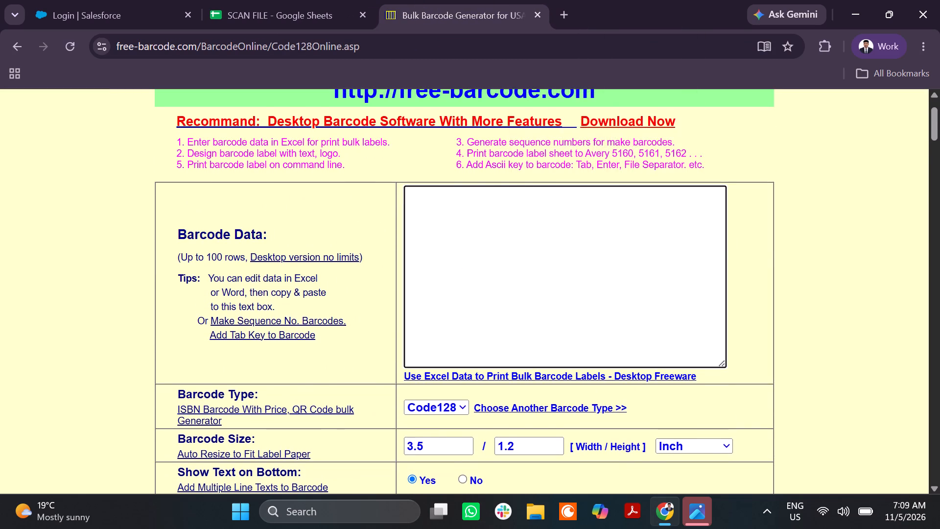
{"action": "scroll", "coordinate": [491, 212], "scroll_direction": "up", "scroll_amount": 2}
Return to the BOM load sheet and go to the BOM SILVER 65 PARCEL group below the seal table.
{"action": "left_click", "coordinate": [268, 0]}
{"action": "scroll", "coordinate": [280, 362], "scroll_direction": "down", "scroll_amount": 1}
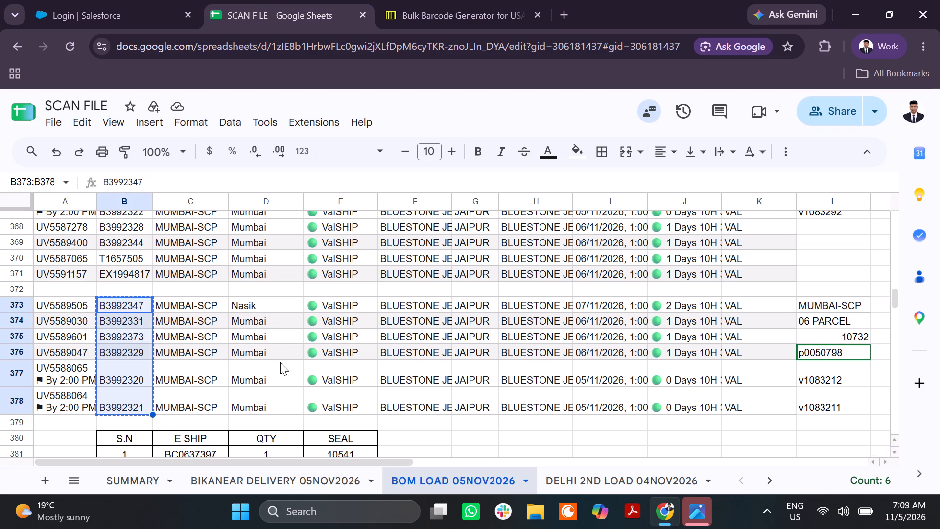
{"action": "scroll", "coordinate": [280, 362], "scroll_direction": "down", "scroll_amount": 4}
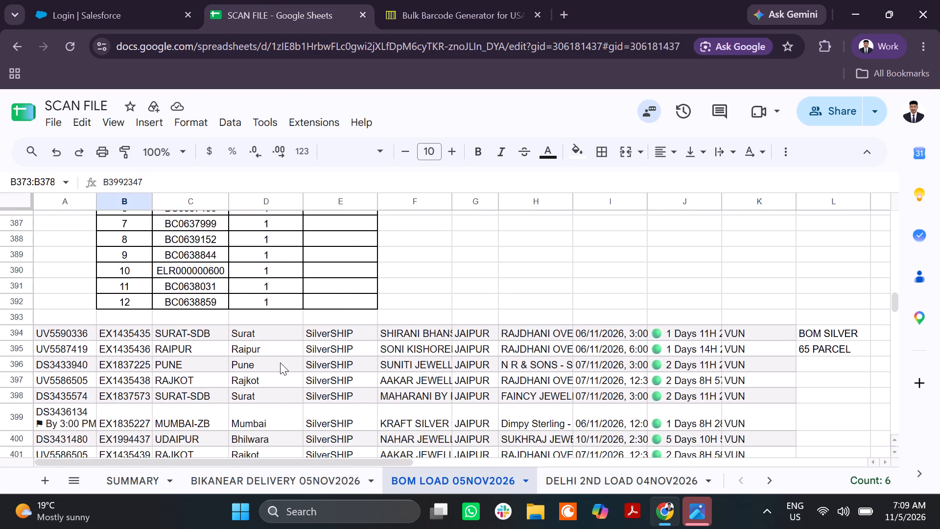
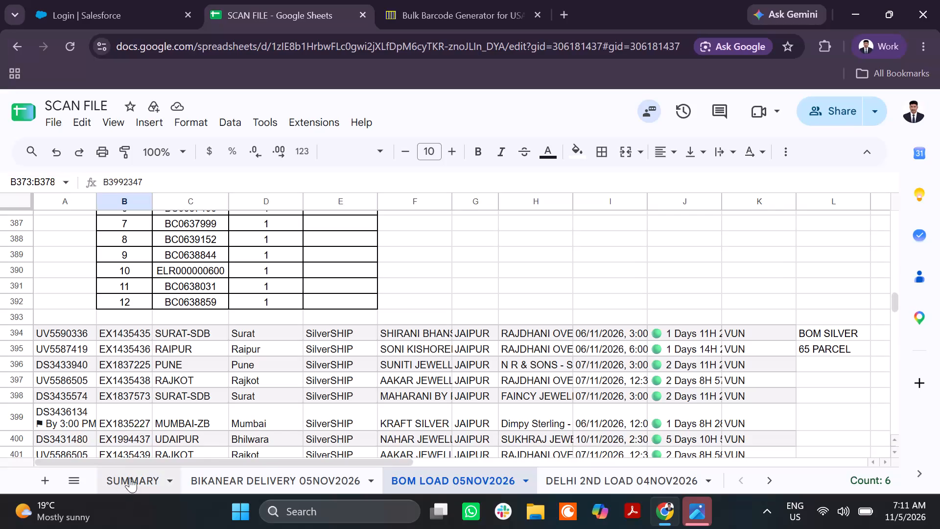
Open the SUMMARY sheet and find the 05/11/2026 connection table, selecting the sector cell of its BOM VAL row.
{"action": "left_click", "coordinate": [130, 478]}
{"action": "scroll", "coordinate": [219, 346], "scroll_direction": "down", "scroll_amount": 4}
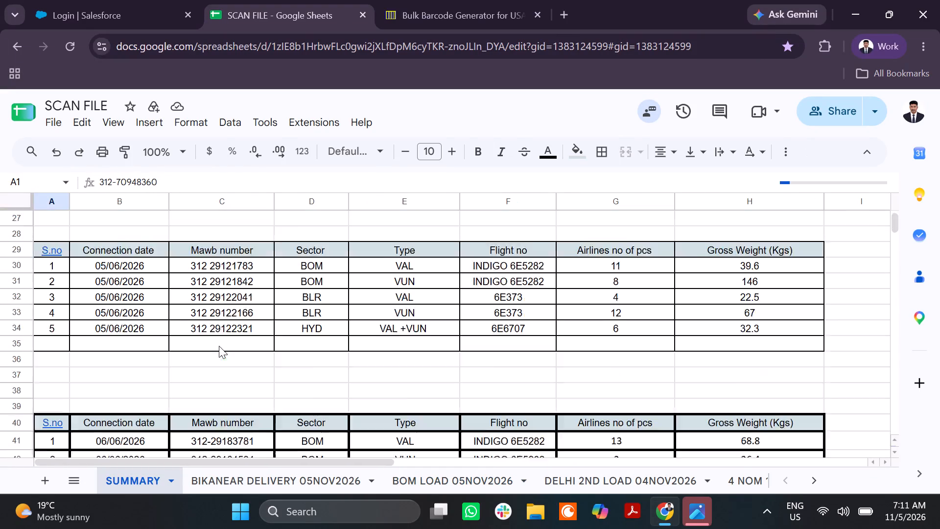
{"action": "scroll", "coordinate": [219, 346], "scroll_direction": "down", "scroll_amount": 18}
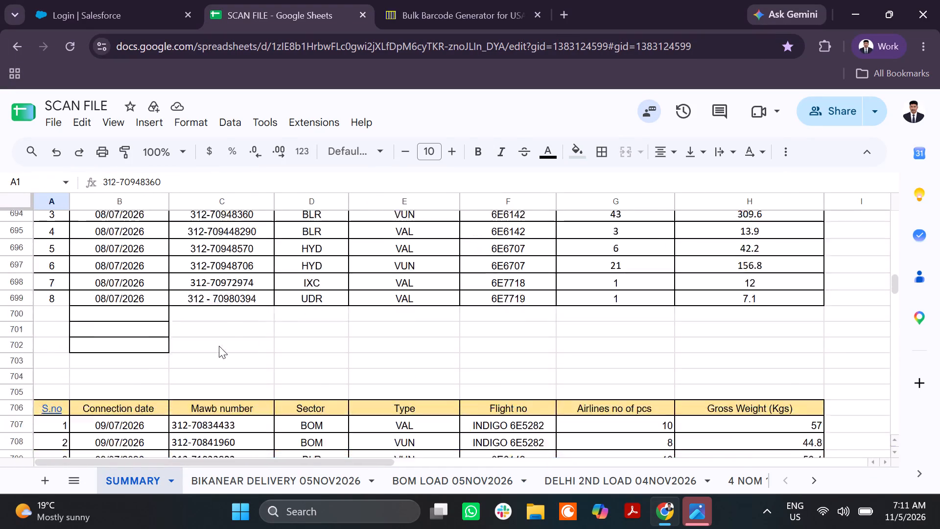
{"action": "scroll", "coordinate": [219, 346], "scroll_direction": "down", "scroll_amount": 13}
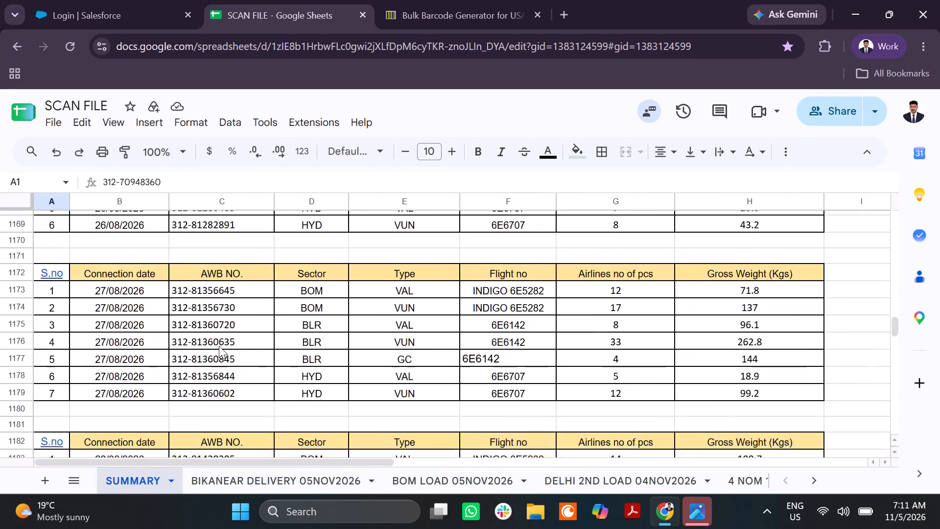
{"action": "scroll", "coordinate": [219, 346], "scroll_direction": "down", "scroll_amount": 9}
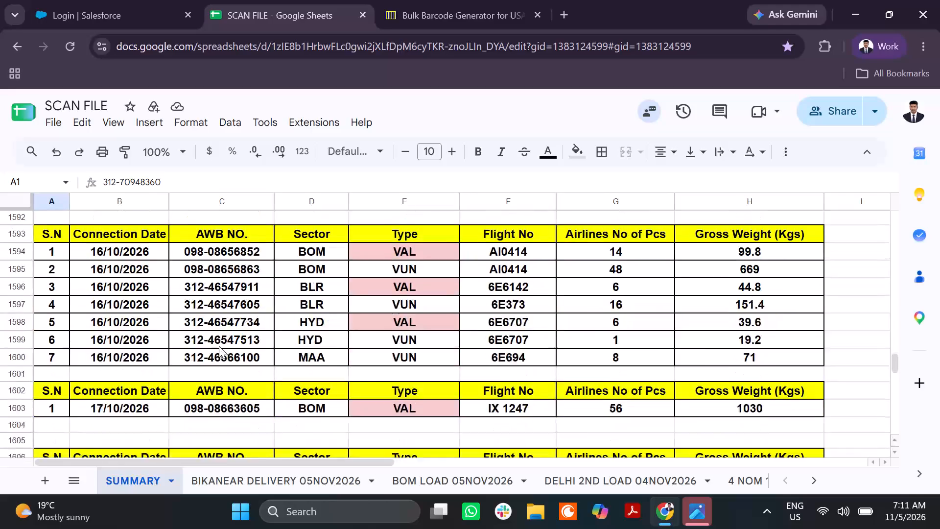
{"action": "scroll", "coordinate": [219, 346], "scroll_direction": "down", "scroll_amount": 6}
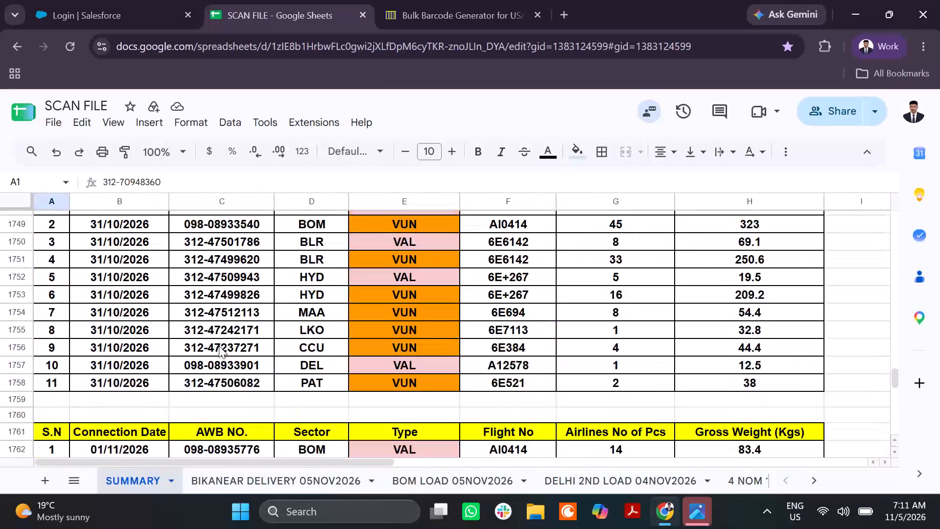
{"action": "scroll", "coordinate": [219, 346], "scroll_direction": "down", "scroll_amount": 8}
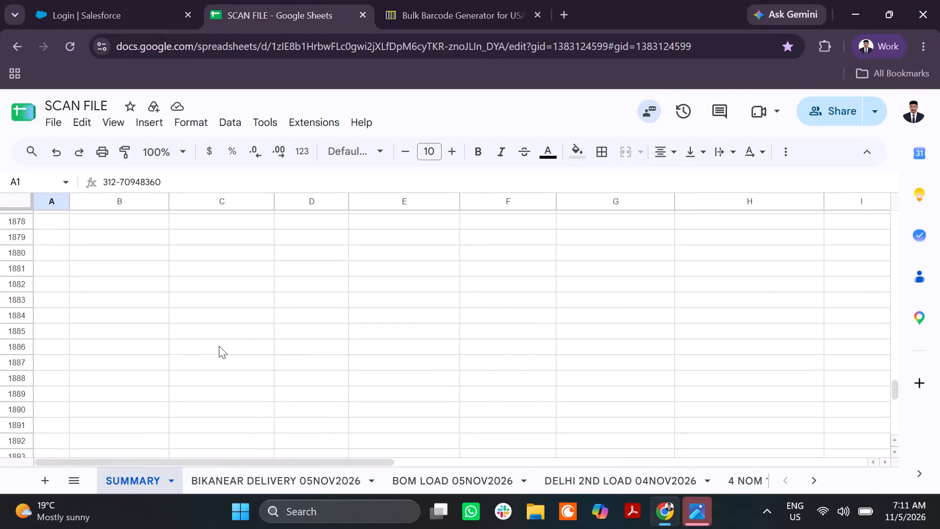
{"action": "scroll", "coordinate": [219, 346], "scroll_direction": "up", "scroll_amount": 7}
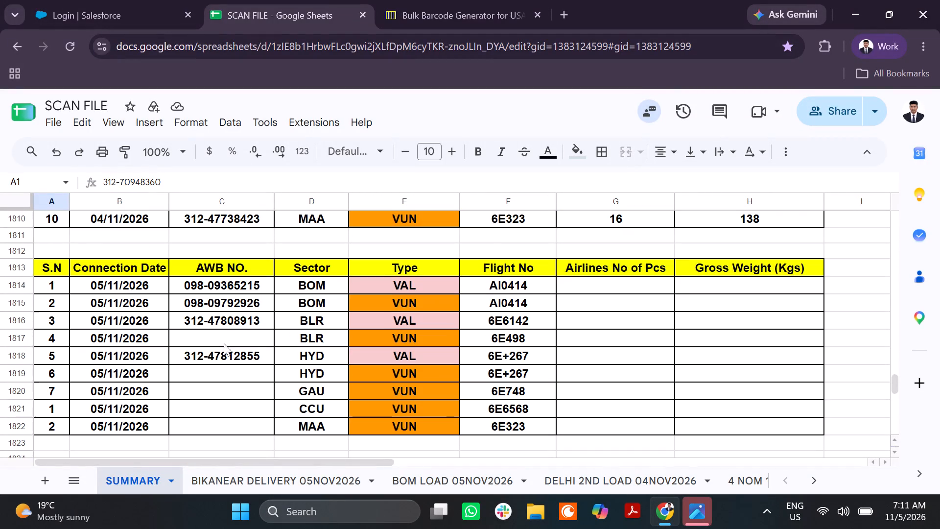
{"action": "left_click", "coordinate": [283, 289]}
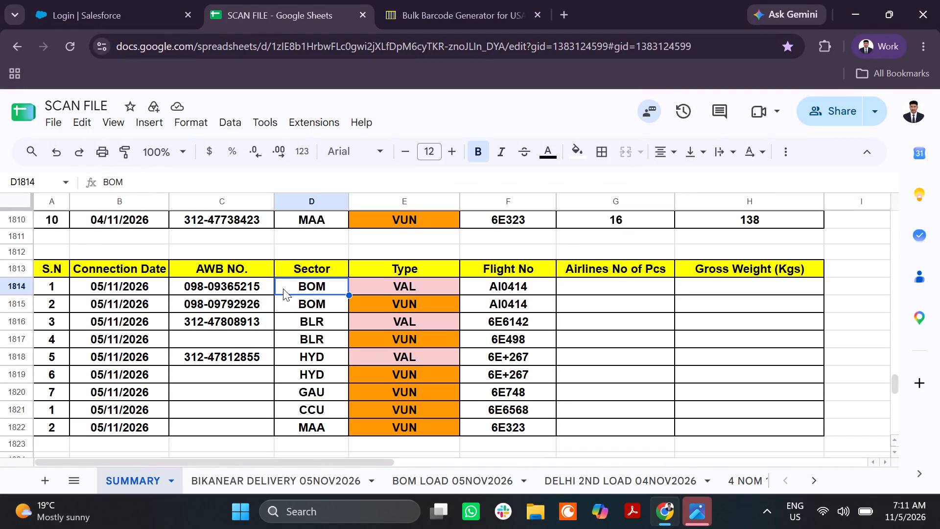
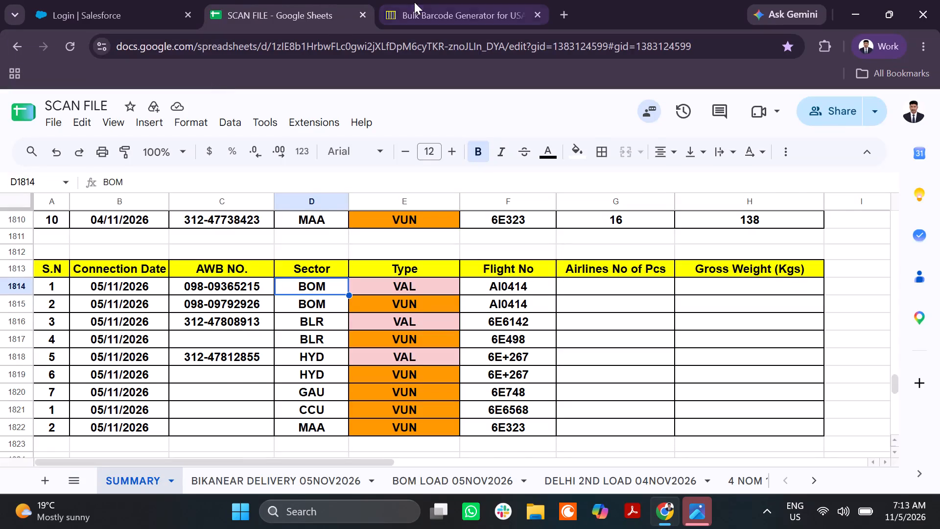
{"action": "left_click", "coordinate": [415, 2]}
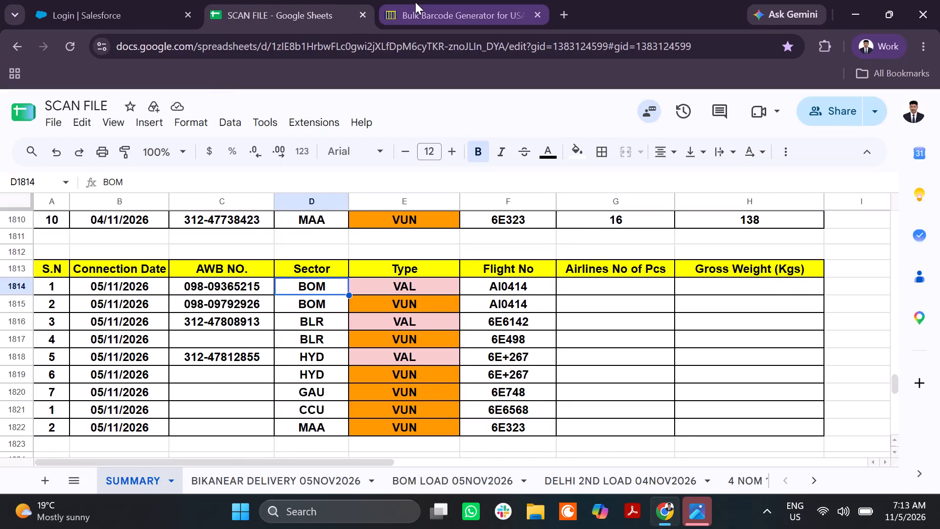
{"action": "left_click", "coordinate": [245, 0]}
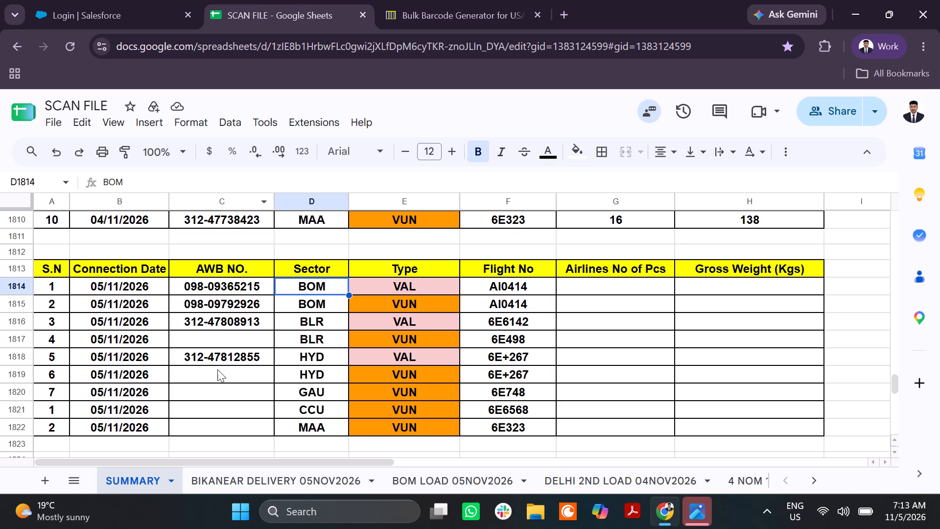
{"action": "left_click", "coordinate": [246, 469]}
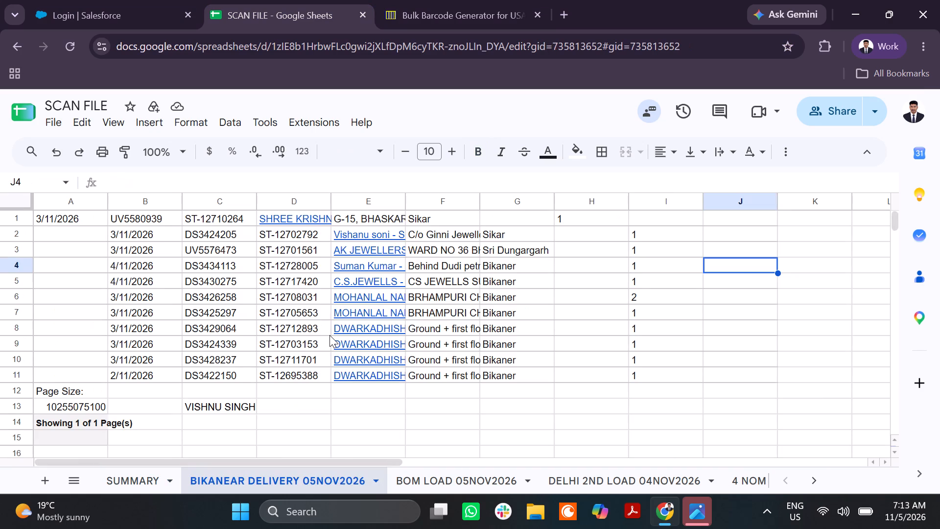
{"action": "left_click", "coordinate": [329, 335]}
{"action": "left_click", "coordinate": [427, 474]}
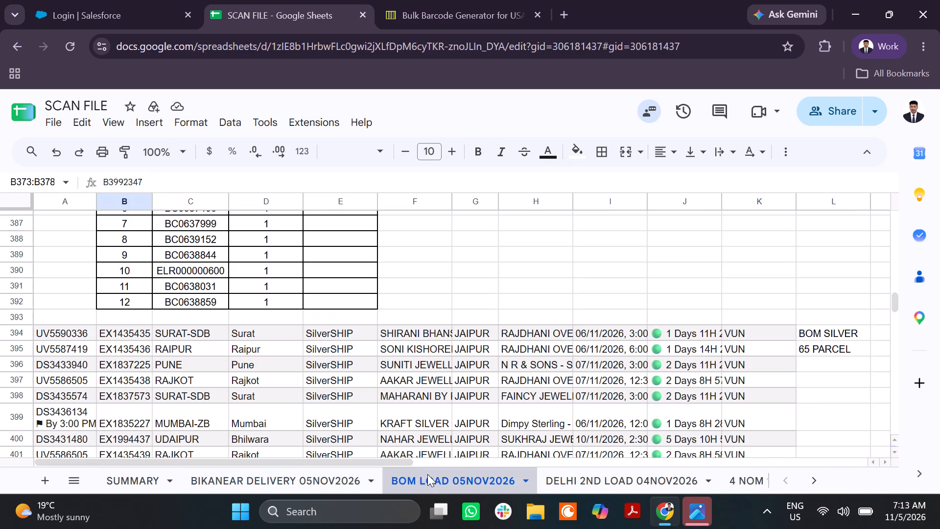
{"action": "left_click", "coordinate": [380, 402]}
{"action": "scroll", "coordinate": [380, 402], "scroll_direction": "down", "scroll_amount": 1}
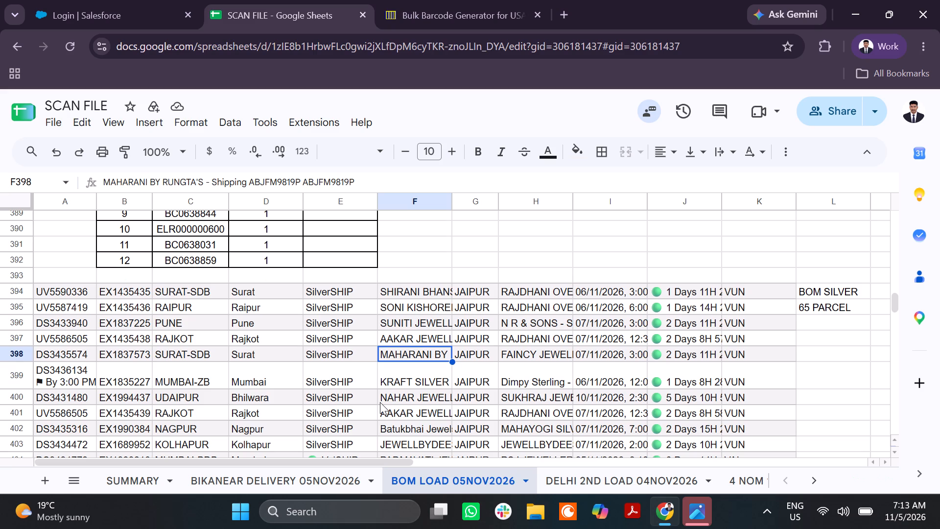
{"action": "left_click", "coordinate": [143, 292]}
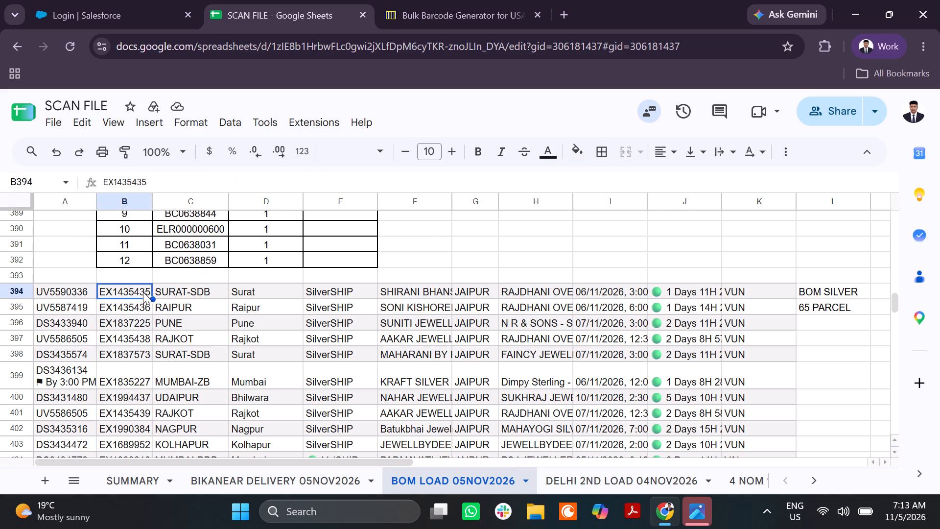
{"action": "key", "text": "ctrl+shift+Down"}
{"action": "key", "text": "shift+Up"}
{"action": "key", "text": "shift+Up"}
{"action": "key", "text": "shift+Up"}
{"action": "key", "text": "shift+Up"}
{"action": "key", "text": "shift+Up"}
{"action": "key", "text": "shift+Up"}
{"action": "key", "text": "shift+Up"}
{"action": "key", "text": "shift+Up"}
{"action": "key", "text": "shift+Up"}
{"action": "key", "text": "shift+Up"}
{"action": "key", "text": "shift+Up"}
{"action": "key", "text": "shift+Up"}
{"action": "key", "text": "shift+Up"}
{"action": "key", "text": "shift+Up"}
{"action": "key", "text": "shift+Up"}
{"action": "key", "text": "shift+Up"}
{"action": "key", "text": "shift+Up"}
{"action": "key", "text": "shift+Up"}
{"action": "key", "text": "shift+Up"}
{"action": "key", "text": "shift+Up"}
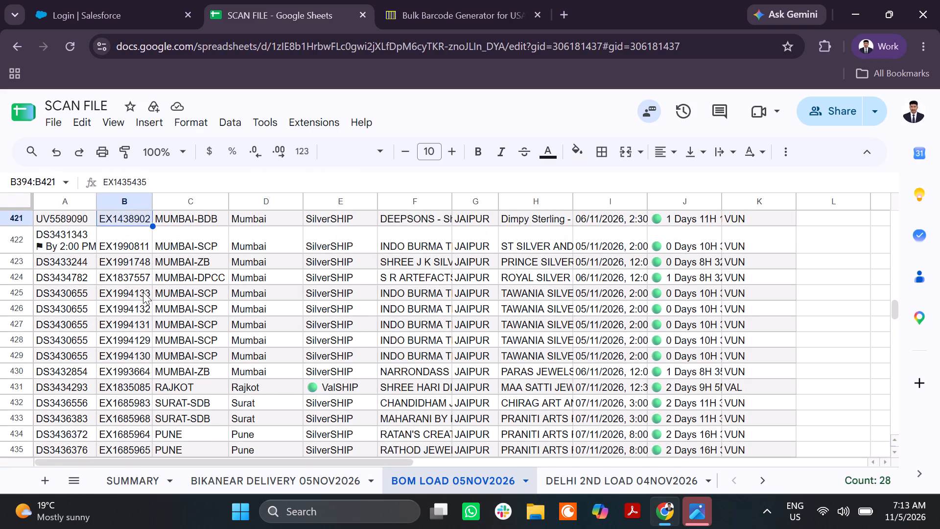
{"action": "key", "text": "shift+Down"}
{"action": "key", "text": "shift+Down"}
{"action": "key", "text": "shift+Down"}
{"action": "key", "text": "shift+Down"}
{"action": "key", "text": "shift+Down"}
{"action": "key", "text": "shift+Down"}
{"action": "key", "text": "shift+Down"}
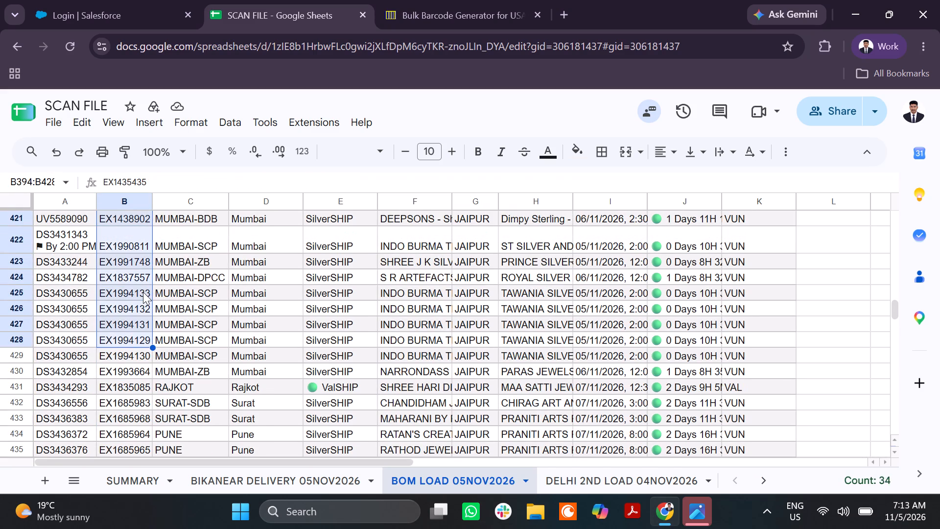
{"action": "key", "text": "shift+Down"}
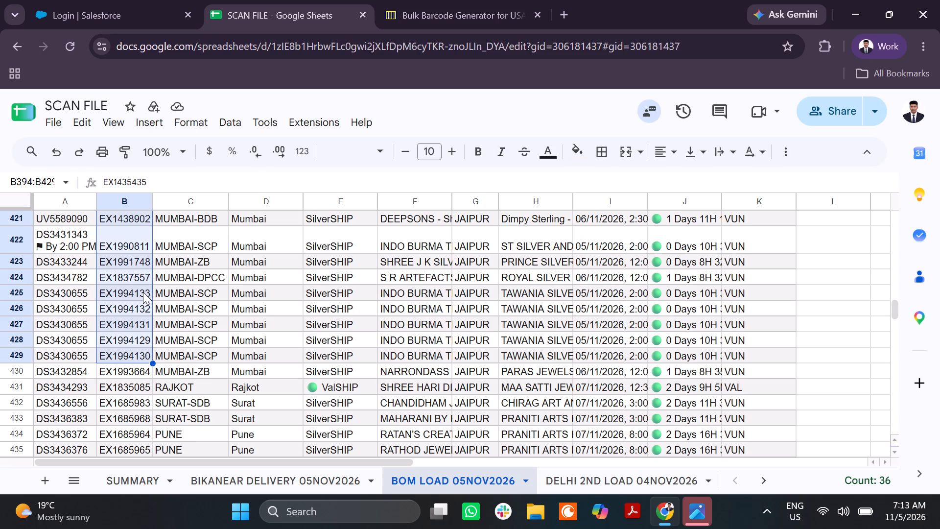
{"action": "key", "text": "shift+Down"}
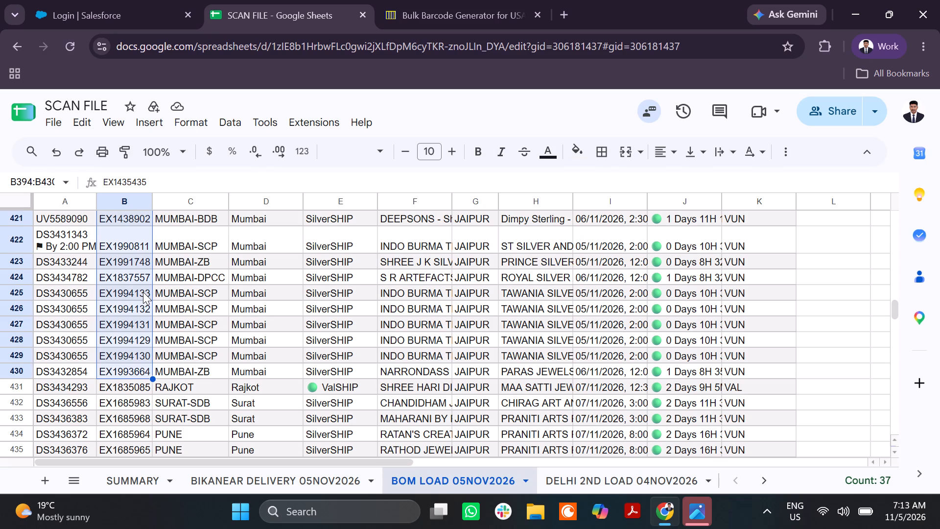
{"action": "key", "text": "ctrl+c"}
Switch to the bulk barcode generator, paste the copied parcel numbers as barcode data, and generate their Code128 barcodes.
{"action": "left_click", "coordinate": [462, 2]}
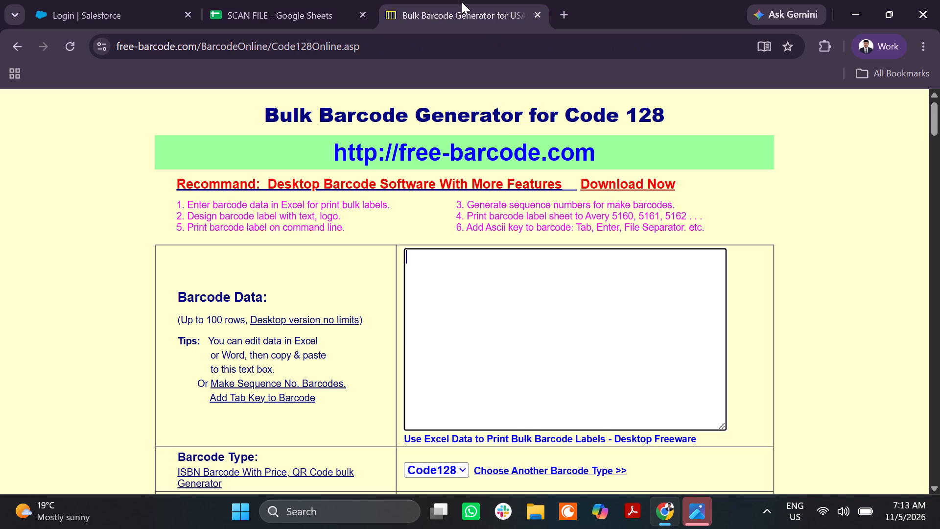
{"action": "left_click", "coordinate": [521, 270]}
{"action": "key", "text": "ctrl+v"}
{"action": "scroll", "coordinate": [521, 270], "scroll_direction": "down", "scroll_amount": 4}
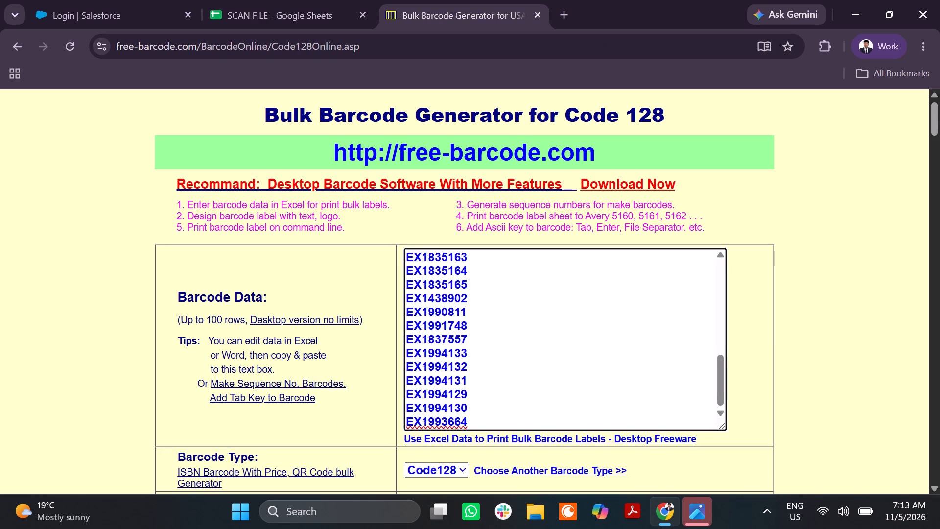
{"action": "scroll", "coordinate": [521, 270], "scroll_direction": "down", "scroll_amount": 4}
{"action": "left_click", "coordinate": [494, 361]}
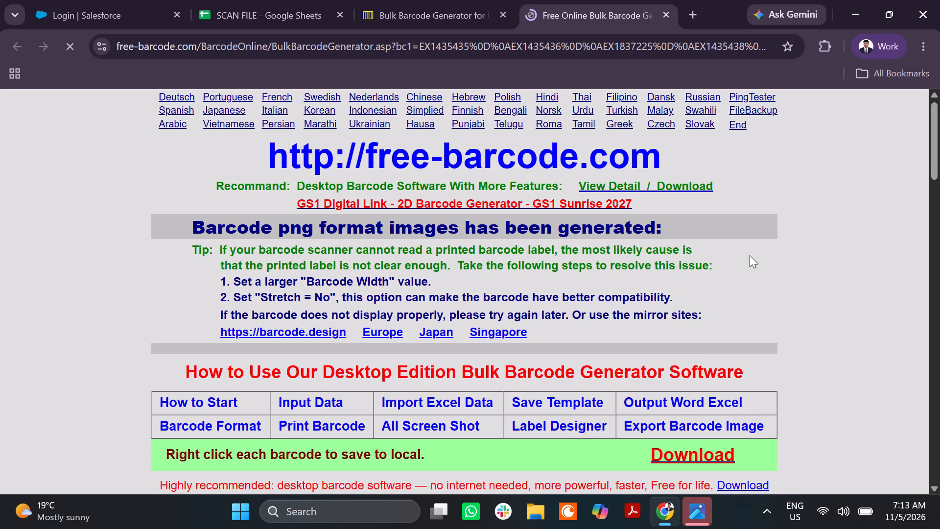
Examine the generated BOM SILVER barcodes one after another, starting from EX1435435.
{"action": "scroll", "coordinate": [817, 221], "scroll_direction": "down", "scroll_amount": 4}
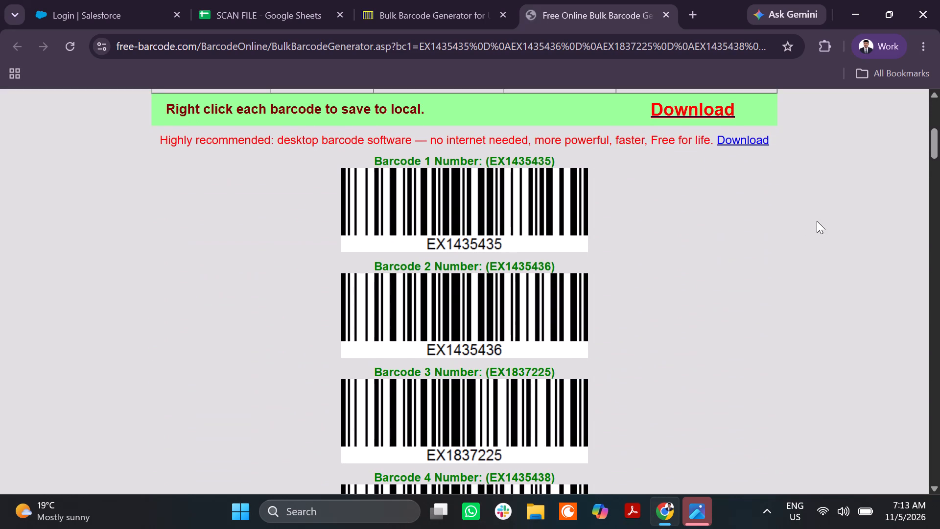
{"action": "scroll", "coordinate": [817, 221], "scroll_direction": "down", "scroll_amount": 2}
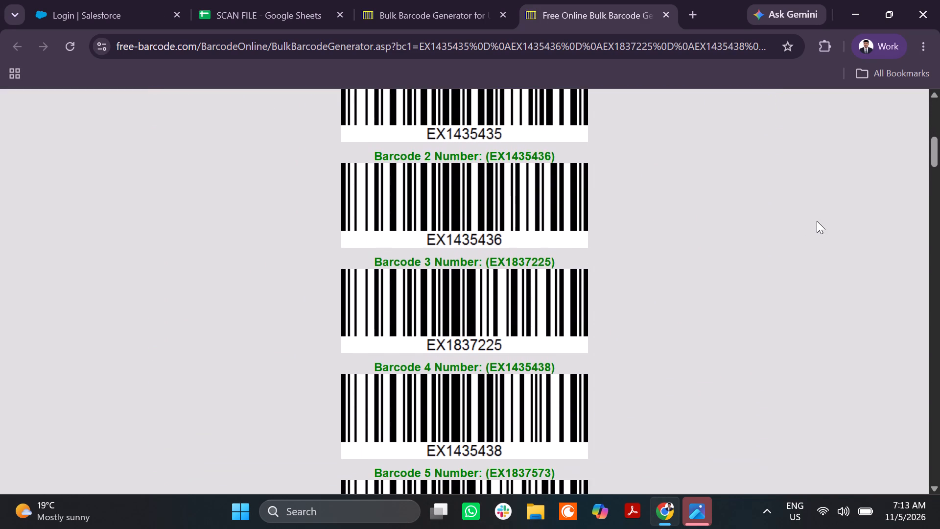
{"action": "scroll", "coordinate": [817, 221], "scroll_direction": "down", "scroll_amount": 2}
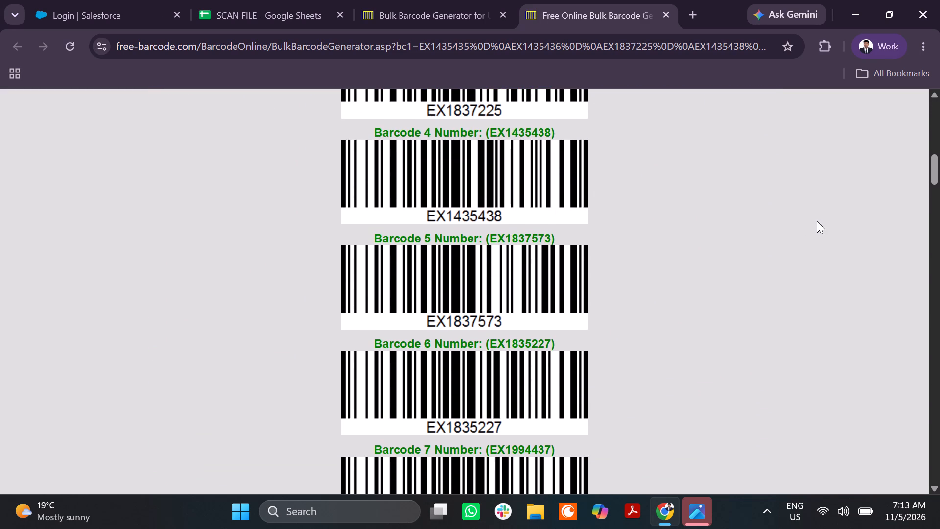
{"action": "scroll", "coordinate": [817, 221], "scroll_direction": "down", "scroll_amount": 3}
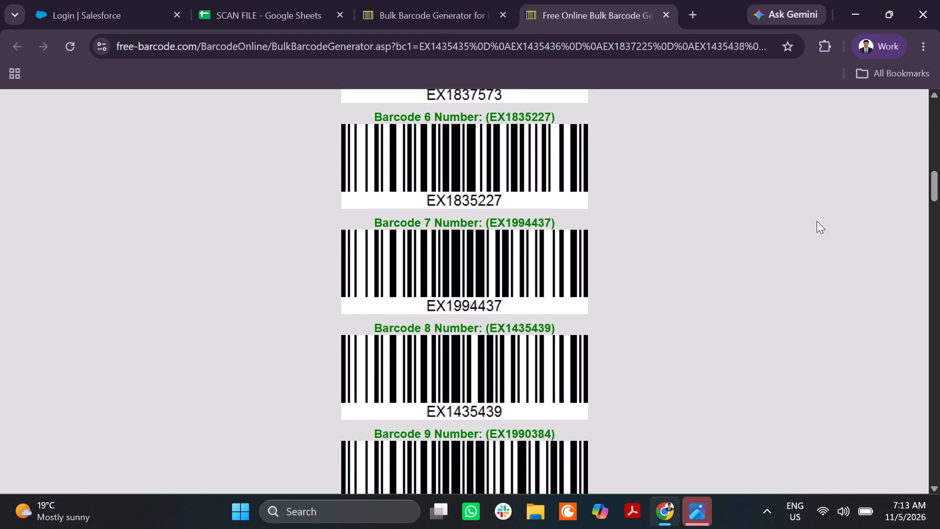
{"action": "scroll", "coordinate": [817, 221], "scroll_direction": "down", "scroll_amount": 1}
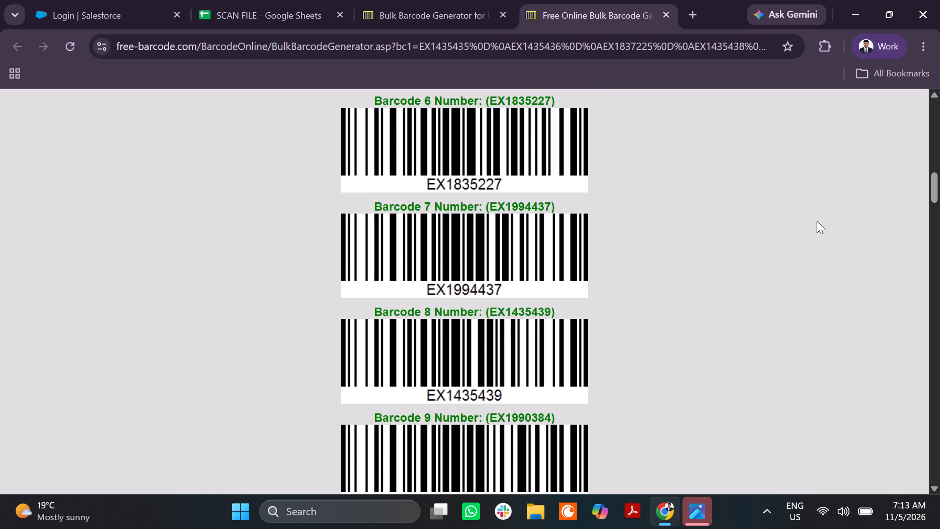
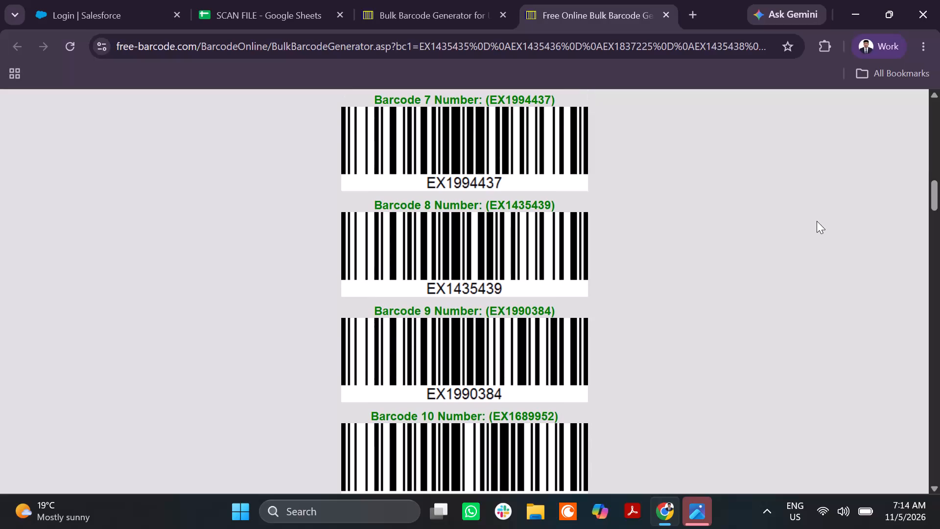
Continue examining the generated BOM SILVER barcodes in order, from barcode 8 (EX1435439) through barcode 26 (EX1835164).
{"action": "scroll", "coordinate": [817, 221], "scroll_direction": "down", "scroll_amount": 2}
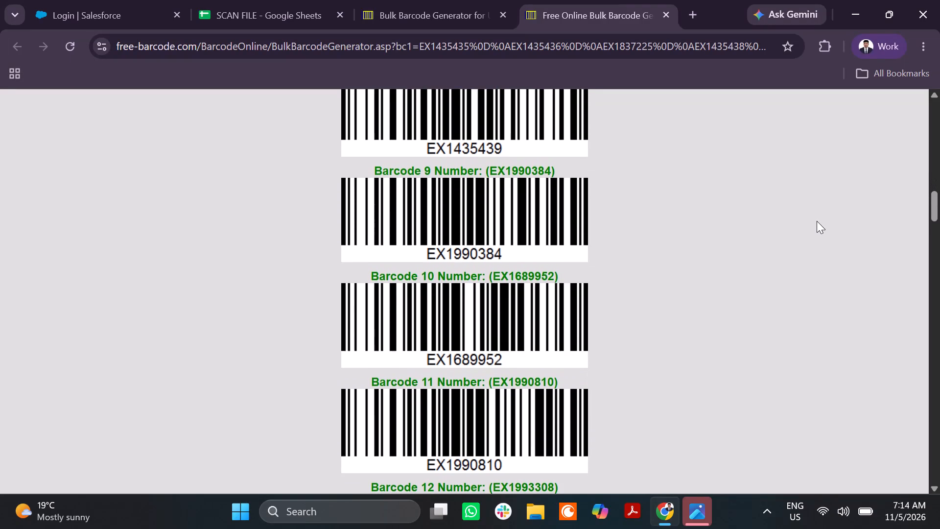
{"action": "scroll", "coordinate": [817, 221], "scroll_direction": "down", "scroll_amount": 3}
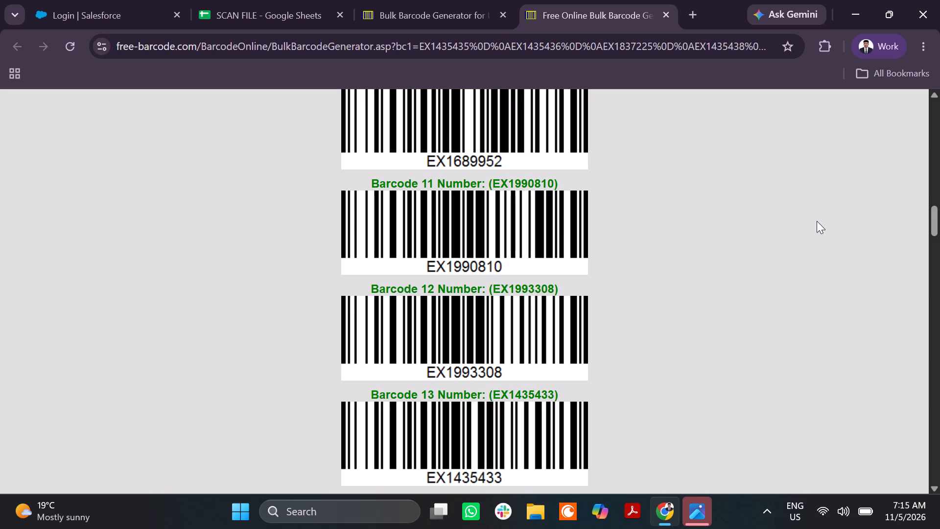
{"action": "scroll", "coordinate": [817, 221], "scroll_direction": "down", "scroll_amount": 2}
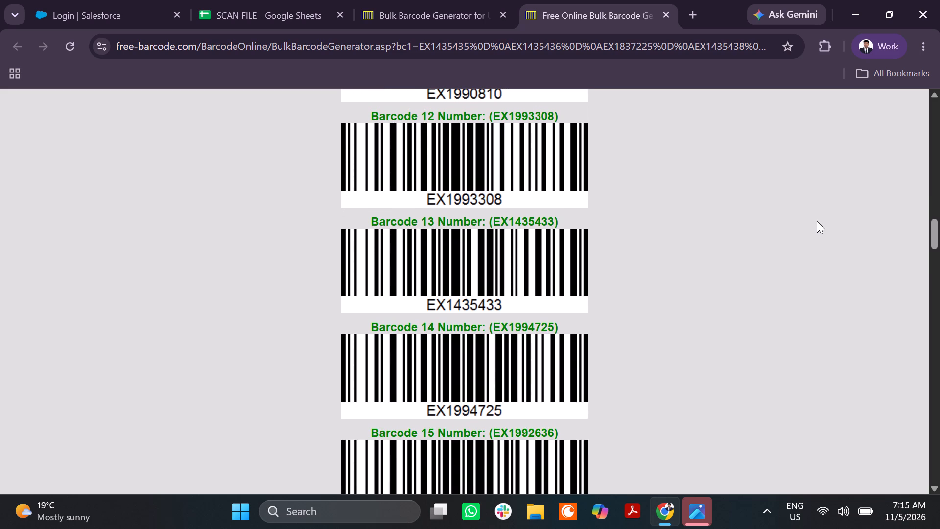
{"action": "scroll", "coordinate": [817, 221], "scroll_direction": "down", "scroll_amount": 1}
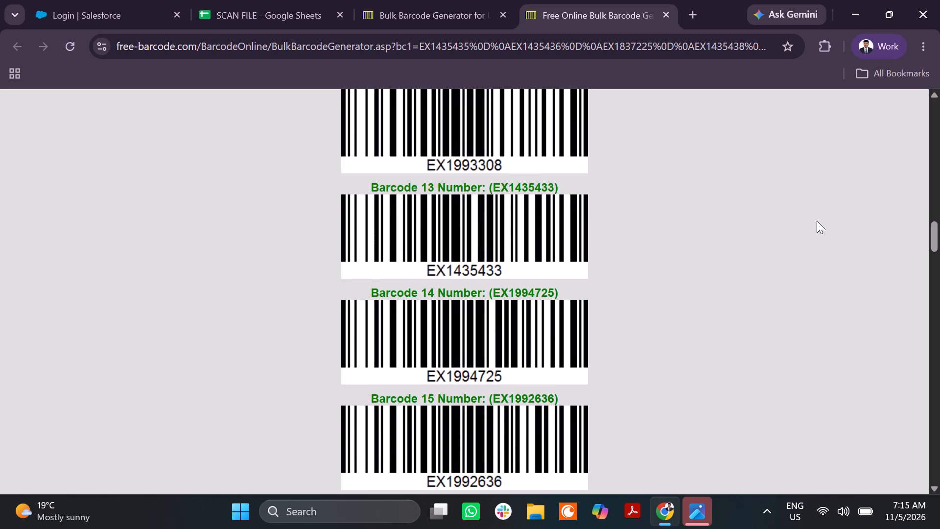
{"action": "scroll", "coordinate": [817, 221], "scroll_direction": "down", "scroll_amount": 3}
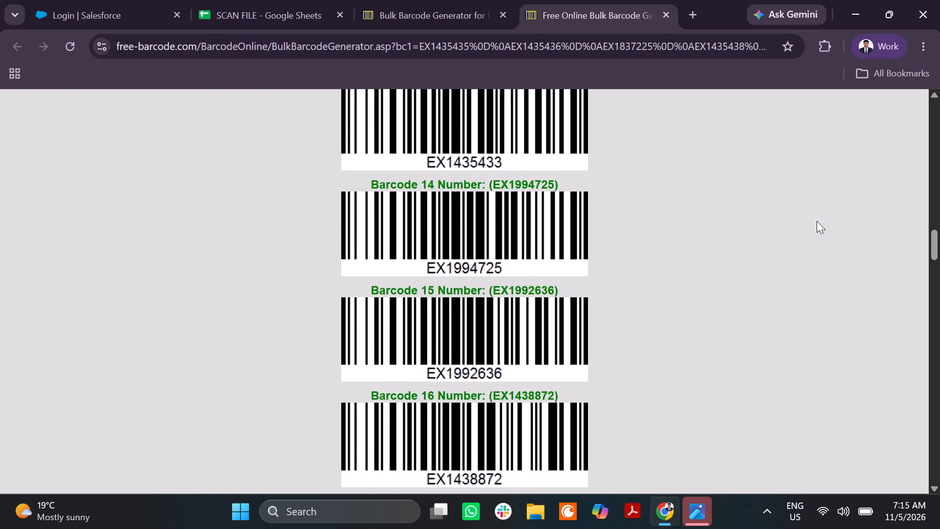
{"action": "scroll", "coordinate": [817, 221], "scroll_direction": "down", "scroll_amount": 5}
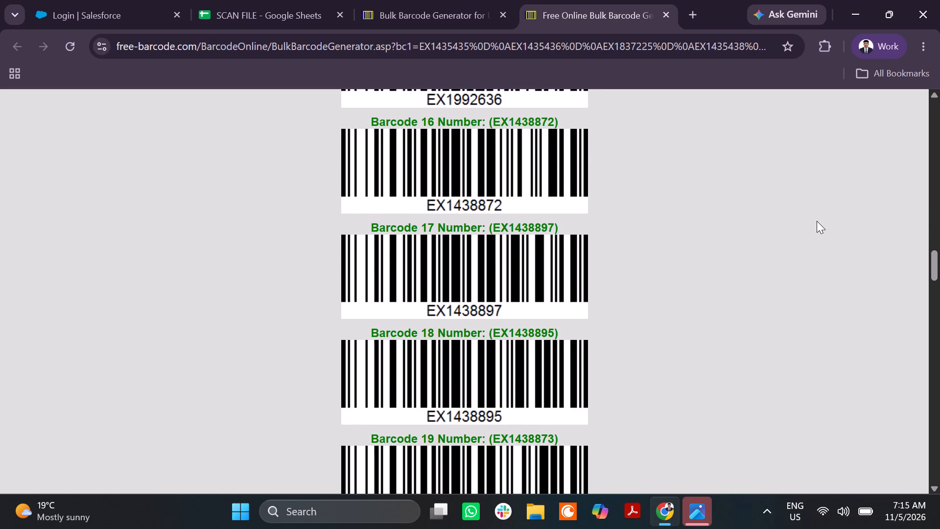
{"action": "scroll", "coordinate": [817, 221], "scroll_direction": "down", "scroll_amount": 3}
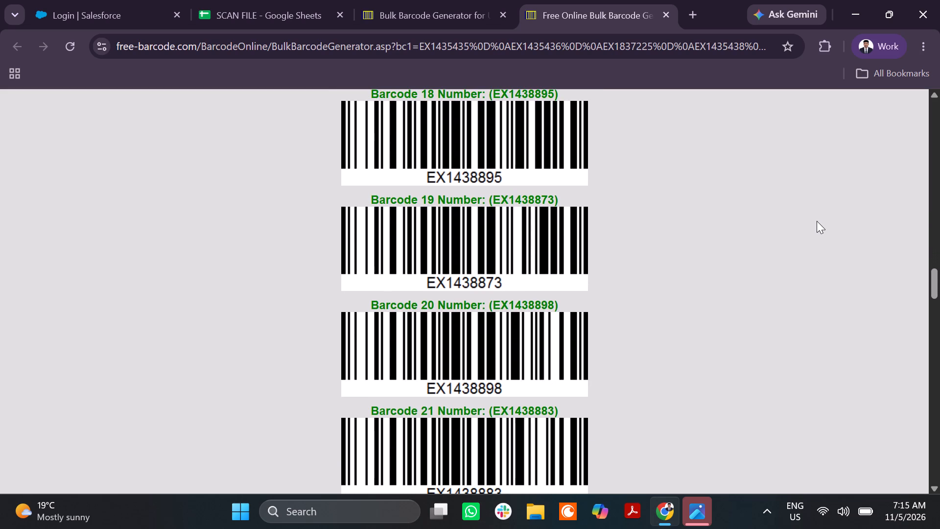
{"action": "scroll", "coordinate": [817, 221], "scroll_direction": "down", "scroll_amount": 3}
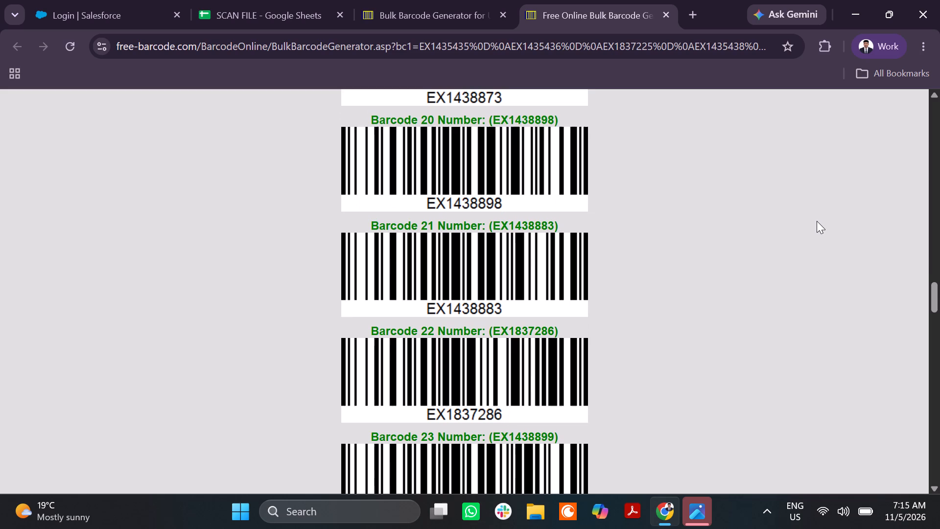
{"action": "scroll", "coordinate": [817, 221], "scroll_direction": "down", "scroll_amount": 3}
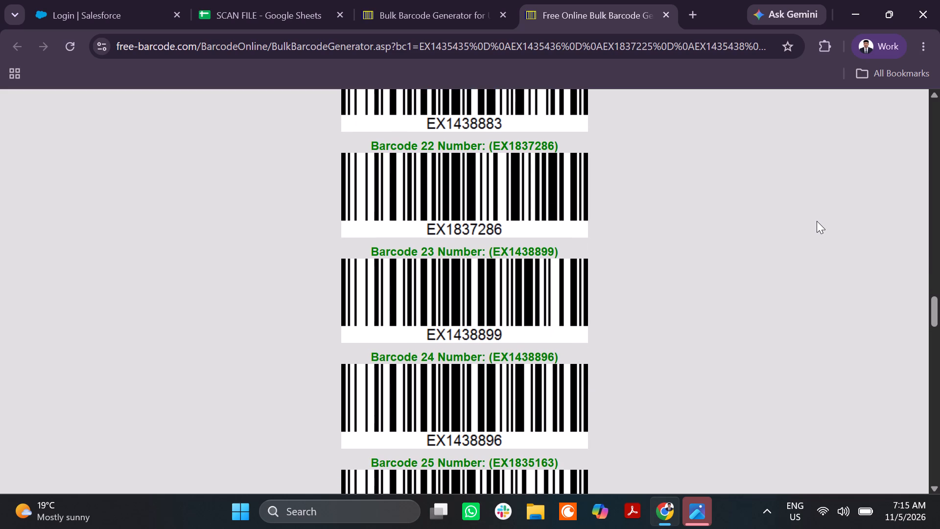
{"action": "scroll", "coordinate": [817, 221], "scroll_direction": "down", "scroll_amount": 2}
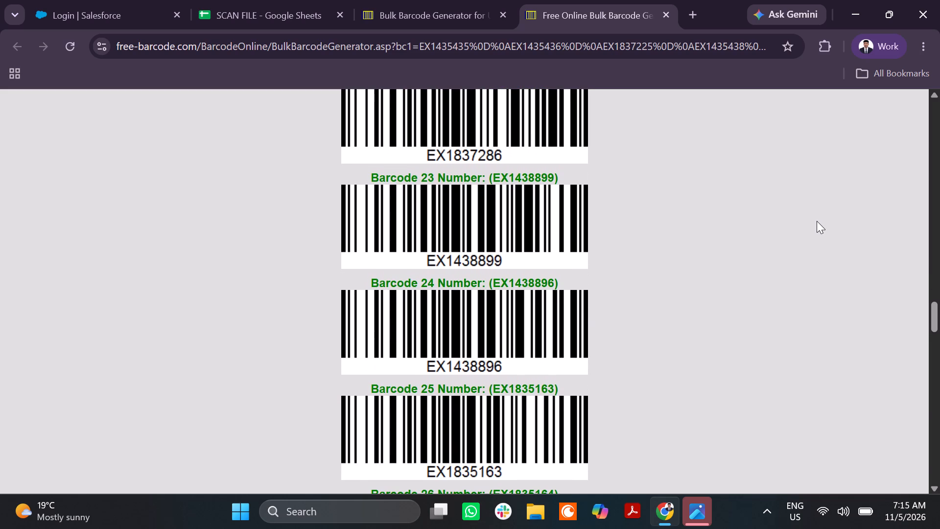
{"action": "scroll", "coordinate": [817, 221], "scroll_direction": "down", "scroll_amount": 2}
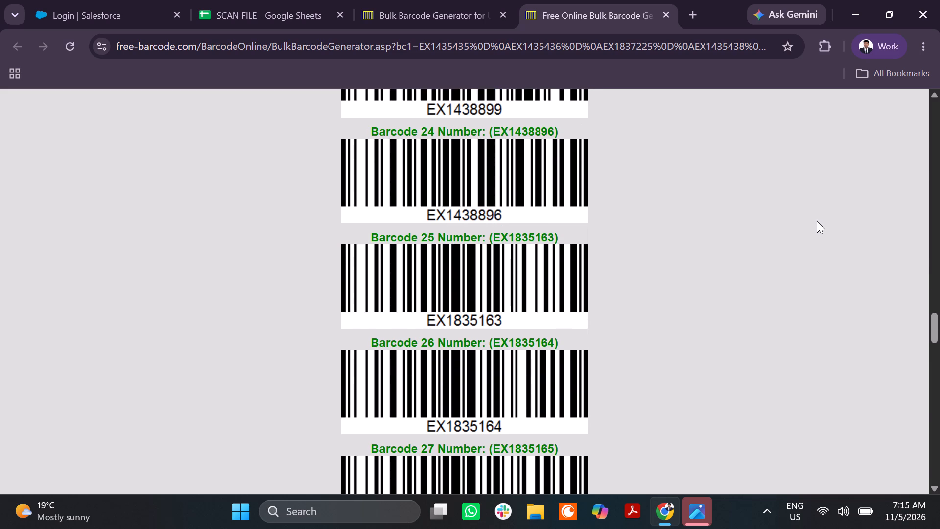
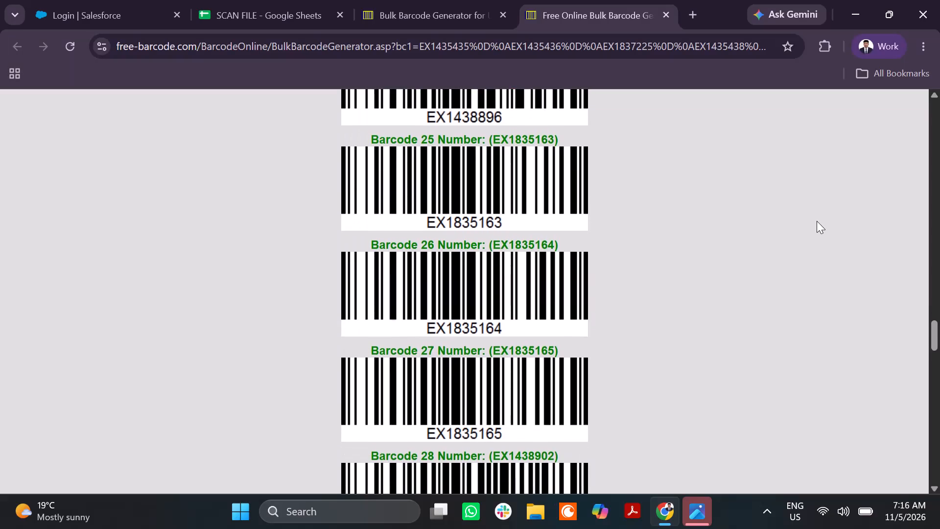
Continue examining the generated BOM SILVER barcodes in order, from barcode 27 (EX1835165) through barcode 34 (EX1994131).
{"action": "scroll", "coordinate": [817, 221], "scroll_direction": "down", "scroll_amount": 1}
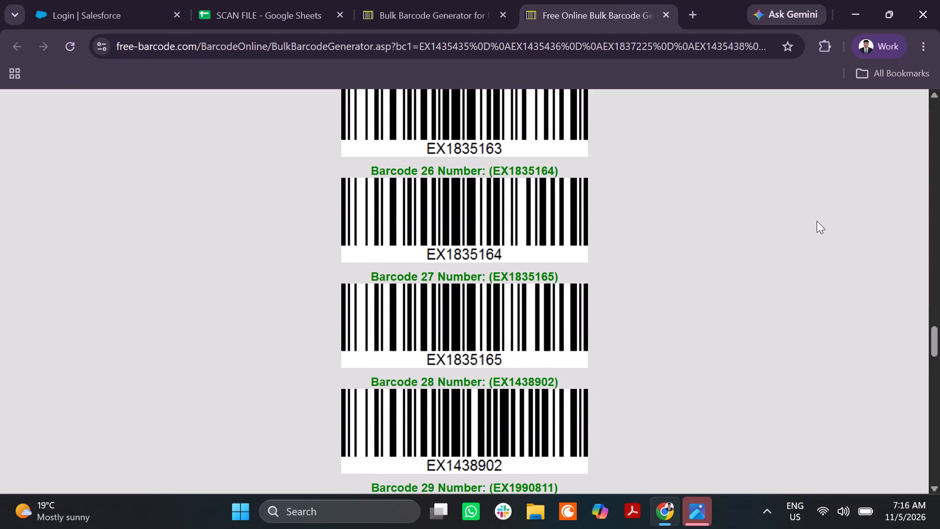
{"action": "scroll", "coordinate": [817, 221], "scroll_direction": "down", "scroll_amount": 3}
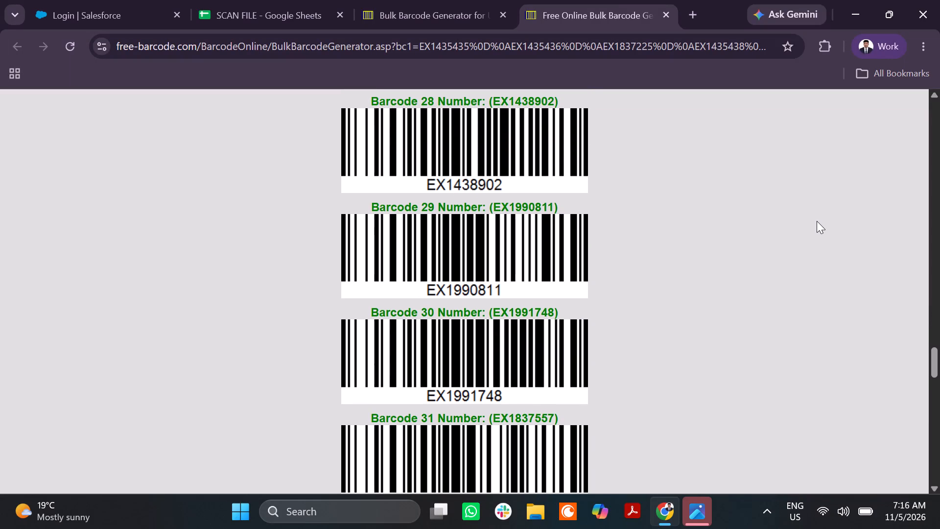
{"action": "scroll", "coordinate": [817, 221], "scroll_direction": "down", "scroll_amount": 3}
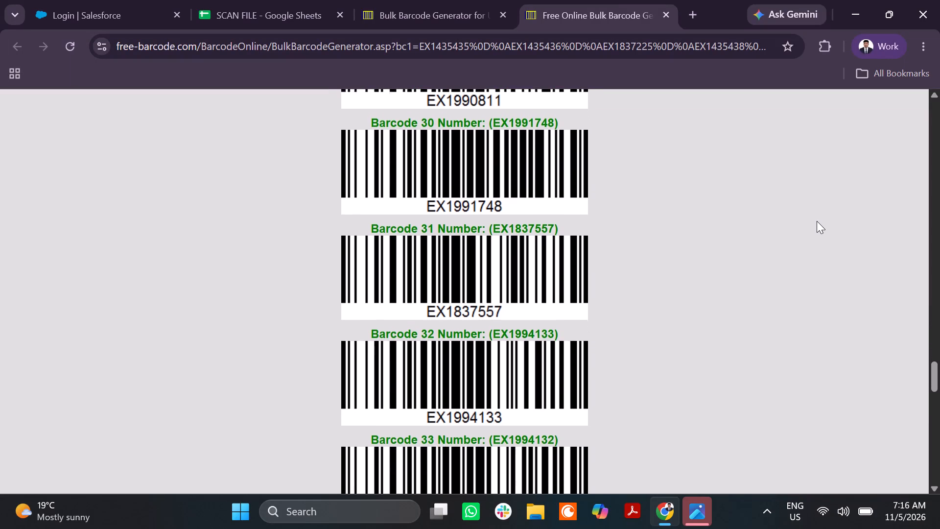
{"action": "scroll", "coordinate": [817, 221], "scroll_direction": "down", "scroll_amount": 2}
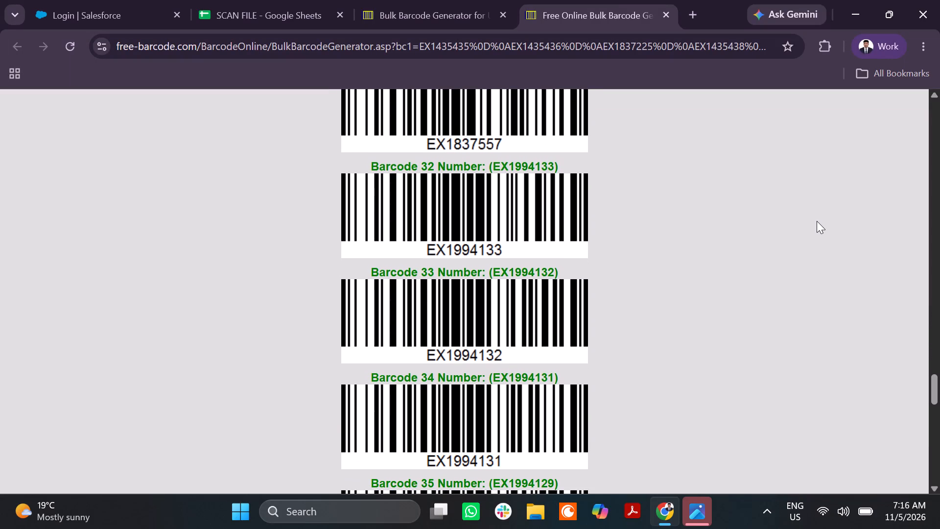
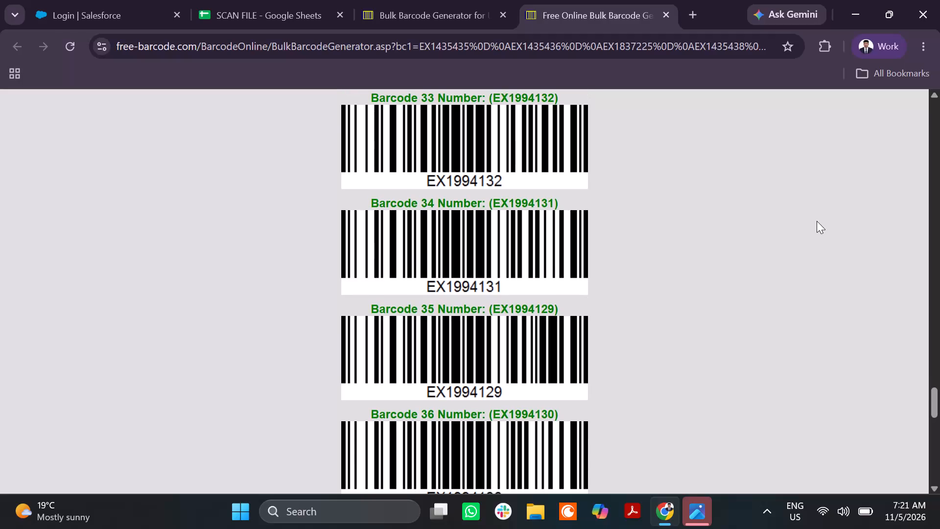
Examine the last generated BOM SILVER barcodes, from barcode 35 (EX1994129) through barcode 37 (EX1993664).
{"action": "scroll", "coordinate": [817, 221], "scroll_direction": "down", "scroll_amount": 1}
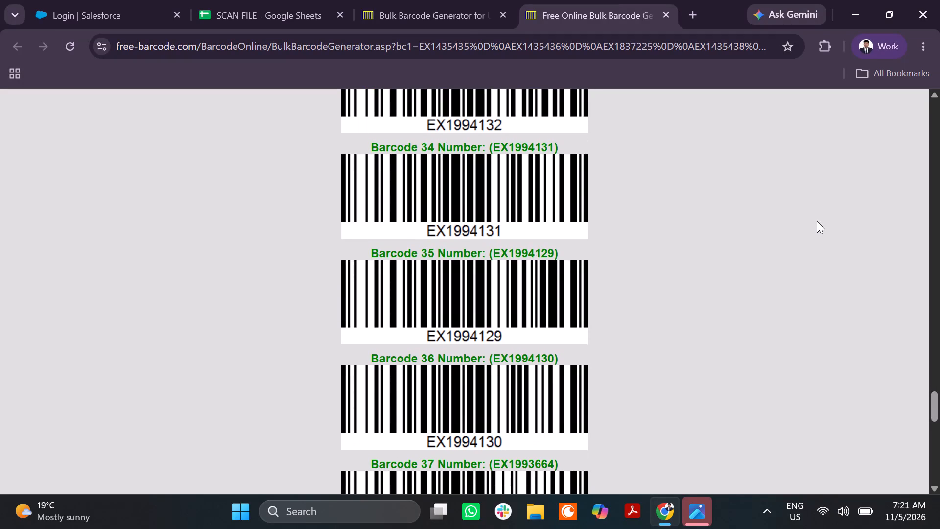
{"action": "scroll", "coordinate": [817, 221], "scroll_direction": "down", "scroll_amount": 2}
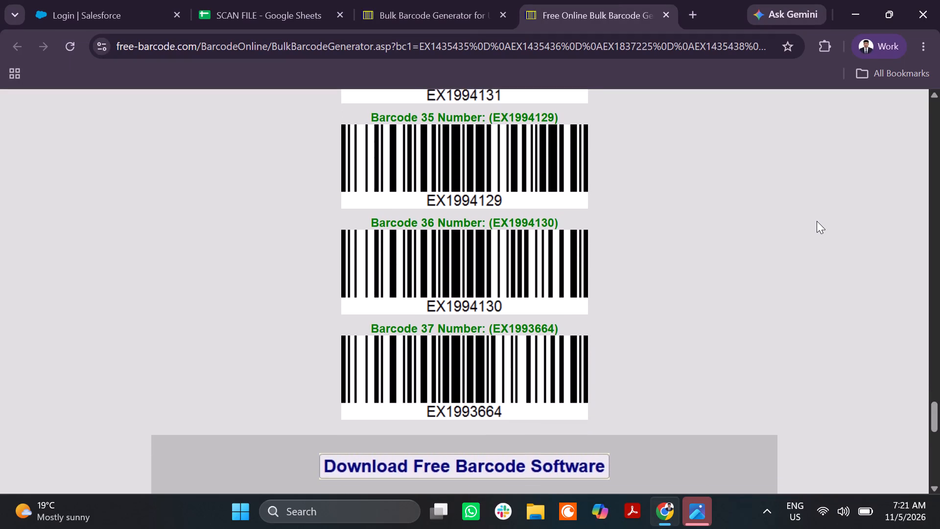
{"action": "scroll", "coordinate": [817, 221], "scroll_direction": "down", "scroll_amount": 1}
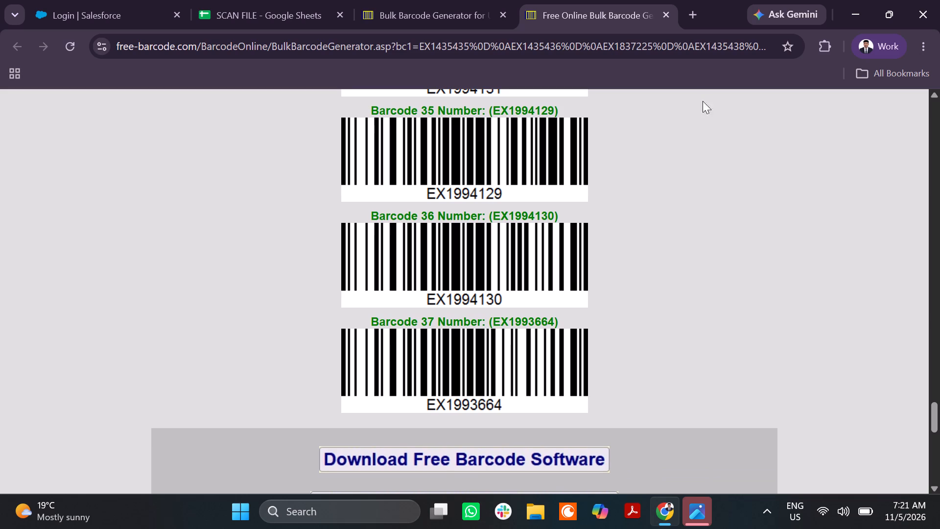
In the bulk barcode generator, copy the last listed number, EX1993664, and clear all the barcode data.
{"action": "left_click", "coordinate": [446, 19]}
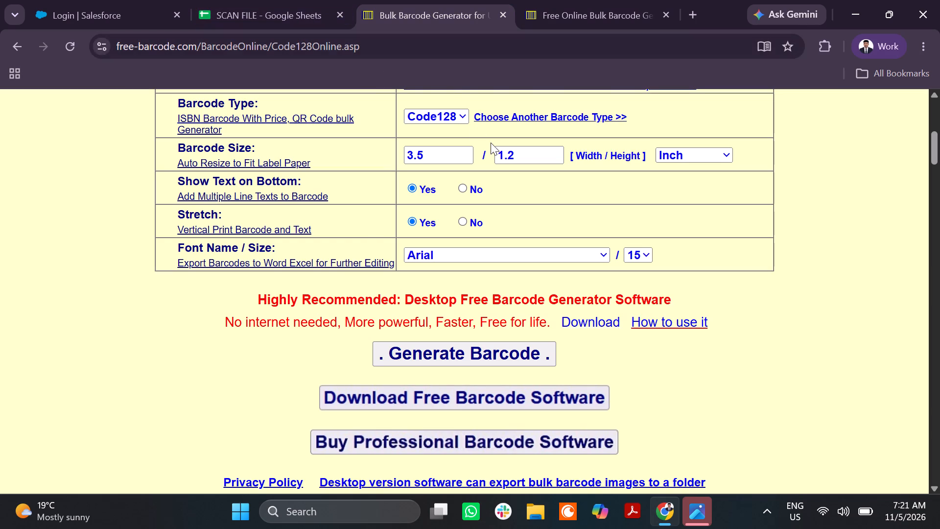
{"action": "scroll", "coordinate": [491, 143], "scroll_direction": "up", "scroll_amount": 3}
{"action": "double_click", "coordinate": [462, 258]}
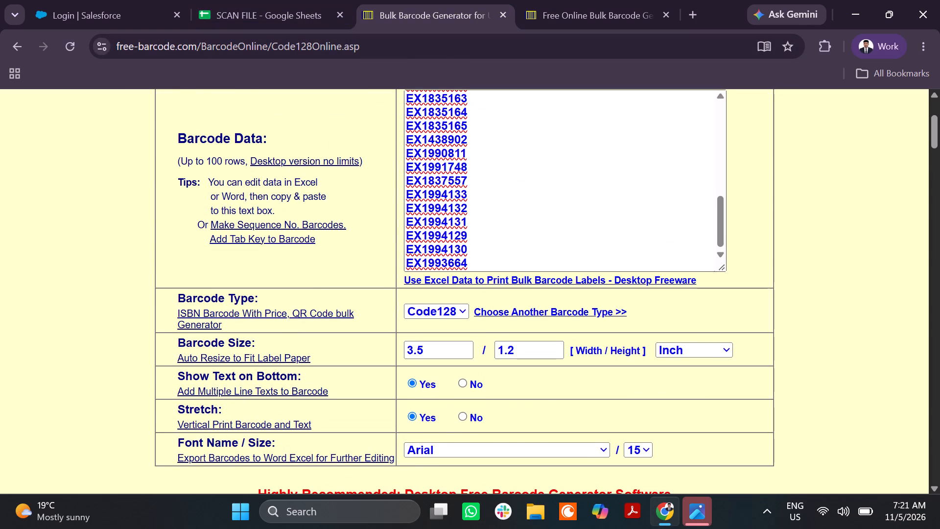
{"action": "key", "text": "ctrl+c"}
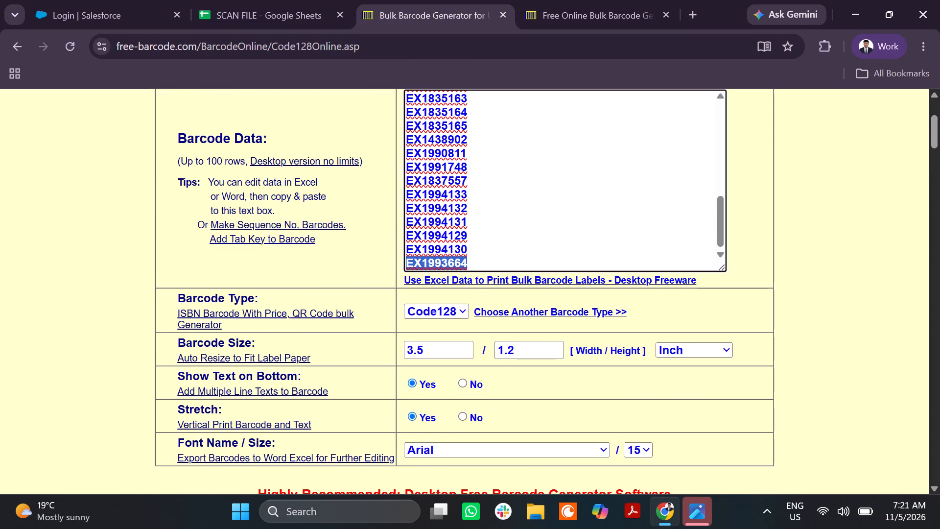
{"action": "left_click", "coordinate": [492, 206]}
{"action": "key", "text": "ctrl+a"}
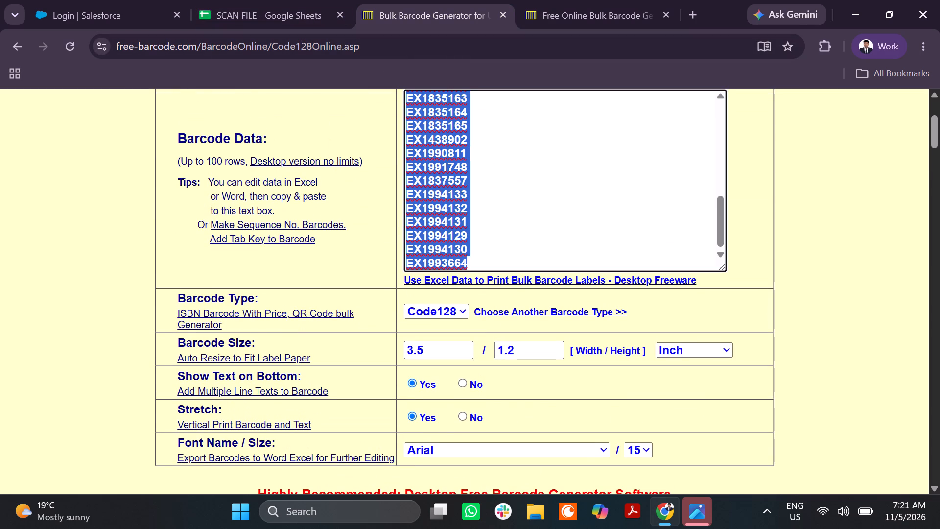
{"action": "key", "text": "Delete"}
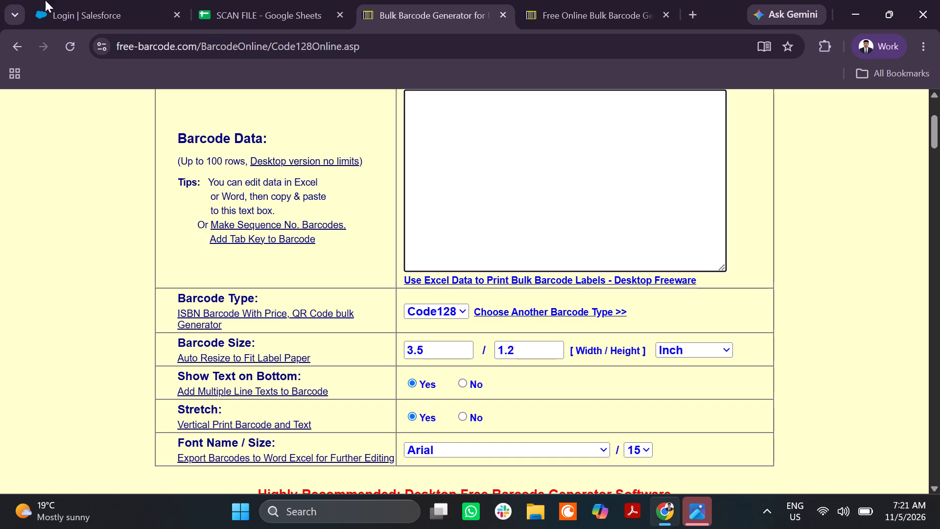
{"action": "left_click", "coordinate": [247, 2]}
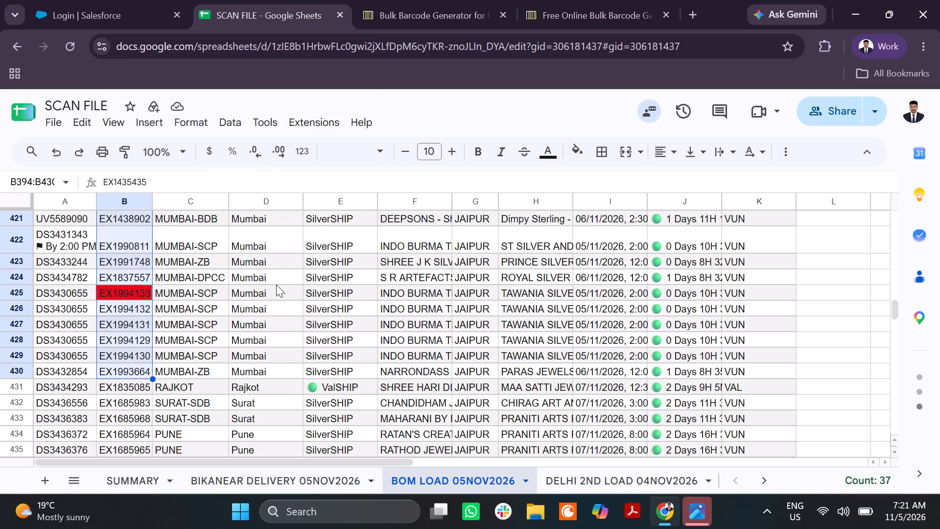
{"action": "left_click", "coordinate": [147, 391]}
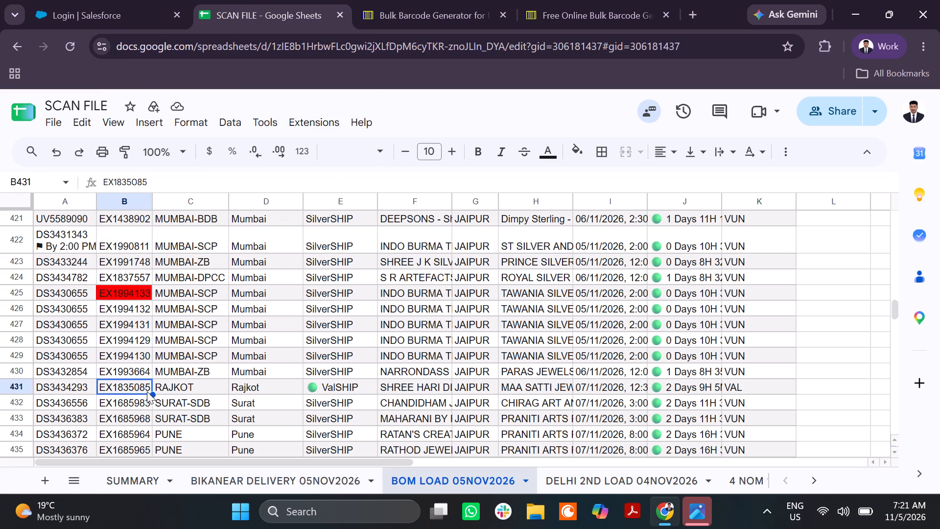
{"action": "key", "text": "ctrl+shift+Down"}
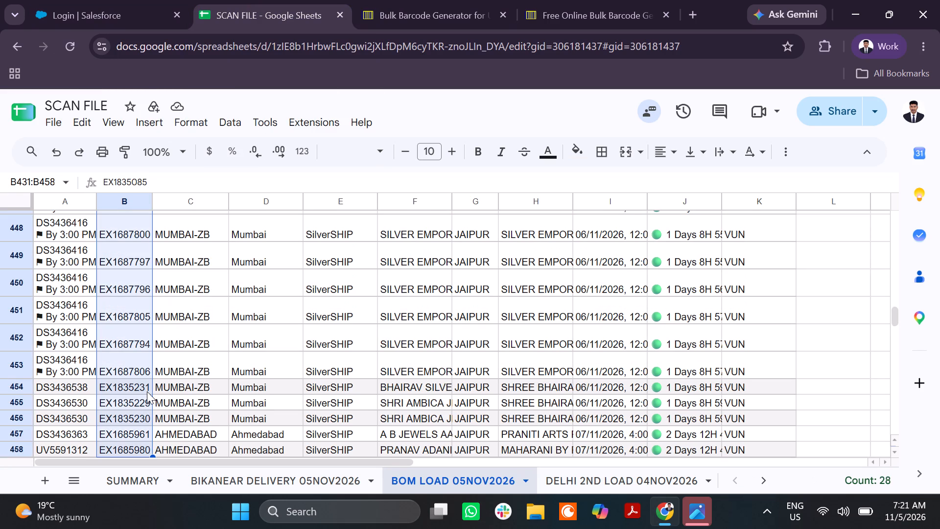
{"action": "key", "text": "ctrl+c"}
Paste the copied parcel numbers into the generator's empty barcode data and generate their Code128 barcodes.
{"action": "left_click", "coordinate": [404, 0]}
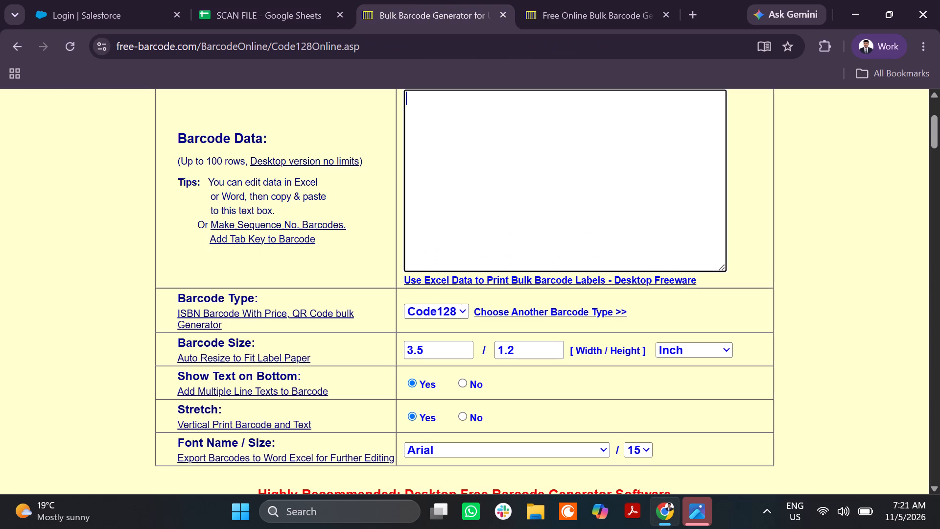
{"action": "left_click", "coordinate": [457, 207]}
{"action": "key", "text": "ctrl+v"}
{"action": "scroll", "coordinate": [457, 207], "scroll_direction": "down", "scroll_amount": 8}
{"action": "left_click", "coordinate": [447, 251]}
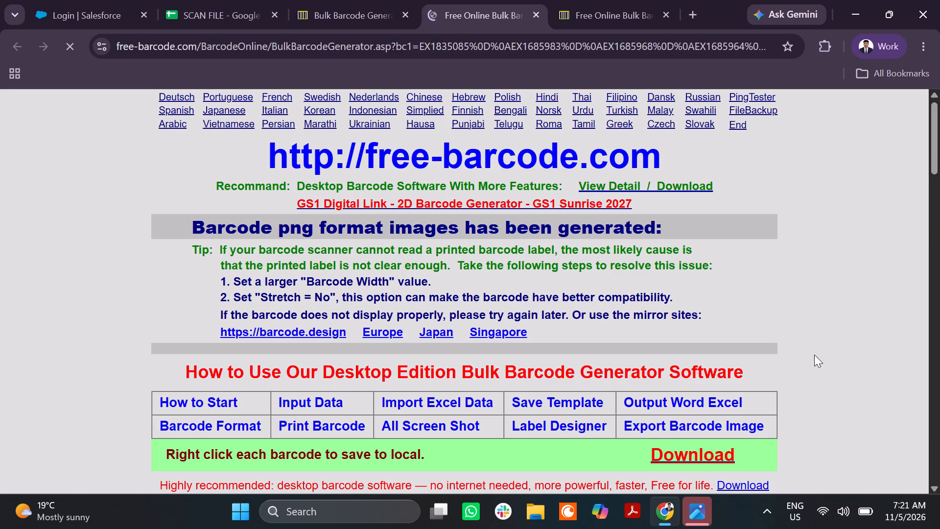
Examine the newly generated barcodes in order, from barcode 1 (EX1835085) through barcode 9 (EX1685969).
{"action": "scroll", "coordinate": [814, 355], "scroll_direction": "down", "scroll_amount": 6}
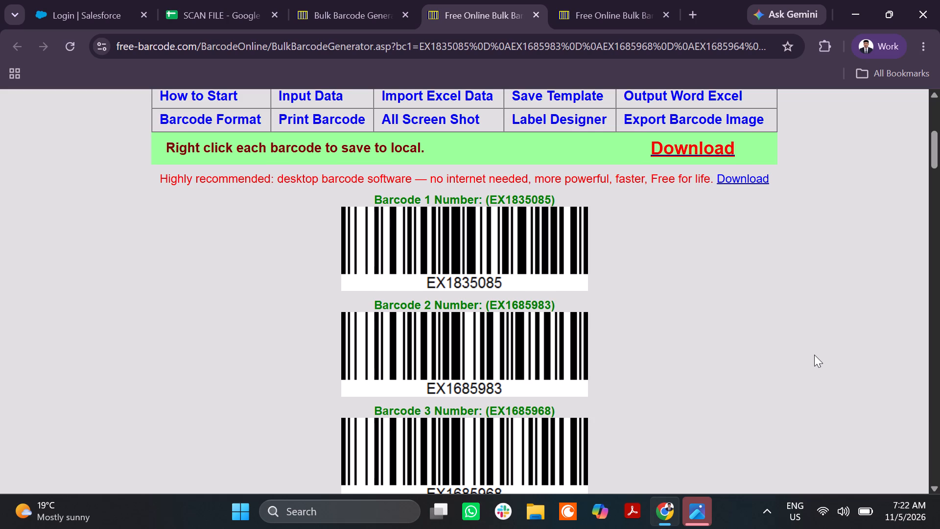
{"action": "scroll", "coordinate": [814, 355], "scroll_direction": "down", "scroll_amount": 2}
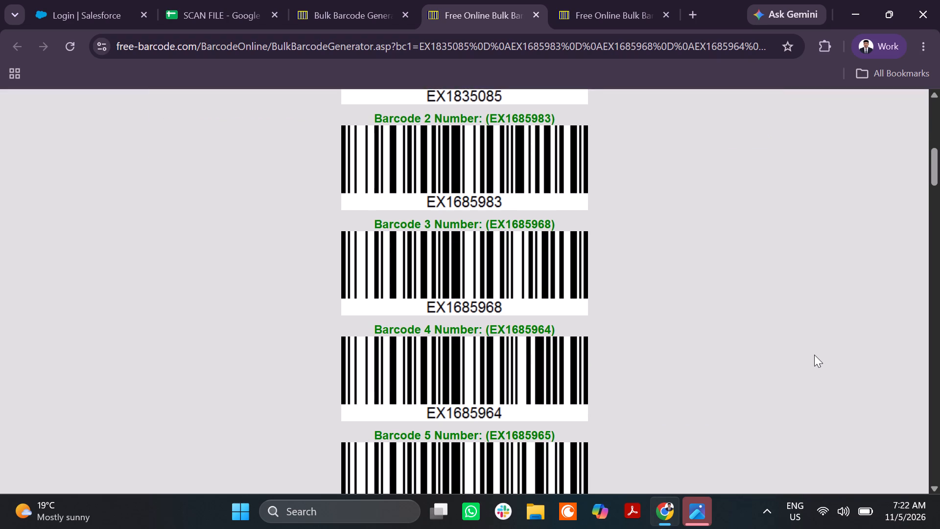
{"action": "scroll", "coordinate": [814, 355], "scroll_direction": "down", "scroll_amount": 3}
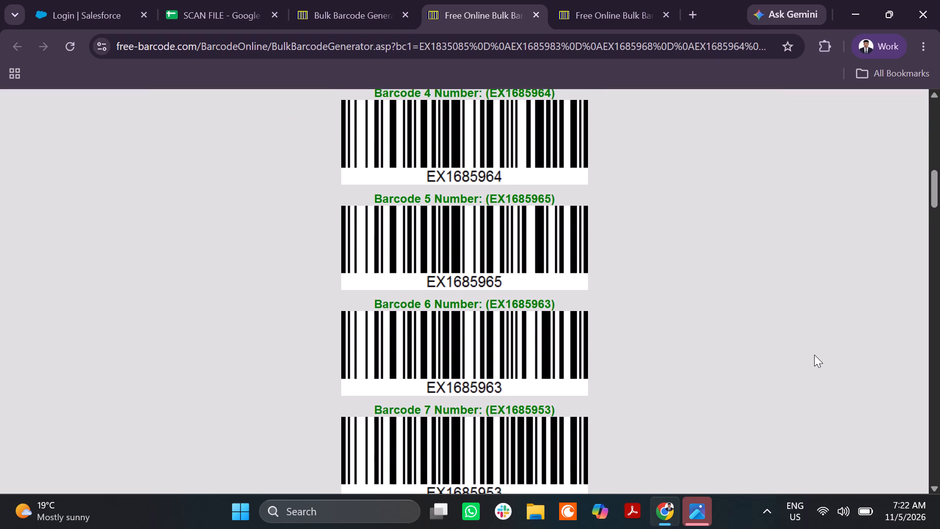
{"action": "scroll", "coordinate": [814, 355], "scroll_direction": "down", "scroll_amount": 5}
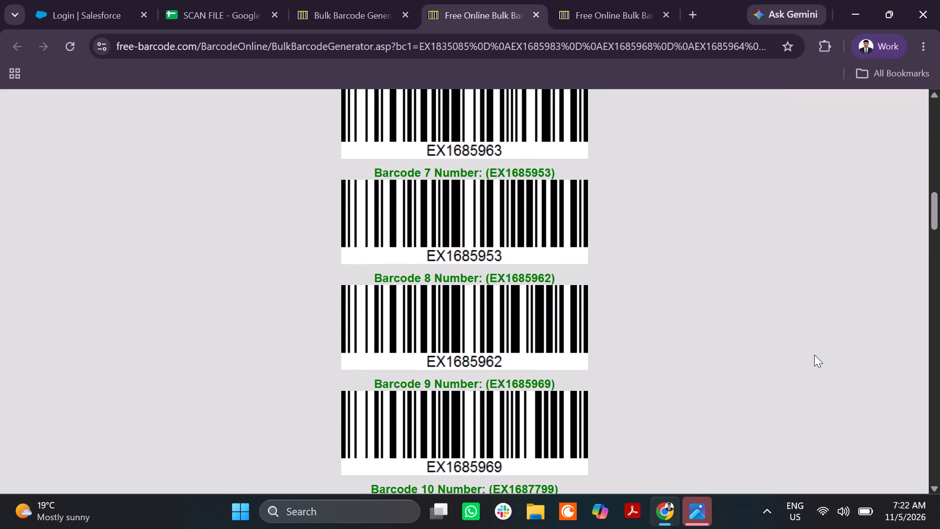
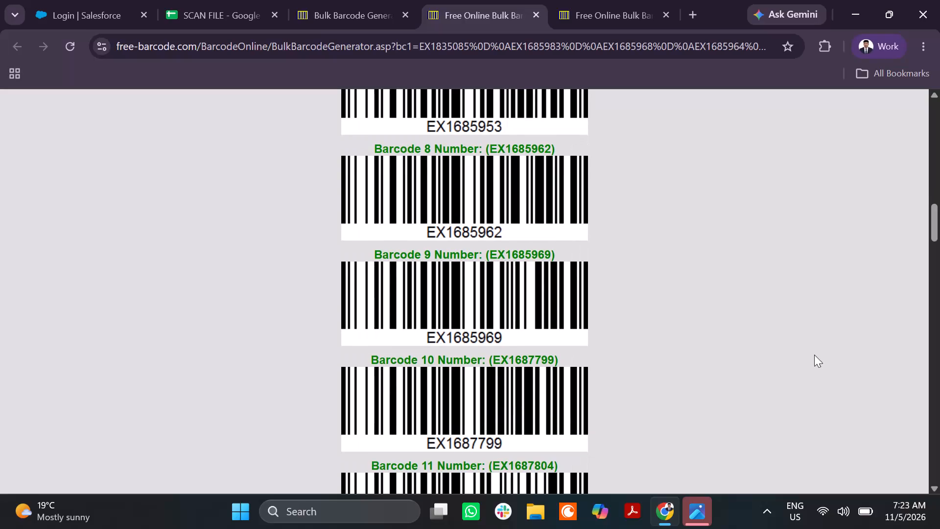
Examine the remaining generated barcodes in order, from barcode 10 (EX1687799) through the last one, barcode 28 (EX1685980).
{"action": "scroll", "coordinate": [814, 355], "scroll_direction": "down", "scroll_amount": 2}
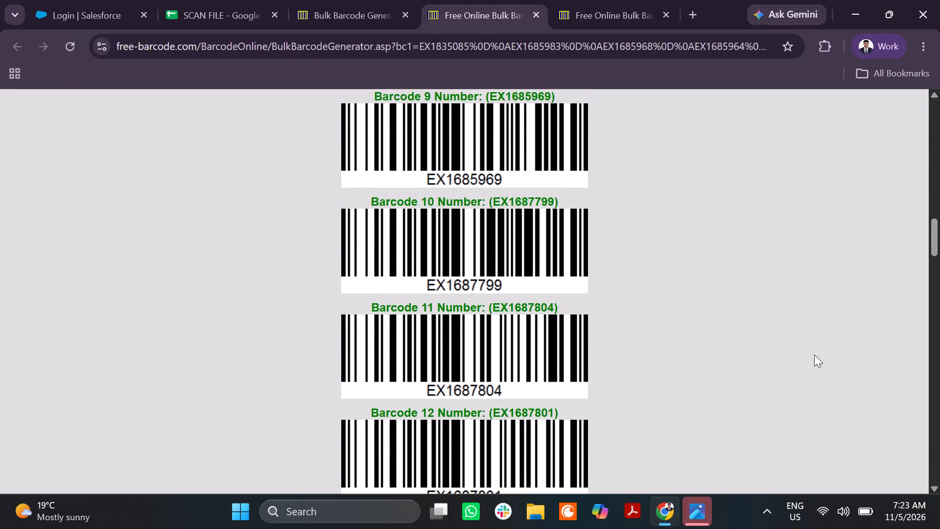
{"action": "scroll", "coordinate": [814, 355], "scroll_direction": "down", "scroll_amount": 2}
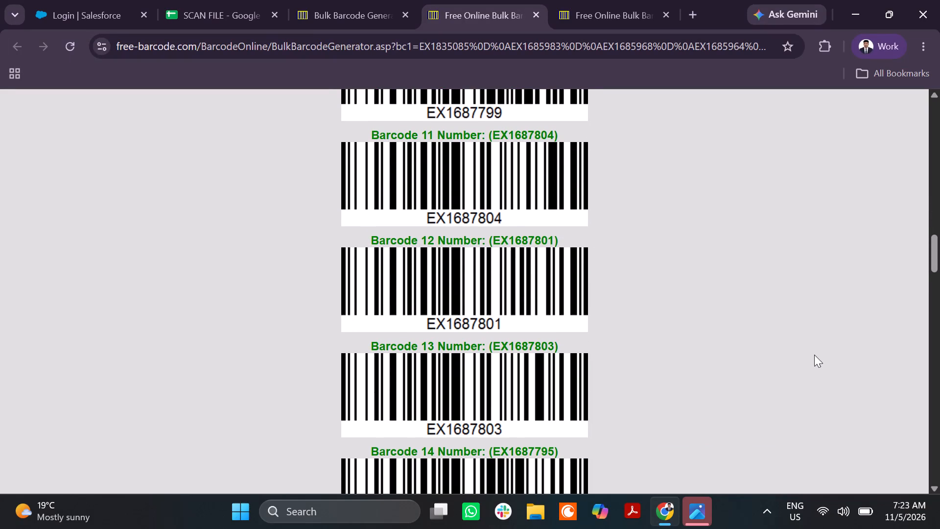
{"action": "scroll", "coordinate": [814, 355], "scroll_direction": "down", "scroll_amount": 3}
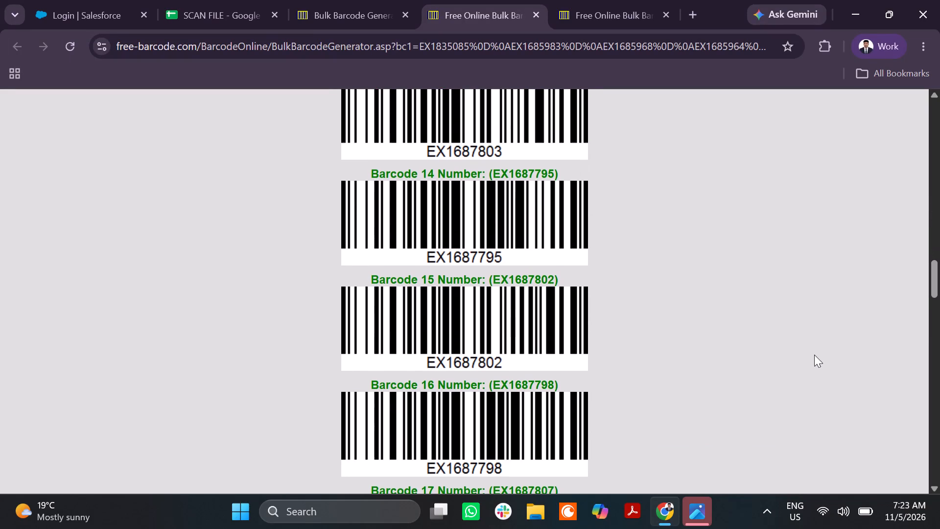
{"action": "scroll", "coordinate": [814, 355], "scroll_direction": "down", "scroll_amount": 3}
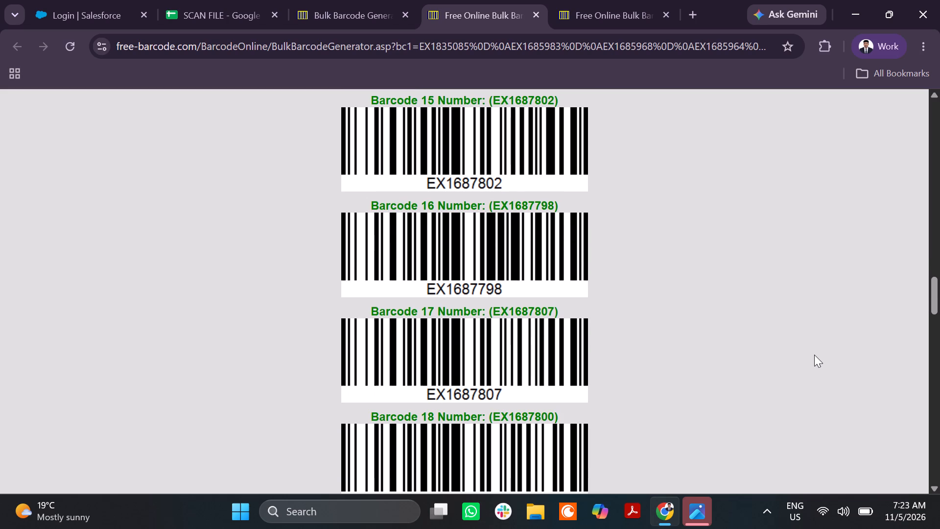
{"action": "scroll", "coordinate": [814, 355], "scroll_direction": "down", "scroll_amount": 3}
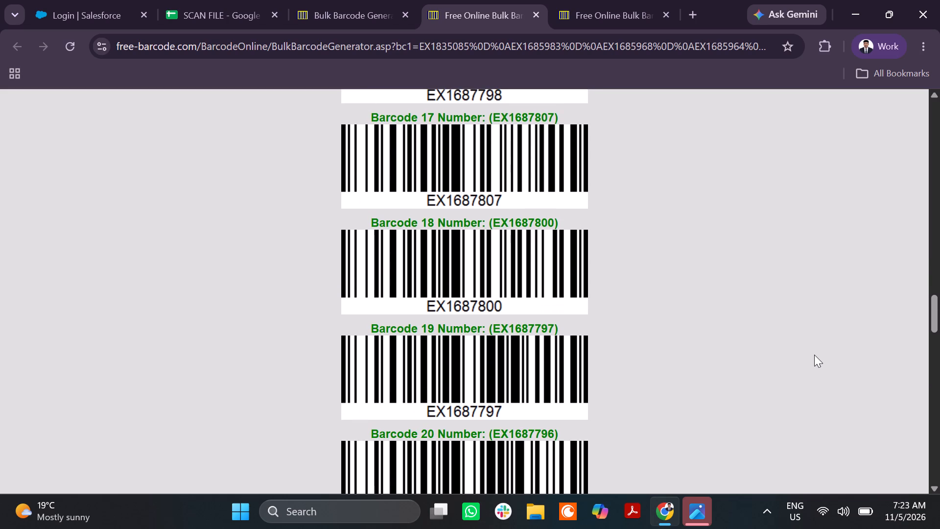
{"action": "scroll", "coordinate": [814, 355], "scroll_direction": "down", "scroll_amount": 2}
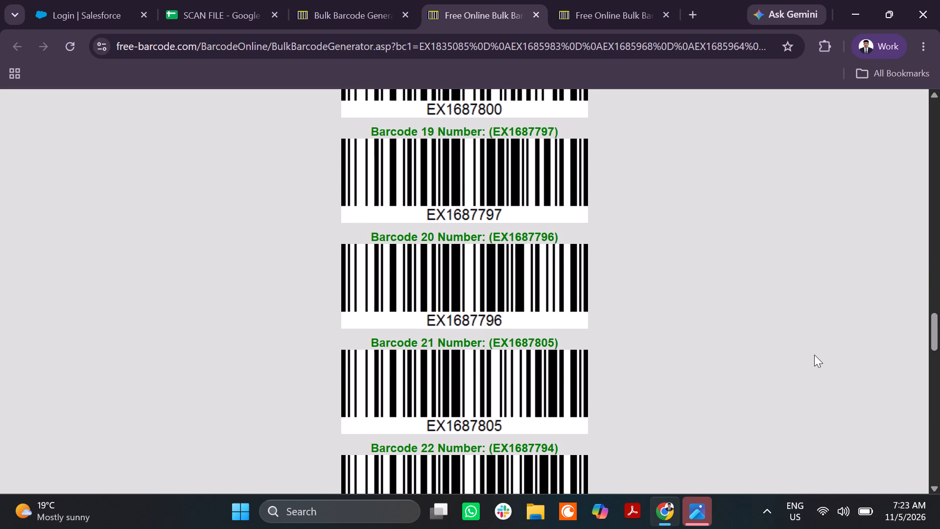
{"action": "scroll", "coordinate": [814, 355], "scroll_direction": "down", "scroll_amount": 3}
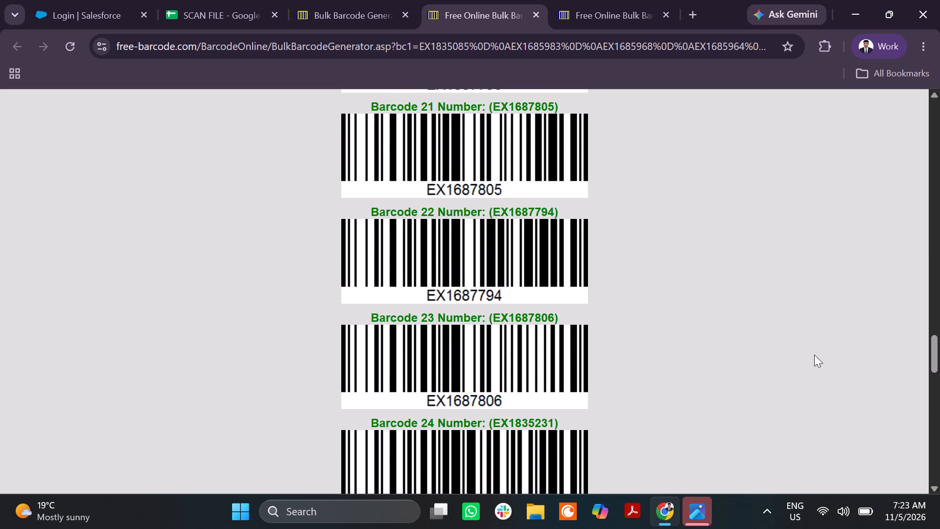
{"action": "scroll", "coordinate": [814, 355], "scroll_direction": "down", "scroll_amount": 5}
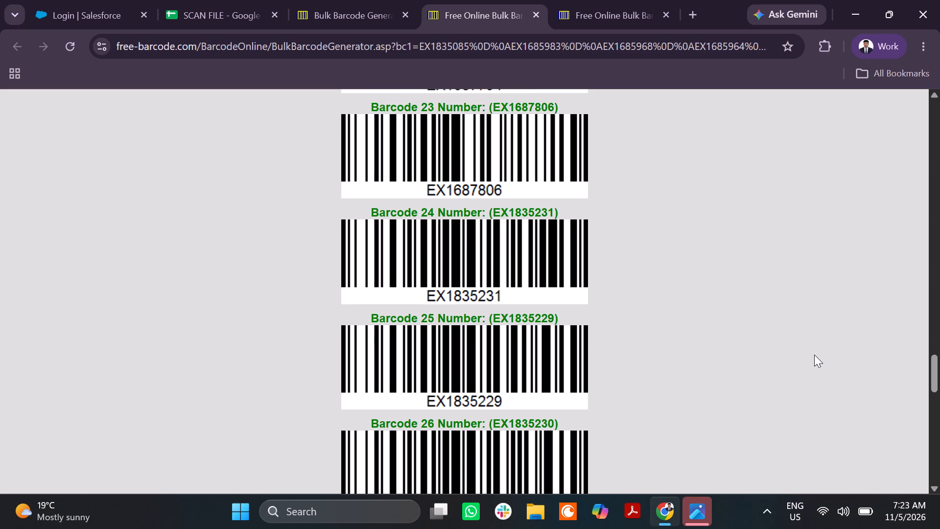
{"action": "scroll", "coordinate": [814, 355], "scroll_direction": "down", "scroll_amount": 2}
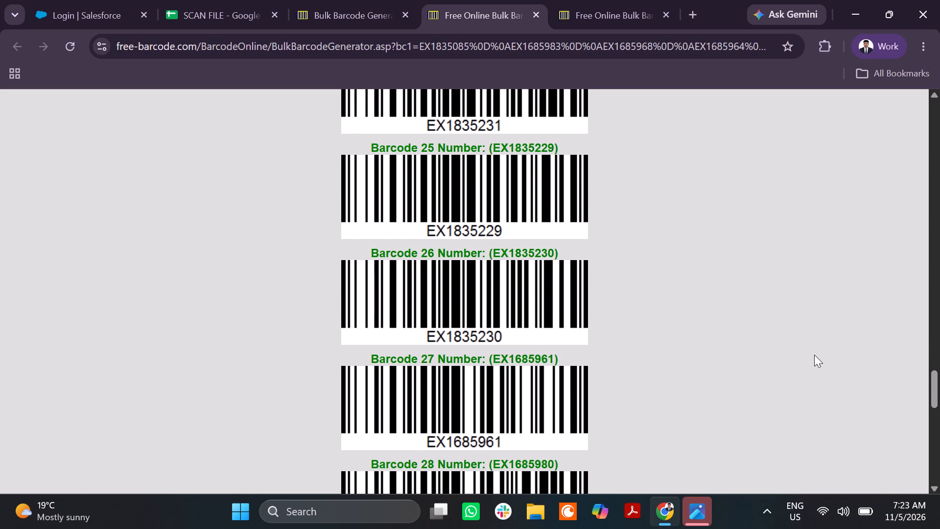
{"action": "scroll", "coordinate": [814, 355], "scroll_direction": "down", "scroll_amount": 1}
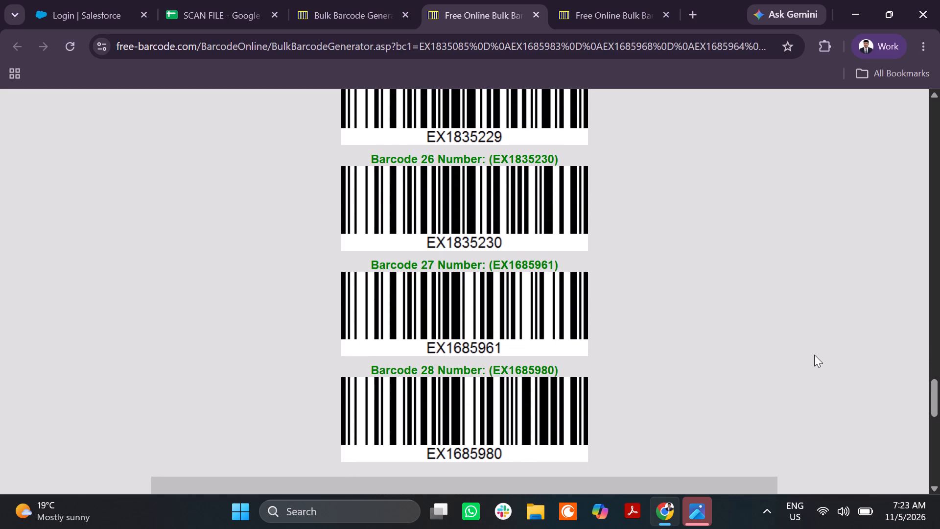
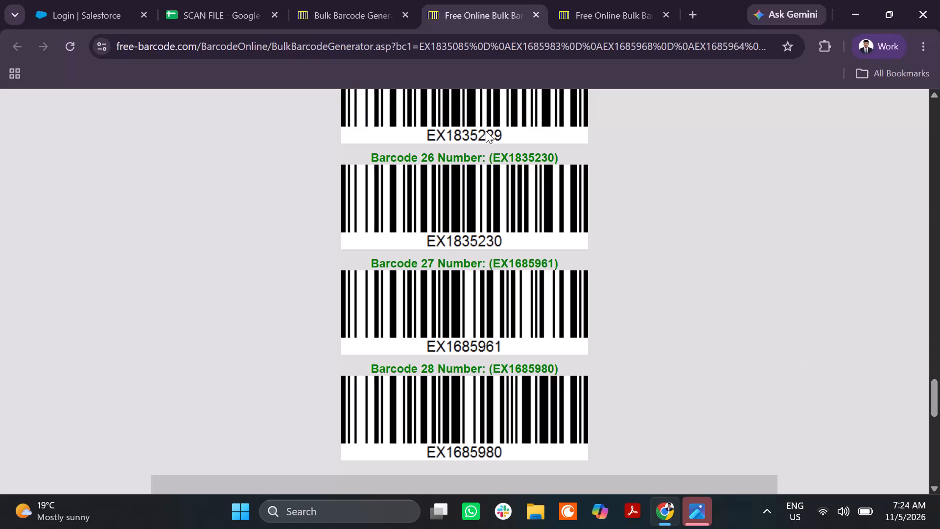
Clear all the parcel numbers from the Code128 bulk barcode generator's barcode data.
{"action": "left_click", "coordinate": [368, 21]}
{"action": "scroll", "coordinate": [464, 275], "scroll_direction": "up", "scroll_amount": 4}
{"action": "left_click", "coordinate": [474, 259]}
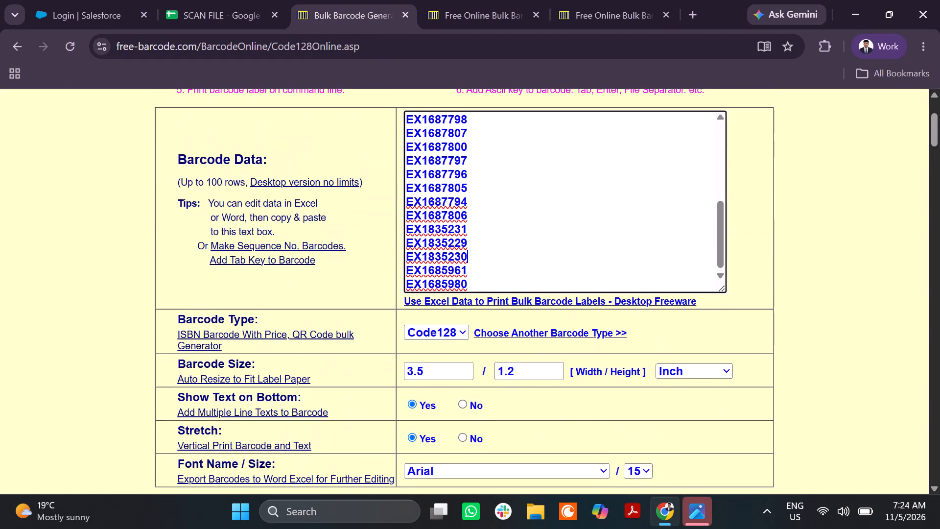
{"action": "key", "text": "ctrl+a"}
{"action": "key", "text": "Delete"}
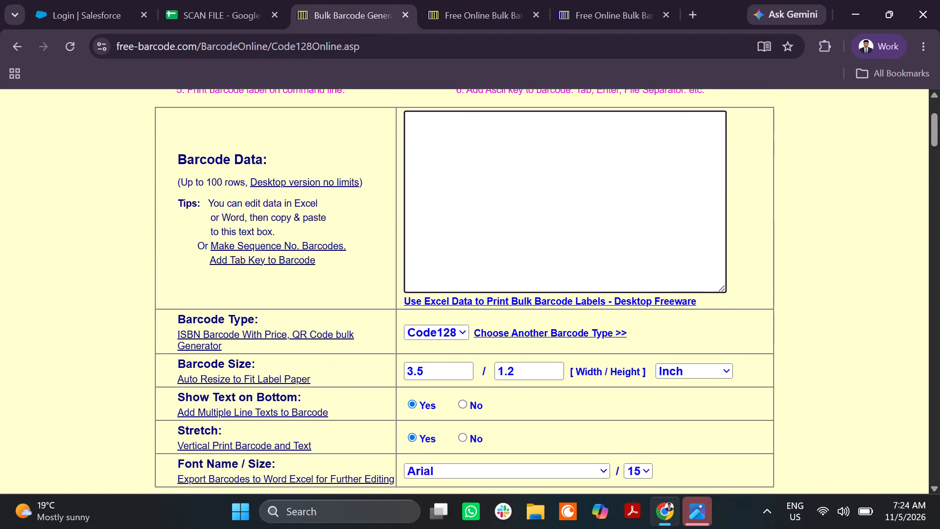
Examine the BOM LOAD 05NOV2026 sheet around rows 431 to 458 and the HYD and VIJAYAWADA parcel groups below them.
{"action": "left_click", "coordinate": [241, 21]}
{"action": "scroll", "coordinate": [257, 309], "scroll_direction": "down", "scroll_amount": 1}
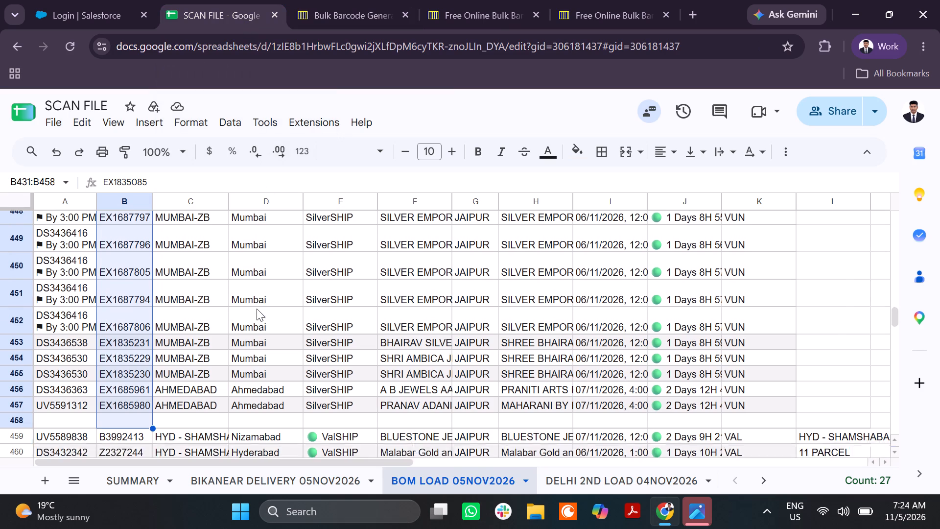
{"action": "scroll", "coordinate": [257, 309], "scroll_direction": "down", "scroll_amount": 7}
{"action": "scroll", "coordinate": [257, 309], "scroll_direction": "up", "scroll_amount": 1}
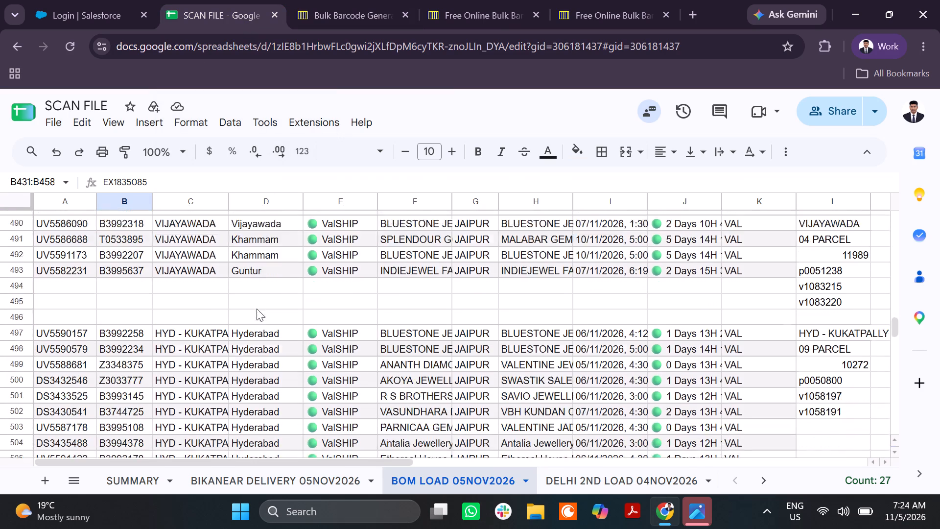
{"action": "scroll", "coordinate": [257, 309], "scroll_direction": "up", "scroll_amount": 1}
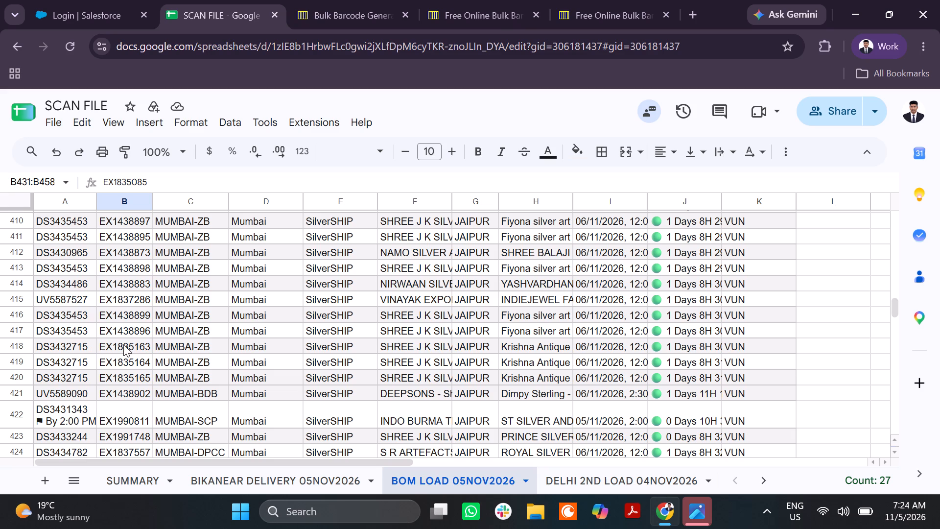
{"action": "scroll", "coordinate": [123, 344], "scroll_direction": "down", "scroll_amount": 4}
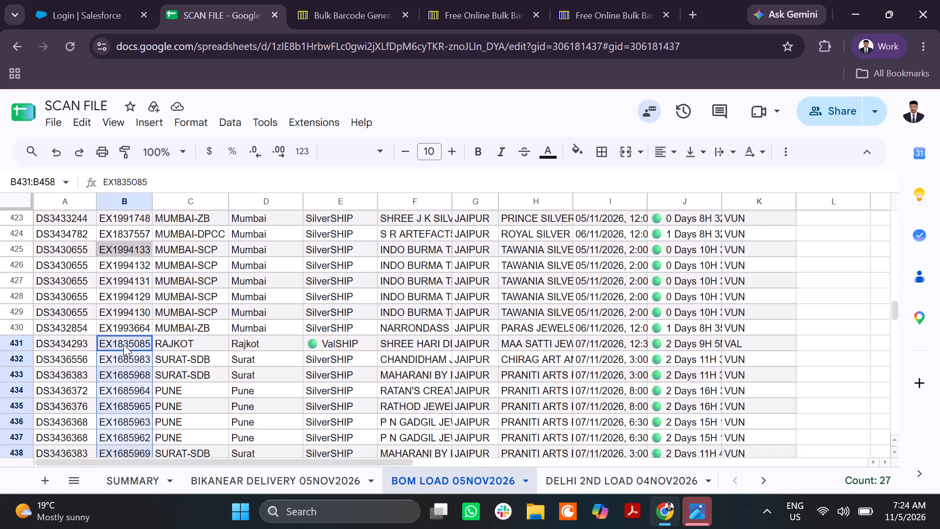
{"action": "scroll", "coordinate": [123, 344], "scroll_direction": "down", "scroll_amount": 4}
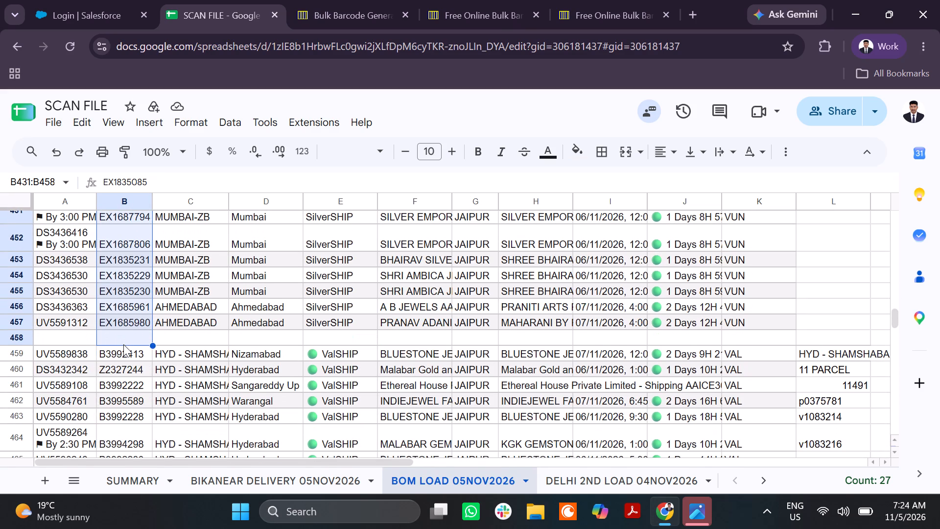
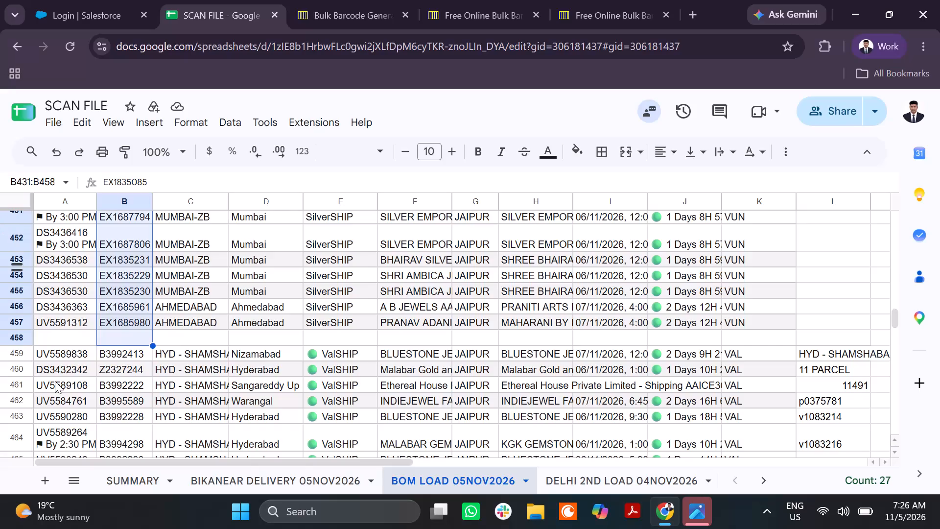
Look up the BOM sector rows in the SUMMARY sheet's 05/11/2026 connection table, ending on the VUN entry.
{"action": "left_click", "coordinate": [111, 478]}
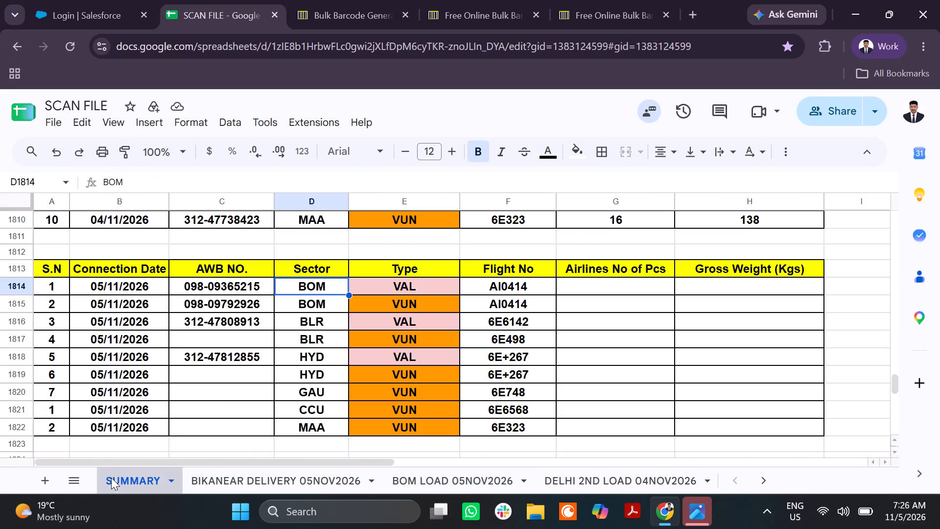
{"action": "scroll", "coordinate": [232, 391], "scroll_direction": "down", "scroll_amount": 1}
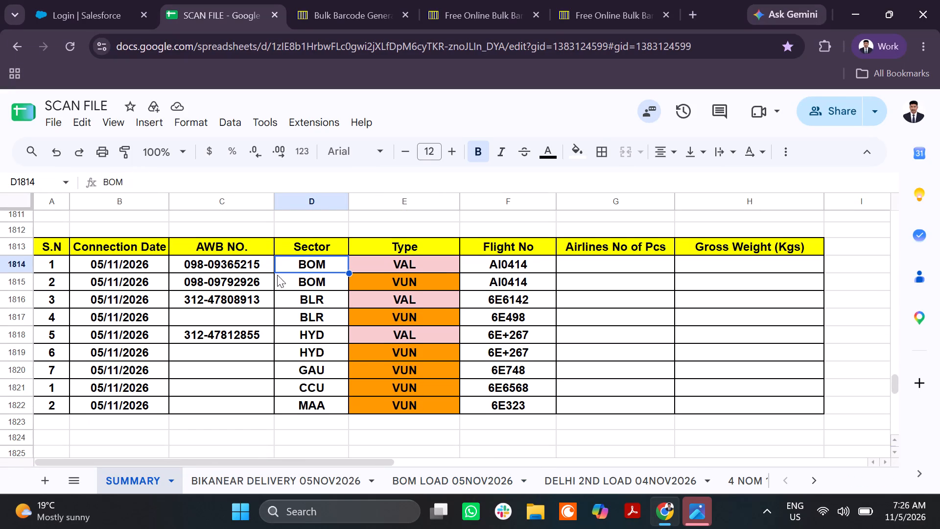
{"action": "left_click", "coordinate": [293, 277]}
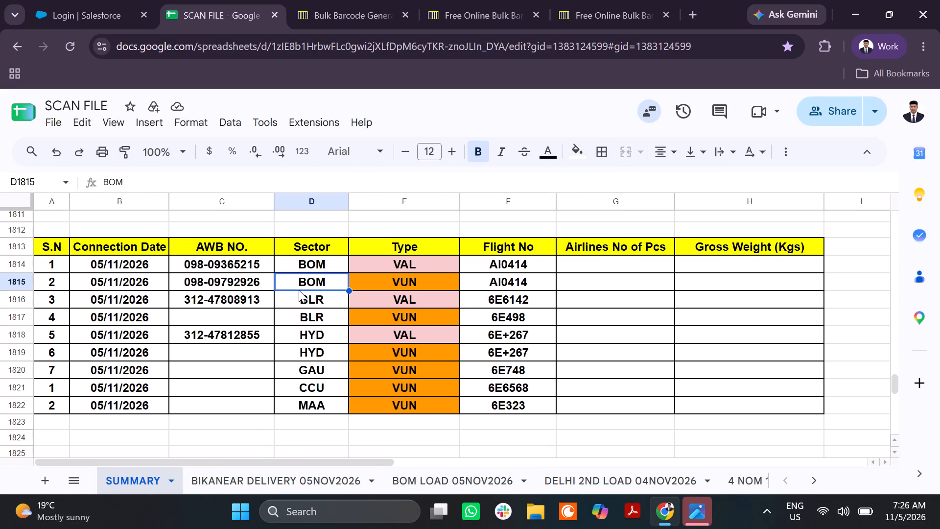
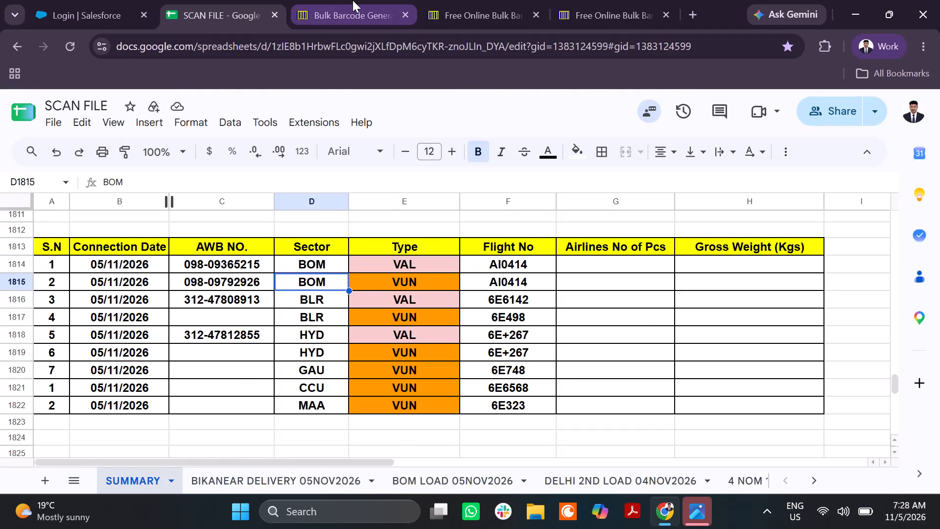
Close the two previously generated barcode result pages, keeping the bulk barcode input form open.
{"action": "left_click", "coordinate": [352, 0]}
{"action": "left_click", "coordinate": [466, 0]}
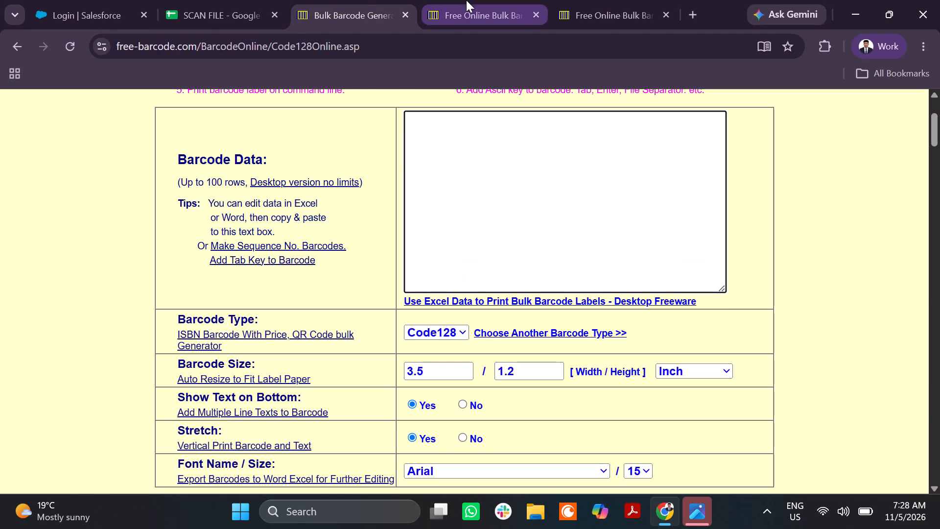
{"action": "left_click", "coordinate": [540, 17]}
{"action": "left_click", "coordinate": [540, 17]}
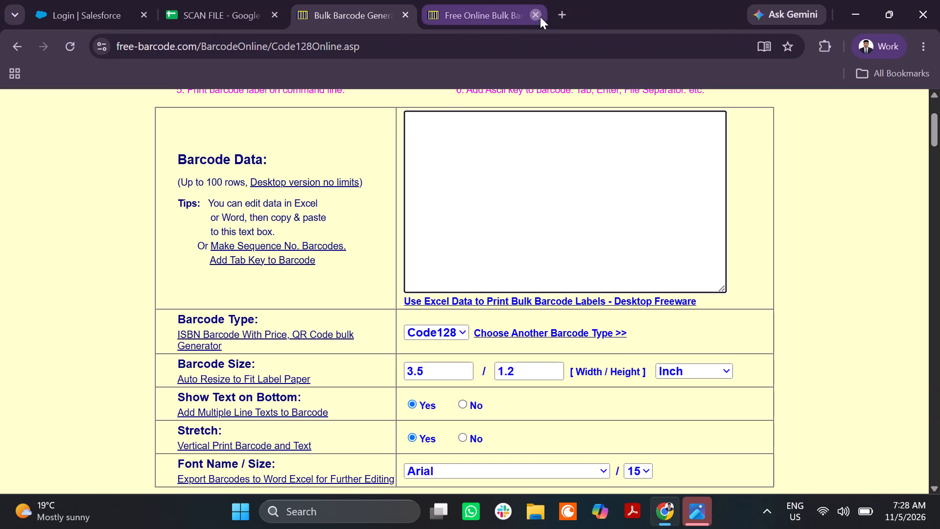
{"action": "left_click", "coordinate": [308, 14]}
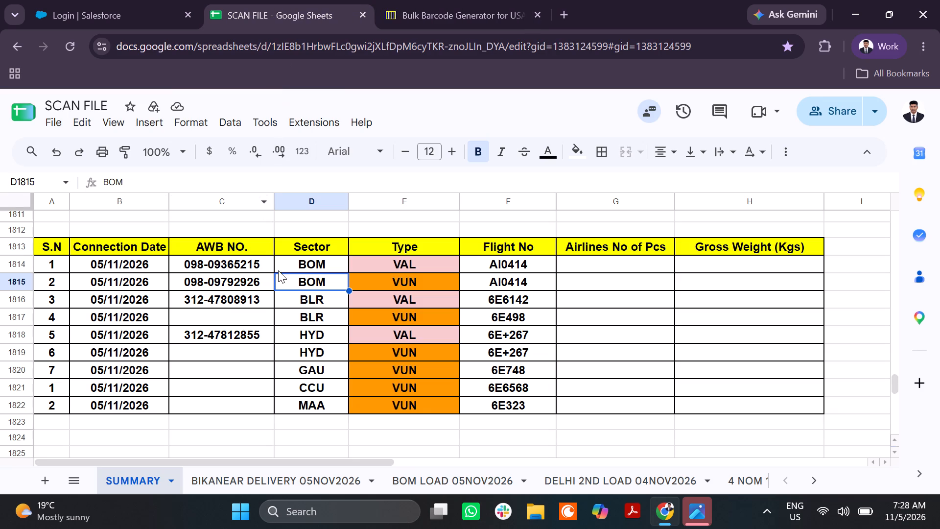
{"action": "left_click", "coordinate": [293, 476]}
{"action": "left_click", "coordinate": [286, 354]}
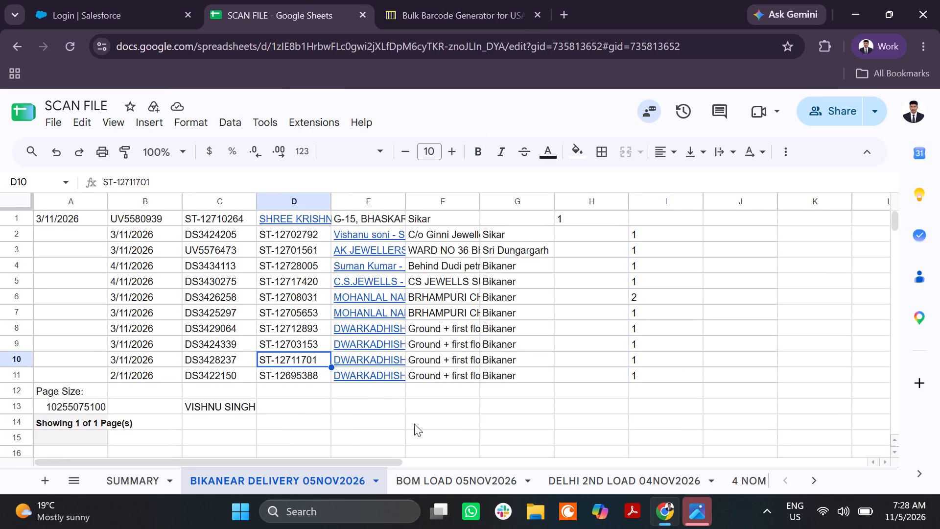
{"action": "left_click", "coordinate": [450, 480]}
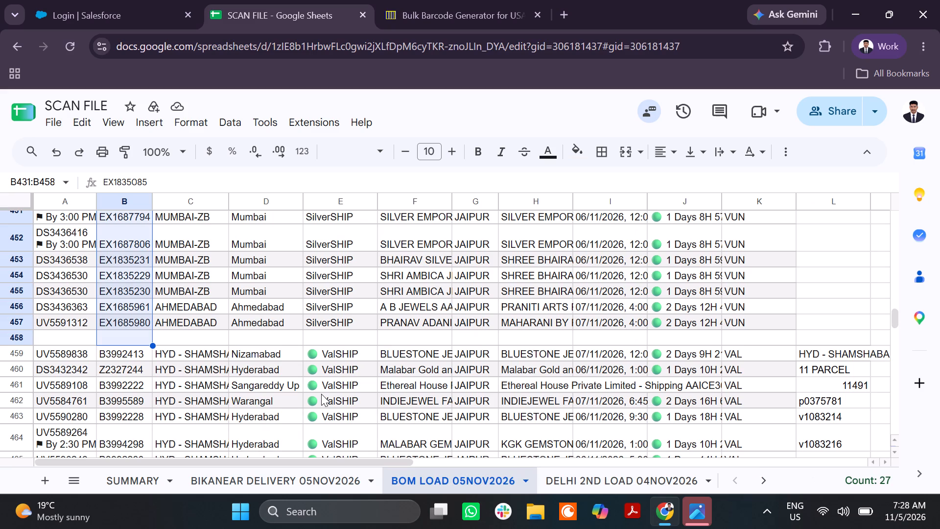
{"action": "scroll", "coordinate": [450, 51], "scroll_direction": "down", "scroll_amount": 4}
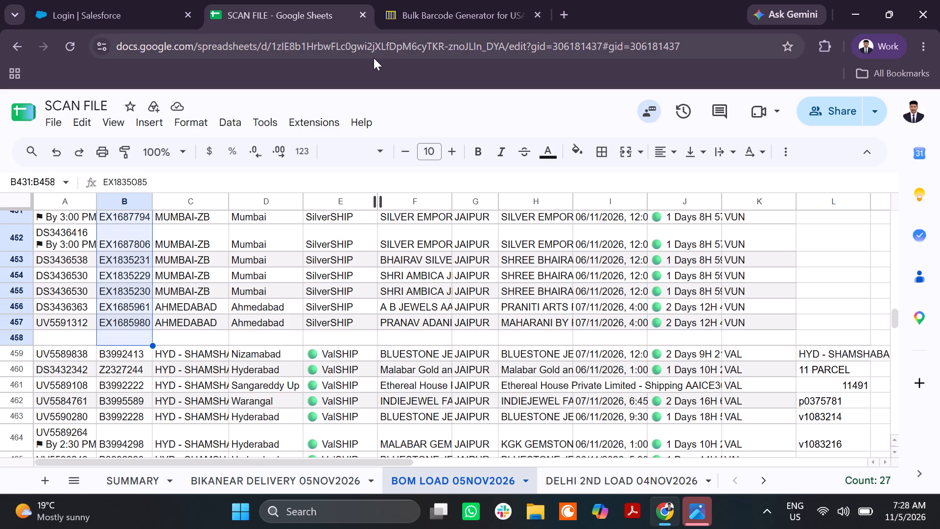
{"action": "left_click", "coordinate": [336, 346]}
{"action": "scroll", "coordinate": [336, 346], "scroll_direction": "down", "scroll_amount": 7}
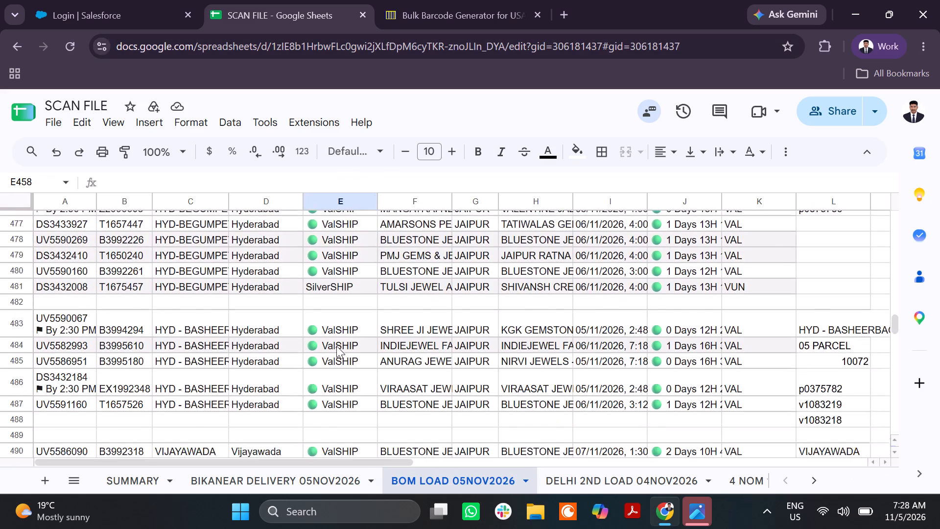
{"action": "scroll", "coordinate": [336, 346], "scroll_direction": "down", "scroll_amount": 4}
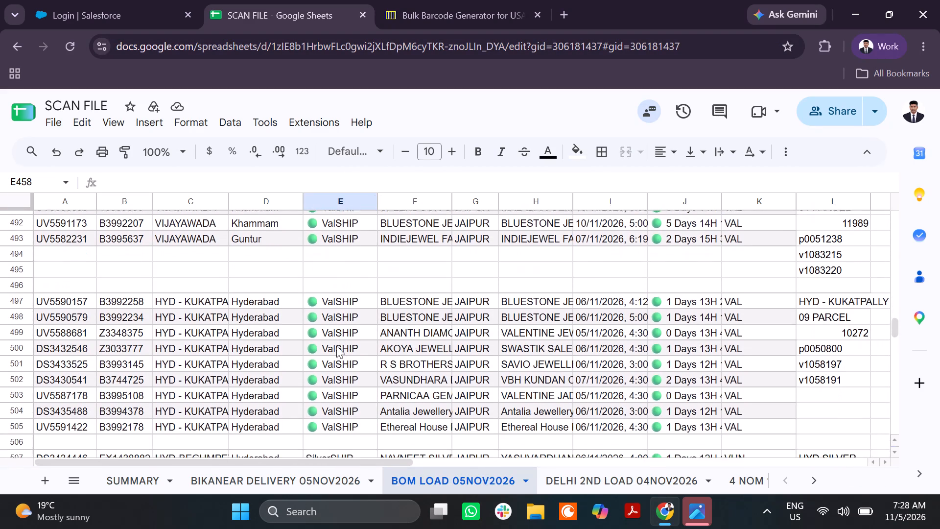
{"action": "scroll", "coordinate": [336, 346], "scroll_direction": "down", "scroll_amount": 3}
{"action": "scroll", "coordinate": [193, 337], "scroll_direction": "up", "scroll_amount": 2}
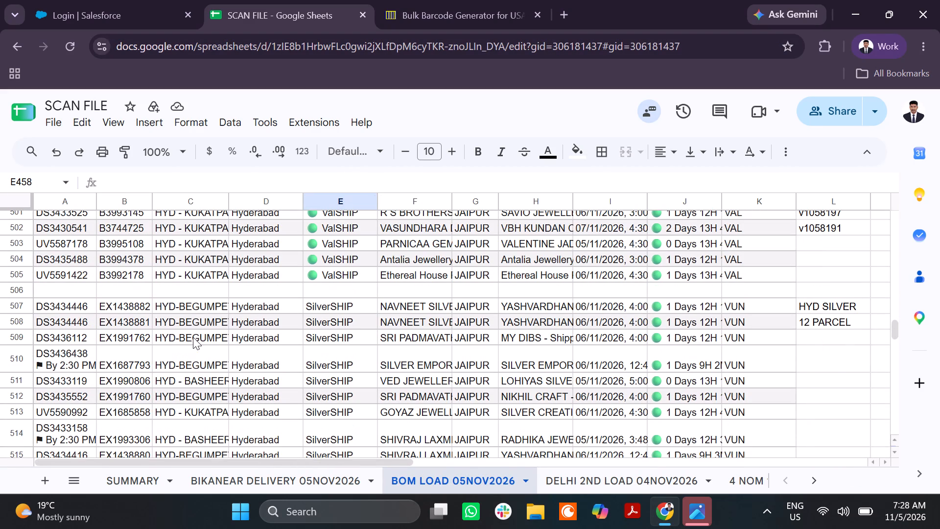
{"action": "left_click", "coordinate": [141, 302]}
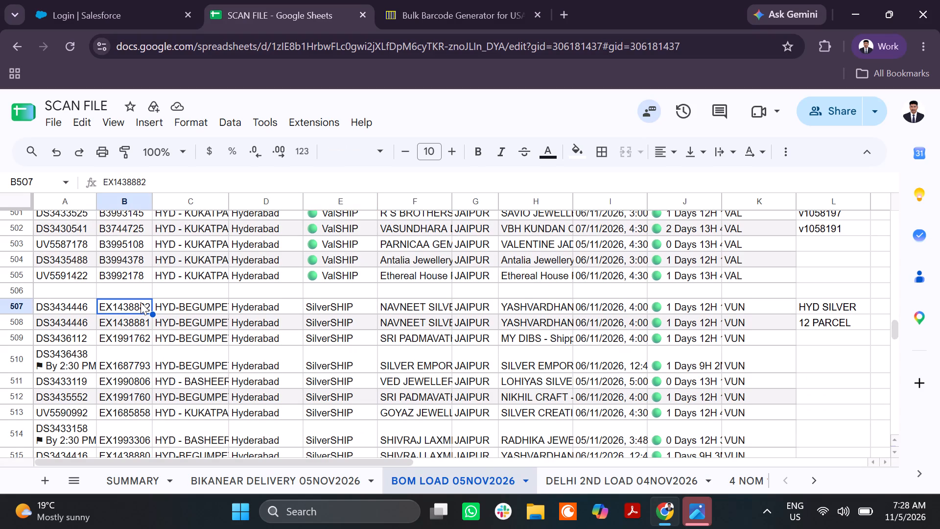
{"action": "key", "text": "ctrl+shift+Down"}
{"action": "key", "text": "ctrl+c"}
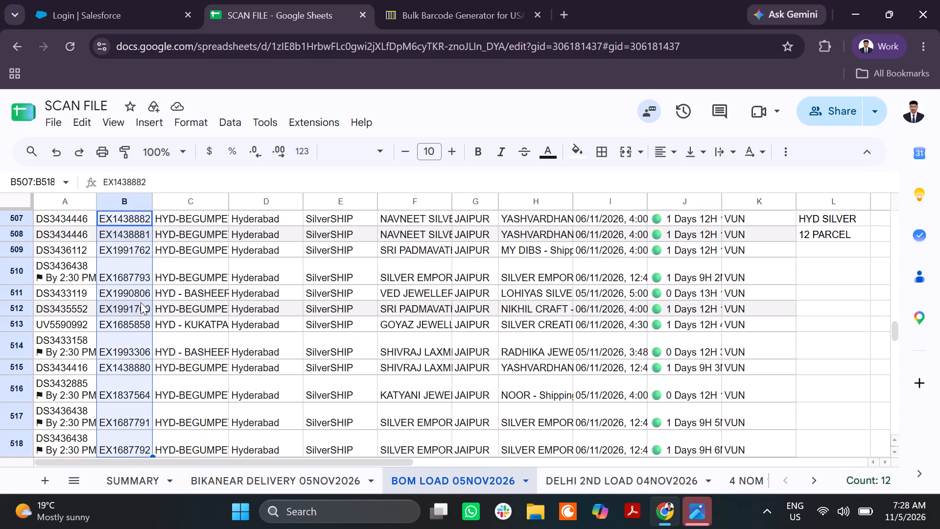
Paste the copied HYD SILVER parcel numbers as barcode data in the bulk generator and generate their Code128 barcodes.
{"action": "left_click", "coordinate": [407, 0]}
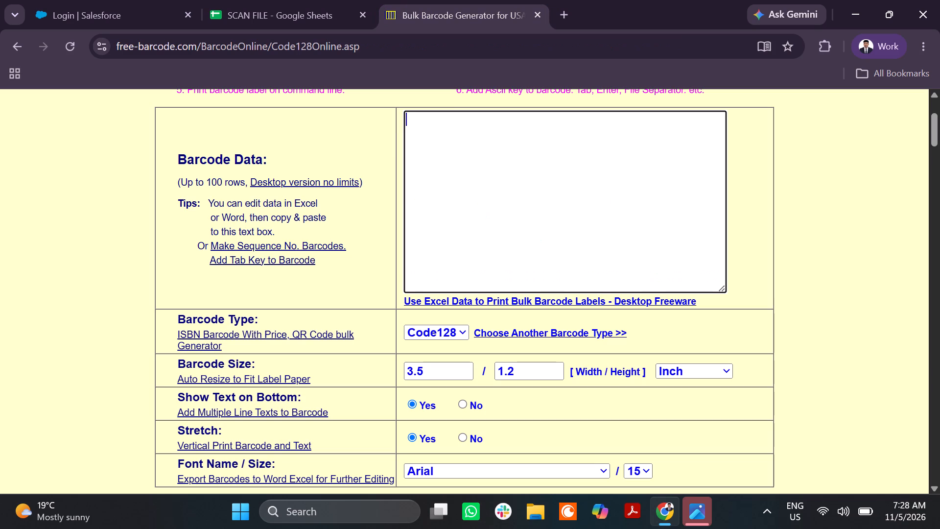
{"action": "left_click", "coordinate": [470, 222]}
{"action": "key", "text": "ctrl+v"}
{"action": "scroll", "coordinate": [470, 222], "scroll_direction": "down", "scroll_amount": 5}
{"action": "left_click", "coordinate": [447, 251]}
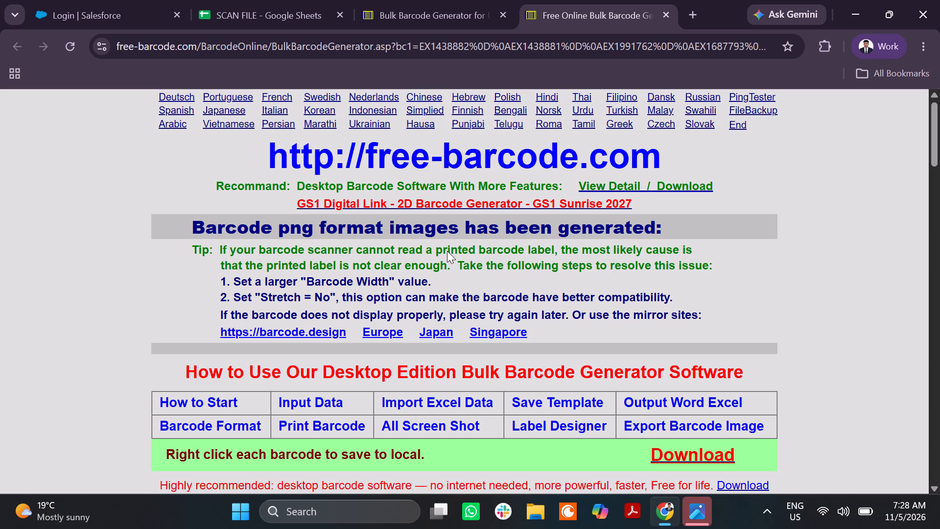
Review the generated HYD SILVER barcodes one after another, from the first number onward.
{"action": "scroll", "coordinate": [895, 400], "scroll_direction": "down", "scroll_amount": 5}
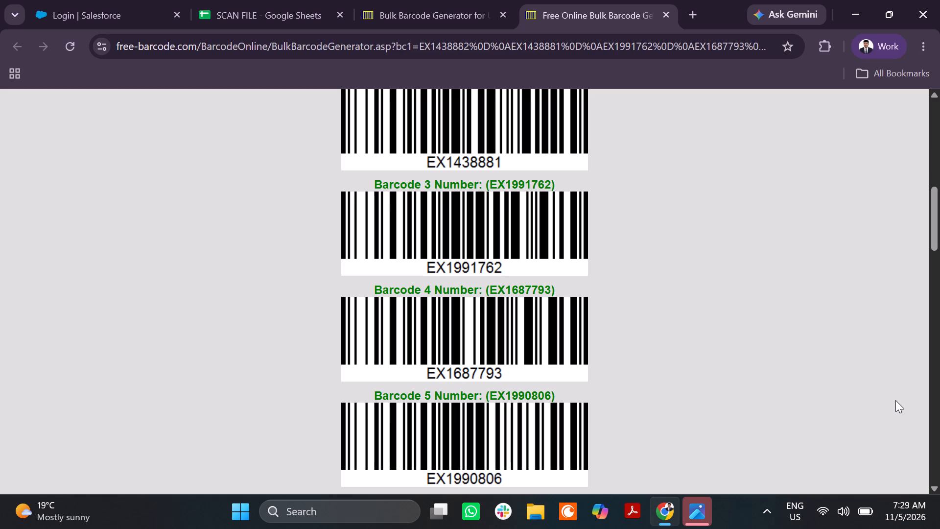
{"action": "scroll", "coordinate": [895, 400], "scroll_direction": "down", "scroll_amount": 1}
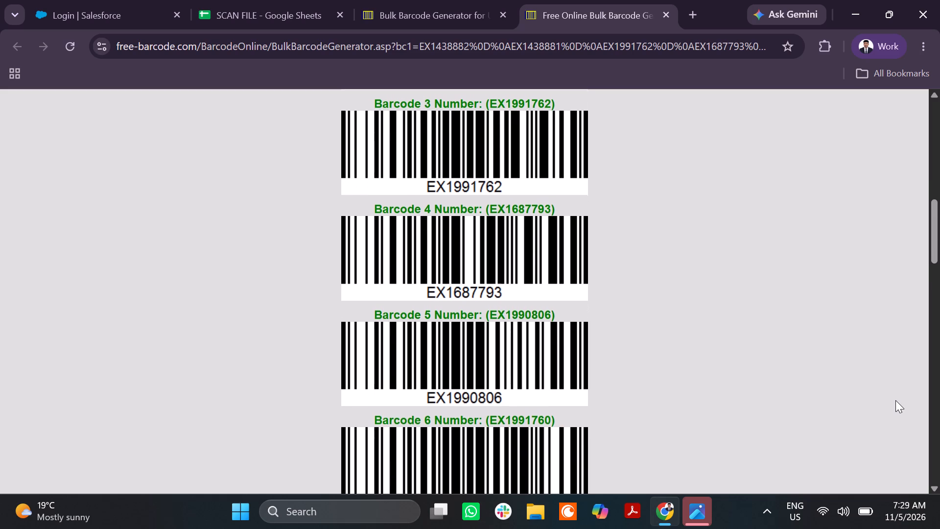
{"action": "scroll", "coordinate": [895, 400], "scroll_direction": "down", "scroll_amount": 3}
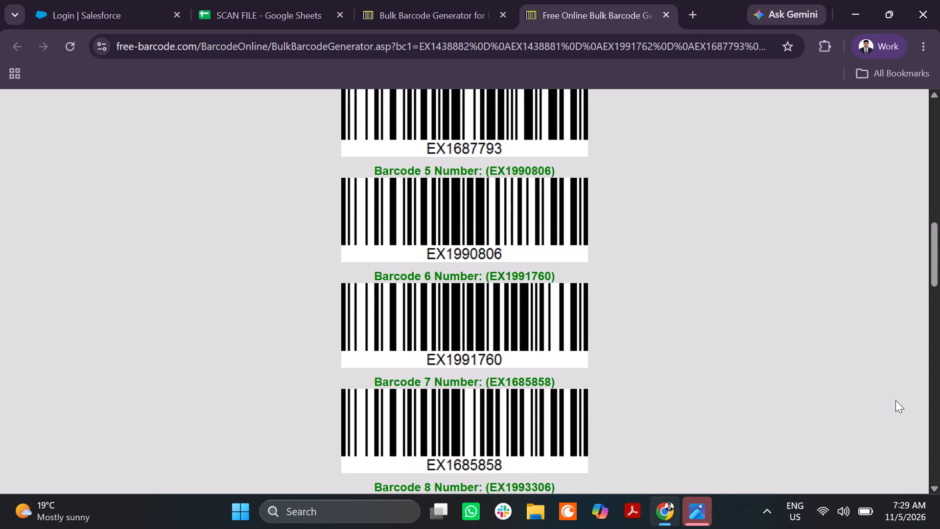
{"action": "scroll", "coordinate": [895, 400], "scroll_direction": "down", "scroll_amount": 2}
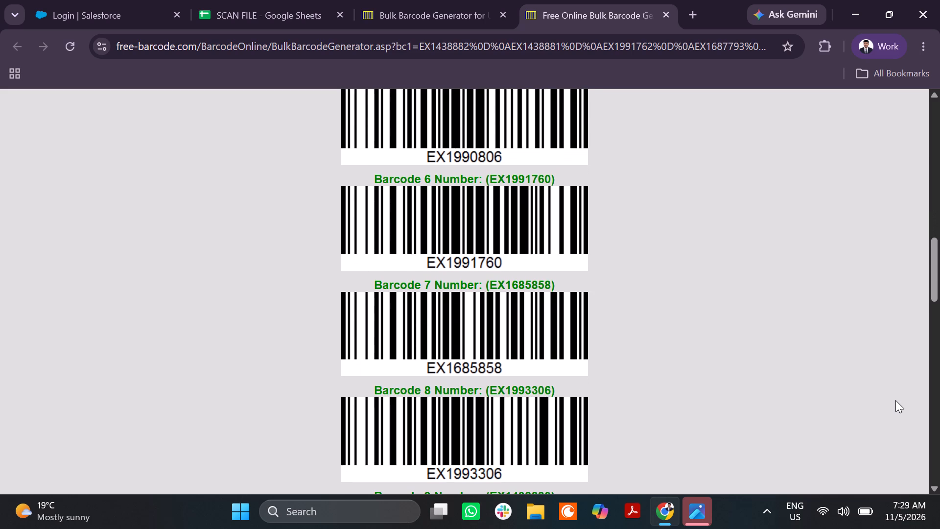
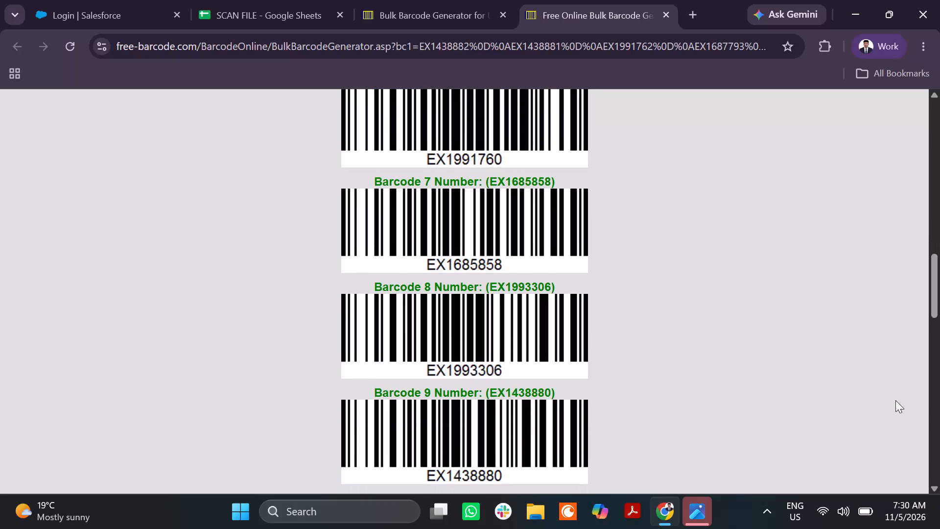
Review the remaining HYD SILVER barcodes one after another, through the last number, EX1687792.
{"action": "scroll", "coordinate": [895, 400], "scroll_direction": "down", "scroll_amount": 3}
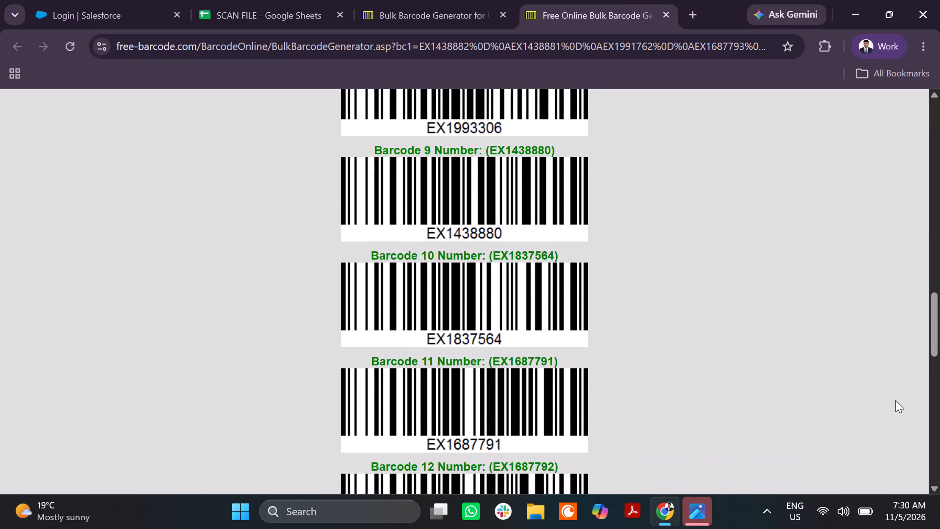
{"action": "scroll", "coordinate": [895, 400], "scroll_direction": "down", "scroll_amount": 3}
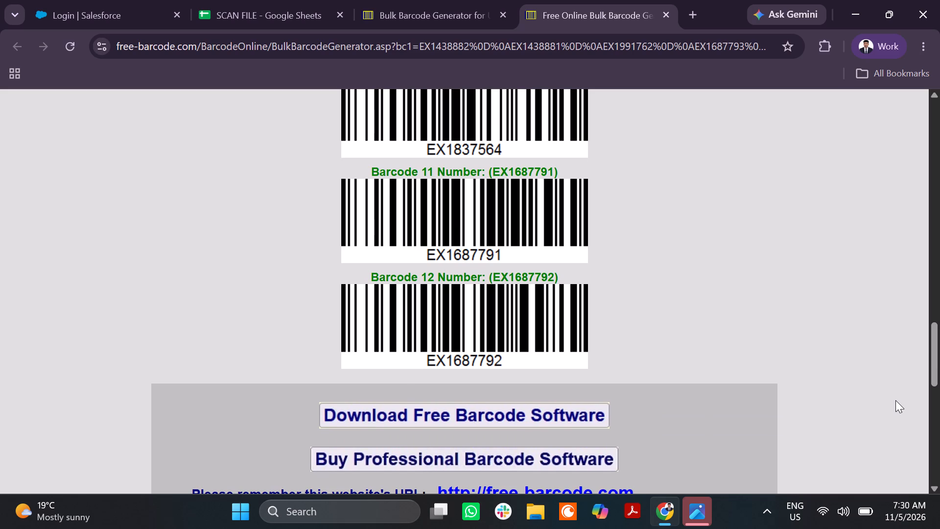
Clear the HYD SILVER parcel numbers from the barcode data in the bulk generator form.
{"action": "left_click", "coordinate": [502, 2]}
{"action": "scroll", "coordinate": [479, 195], "scroll_direction": "up", "scroll_amount": 4}
{"action": "left_click", "coordinate": [479, 195]}
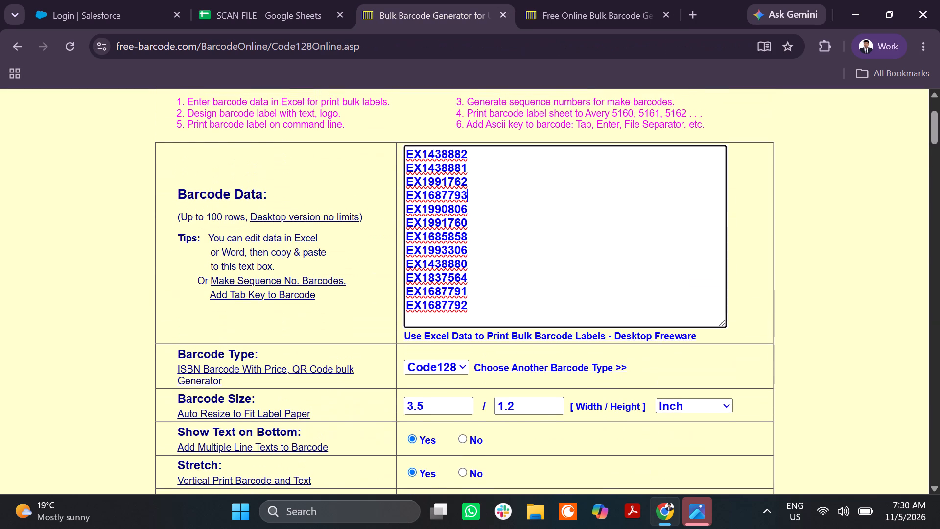
{"action": "key", "text": "ctrl+a"}
{"action": "key", "text": "Delete"}
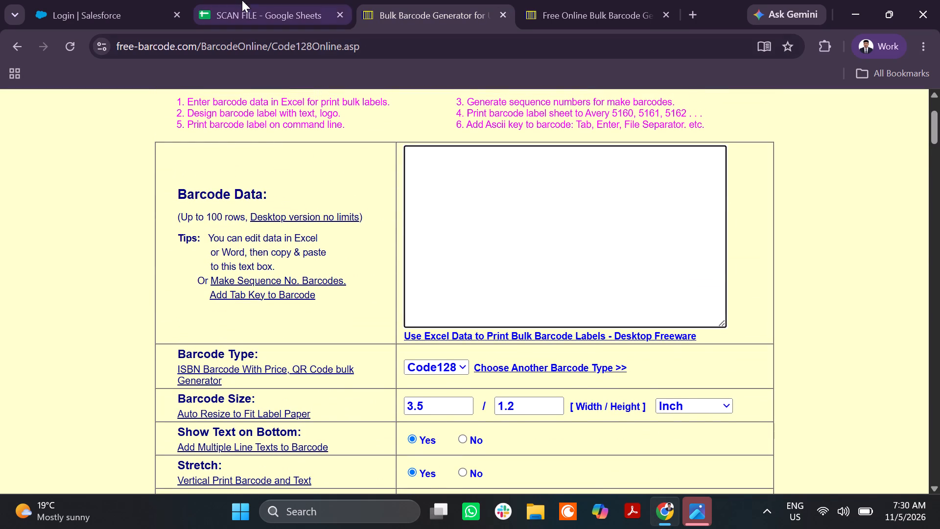
{"action": "left_click", "coordinate": [242, 0]}
{"action": "scroll", "coordinate": [258, 280], "scroll_direction": "up", "scroll_amount": 9}
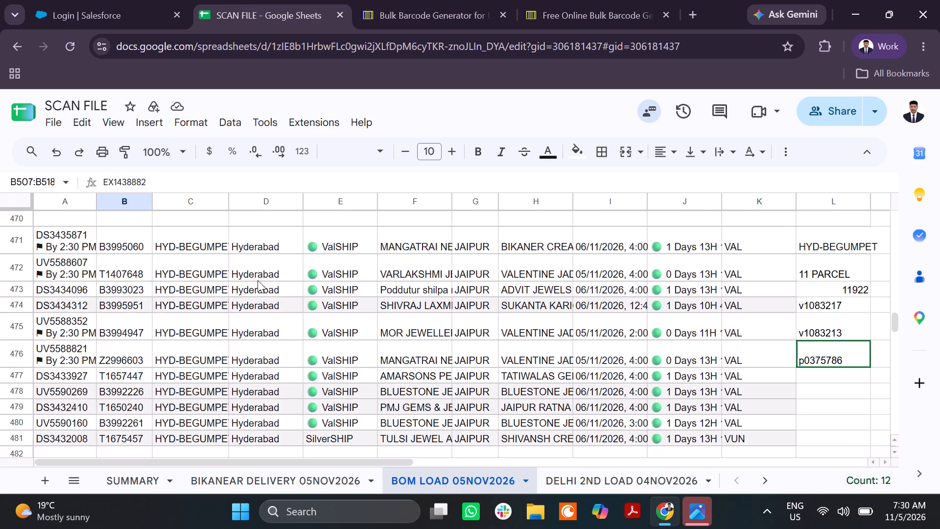
{"action": "scroll", "coordinate": [258, 280], "scroll_direction": "up", "scroll_amount": 20}
{"action": "scroll", "coordinate": [258, 280], "scroll_direction": "up", "scroll_amount": 6}
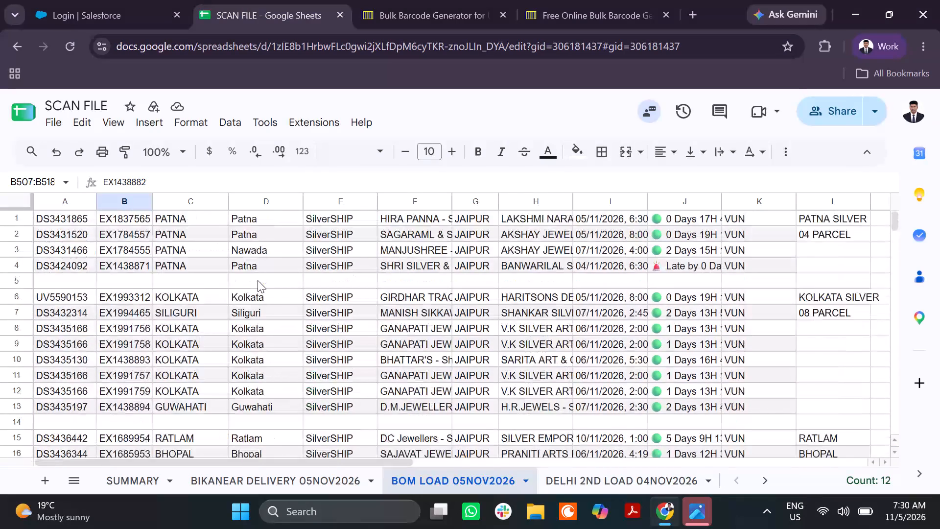
{"action": "scroll", "coordinate": [158, 285], "scroll_direction": "down", "scroll_amount": 1}
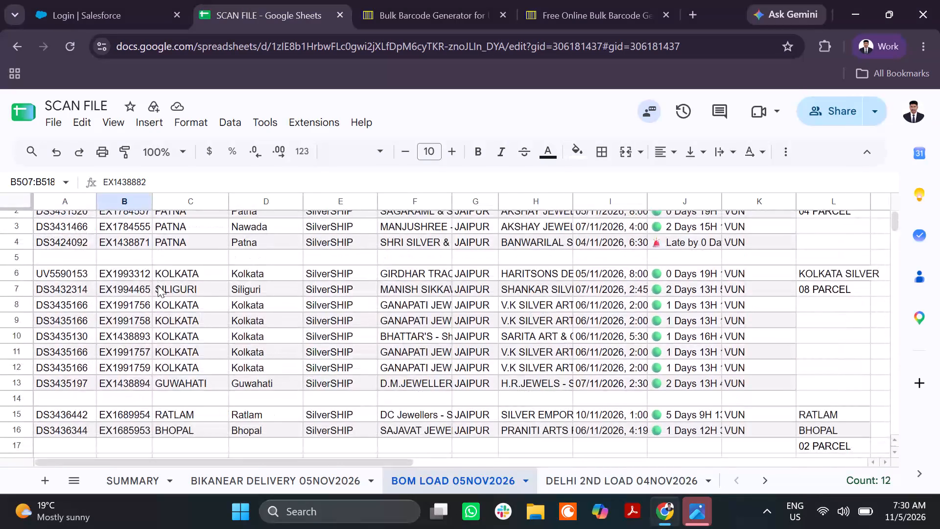
{"action": "scroll", "coordinate": [158, 285], "scroll_direction": "up", "scroll_amount": 4}
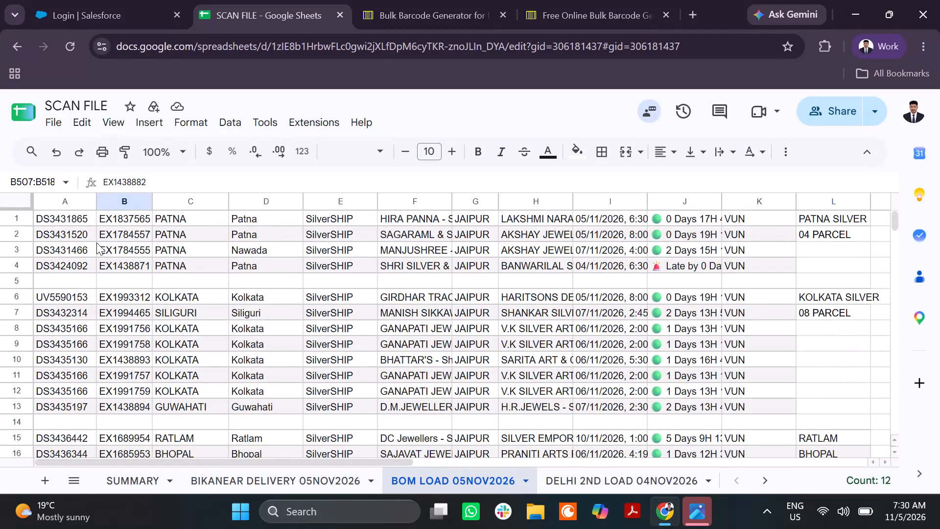
{"action": "left_click", "coordinate": [119, 234]}
{"action": "key", "text": "Up"}
{"action": "key", "text": "Up"}
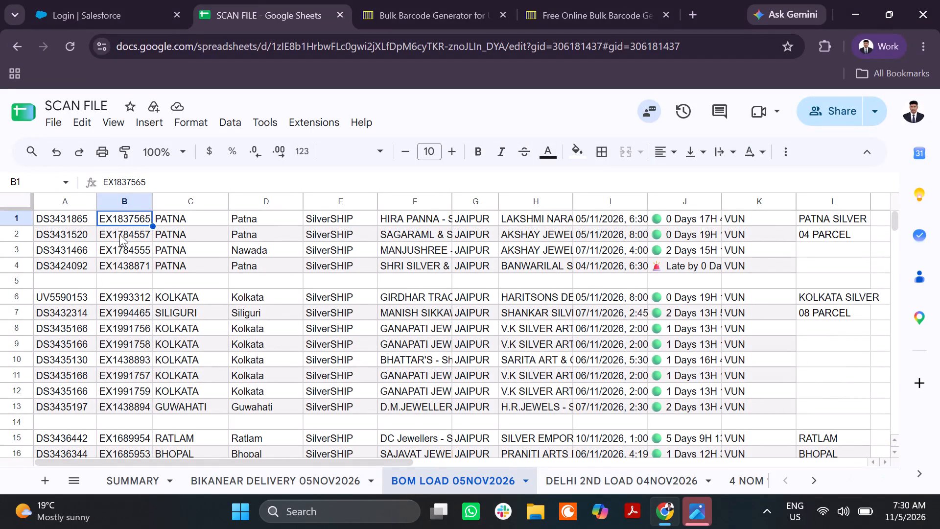
{"action": "key", "text": "Up"}
{"action": "key", "text": "ctrl+shift+Down"}
{"action": "key", "text": "ctrl+c"}
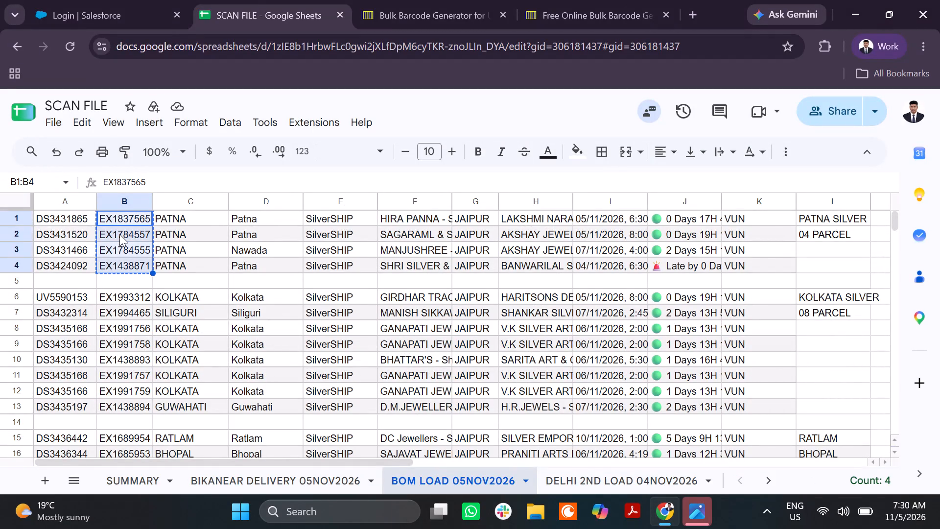
Generate Code128 barcodes from the copied PATNA SILVER parcel numbers in the bulk generator and close the old HYD SILVER result page.
{"action": "left_click", "coordinate": [387, 0]}
{"action": "left_click", "coordinate": [473, 249]}
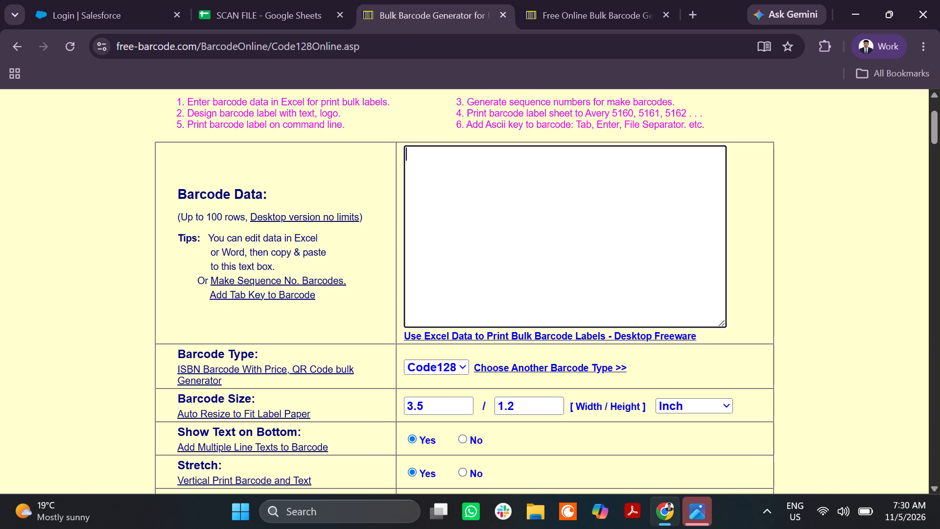
{"action": "key", "text": "ctrl+v"}
{"action": "scroll", "coordinate": [473, 249], "scroll_direction": "down", "scroll_amount": 4}
{"action": "left_click", "coordinate": [465, 337]}
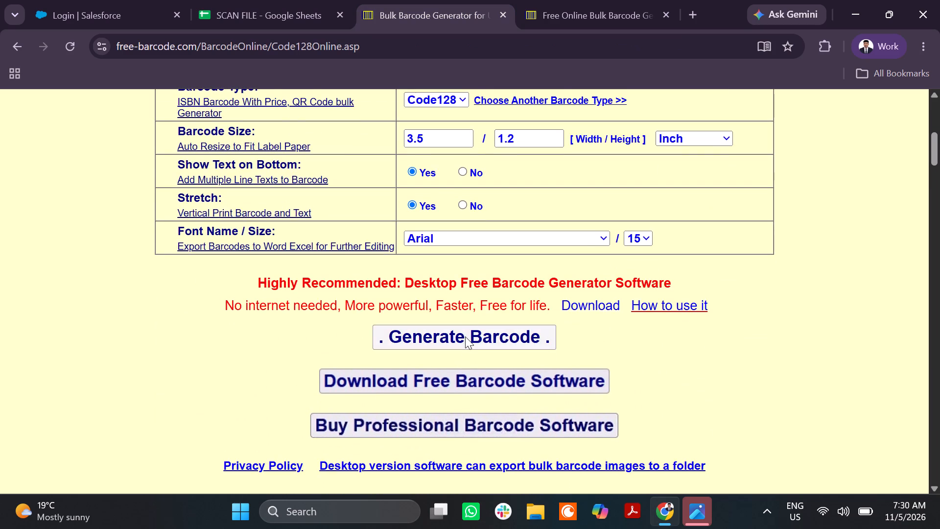
{"action": "left_click", "coordinate": [666, 17]}
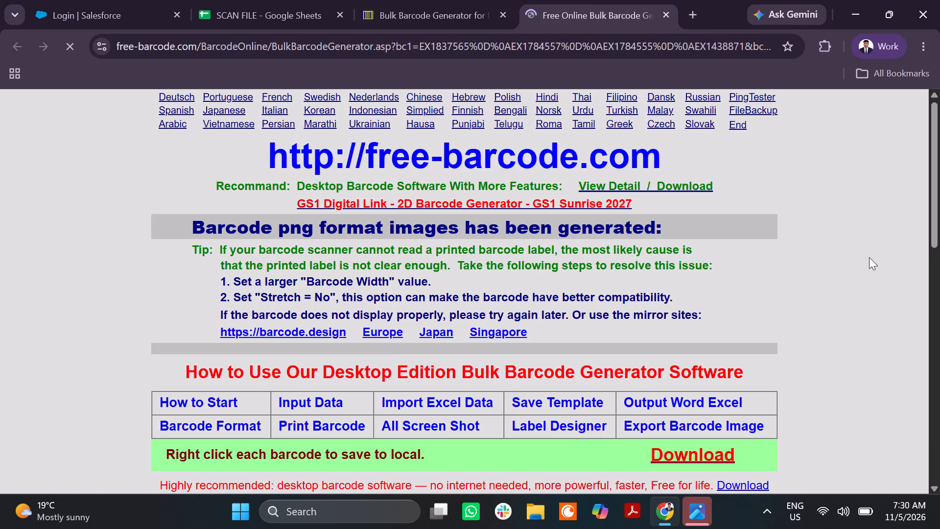
Review the generated PATNA SILVER barcodes one after another, from the first number onward.
{"action": "scroll", "coordinate": [871, 278], "scroll_direction": "down", "scroll_amount": 7}
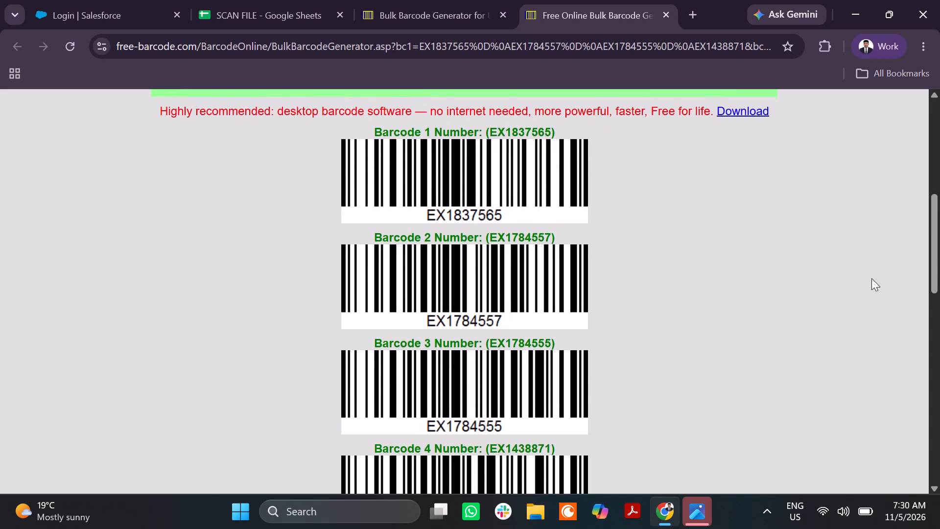
{"action": "scroll", "coordinate": [871, 278], "scroll_direction": "down", "scroll_amount": 1}
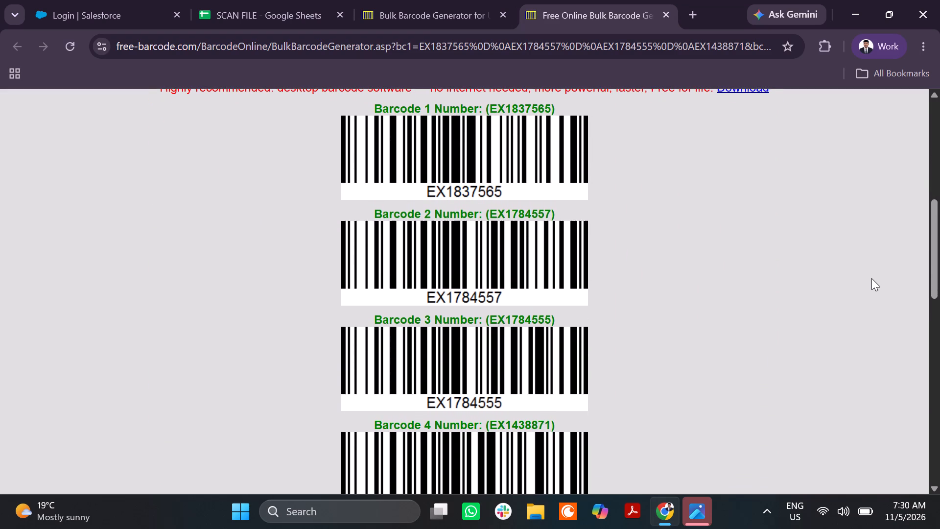
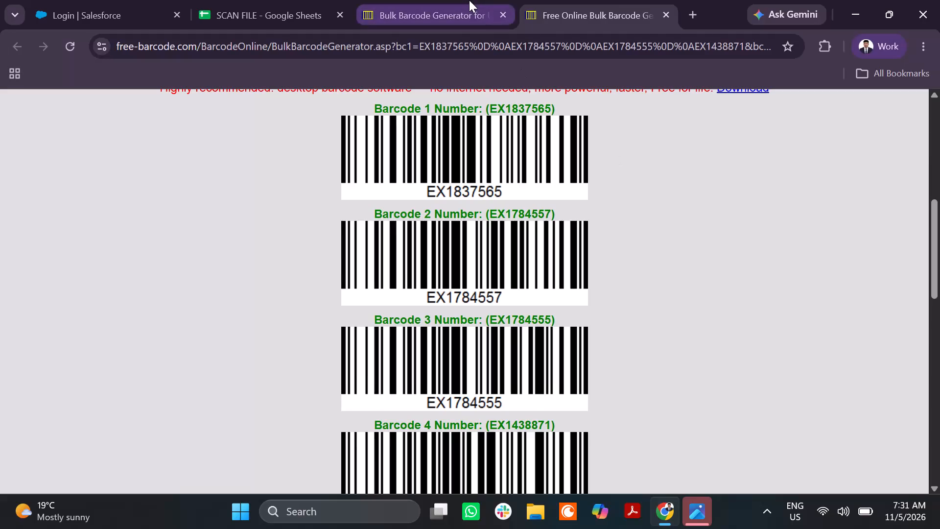
Clear the PATNA SILVER parcel numbers from the barcode data in the bulk generator form.
{"action": "left_click", "coordinate": [469, 0]}
{"action": "scroll", "coordinate": [498, 218], "scroll_direction": "up", "scroll_amount": 4}
{"action": "left_click", "coordinate": [498, 218]}
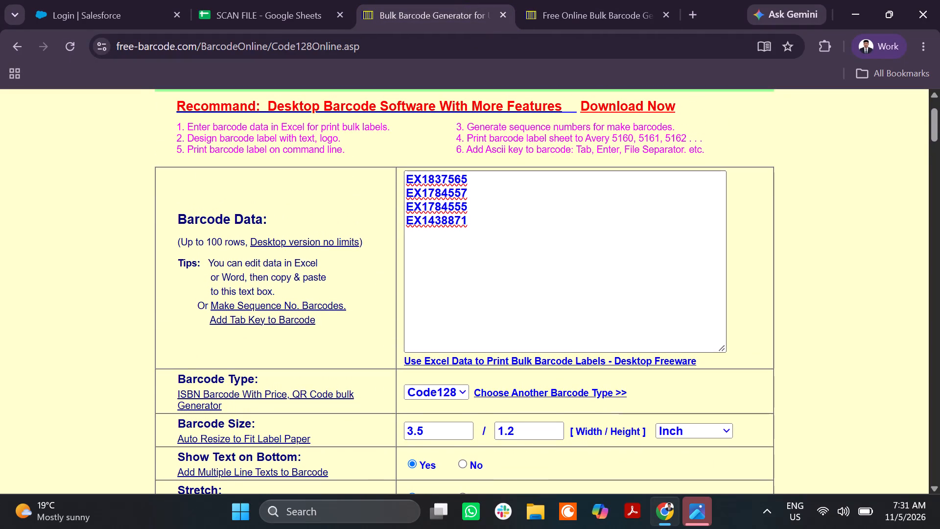
{"action": "key", "text": "ctrl+a"}
{"action": "key", "text": "Delete"}
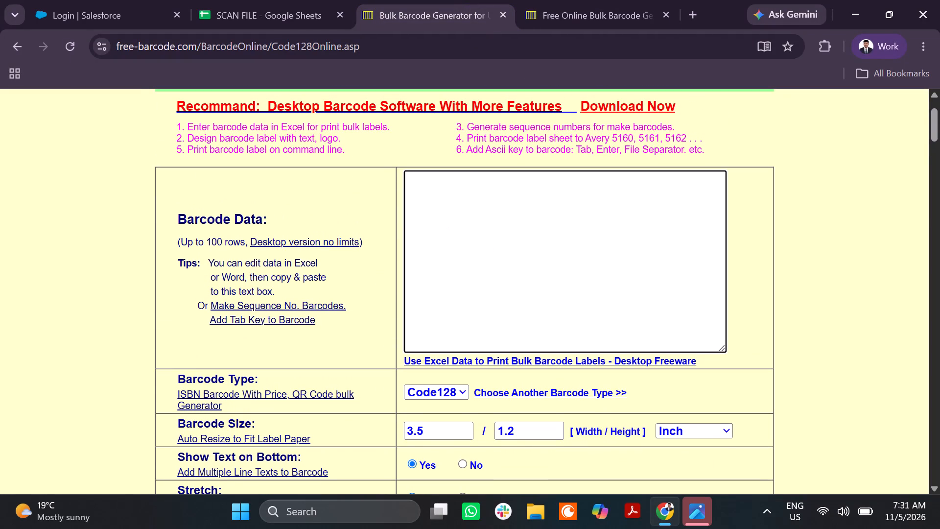
{"action": "left_click", "coordinate": [263, 0]}
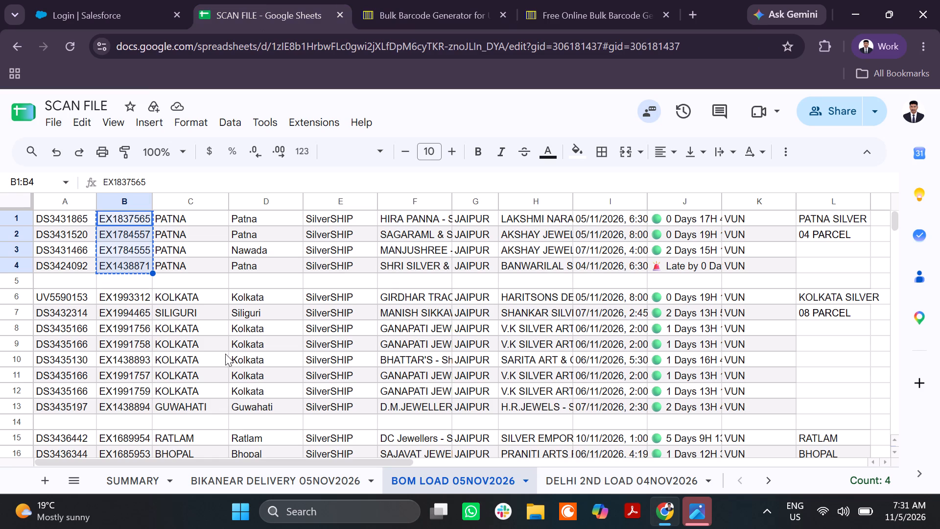
{"action": "left_click", "coordinate": [135, 300]}
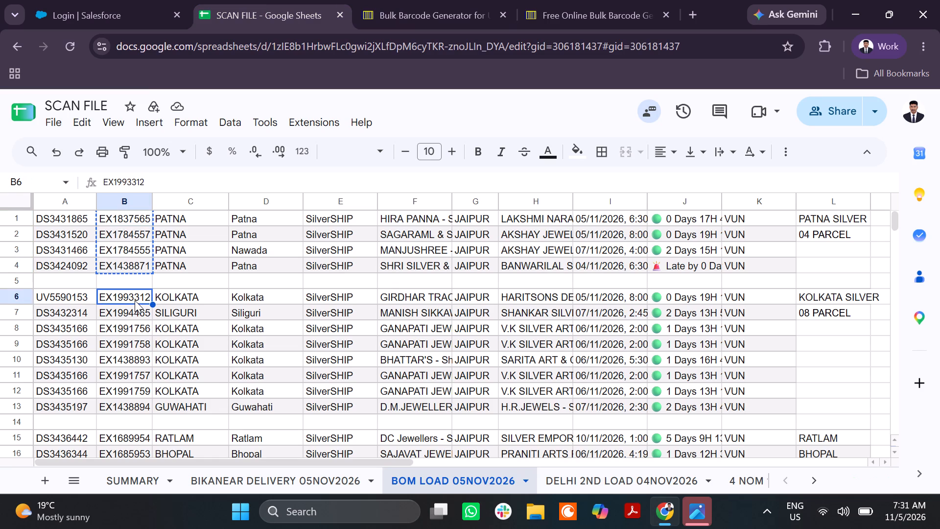
{"action": "scroll", "coordinate": [135, 300], "scroll_direction": "down", "scroll_amount": 2}
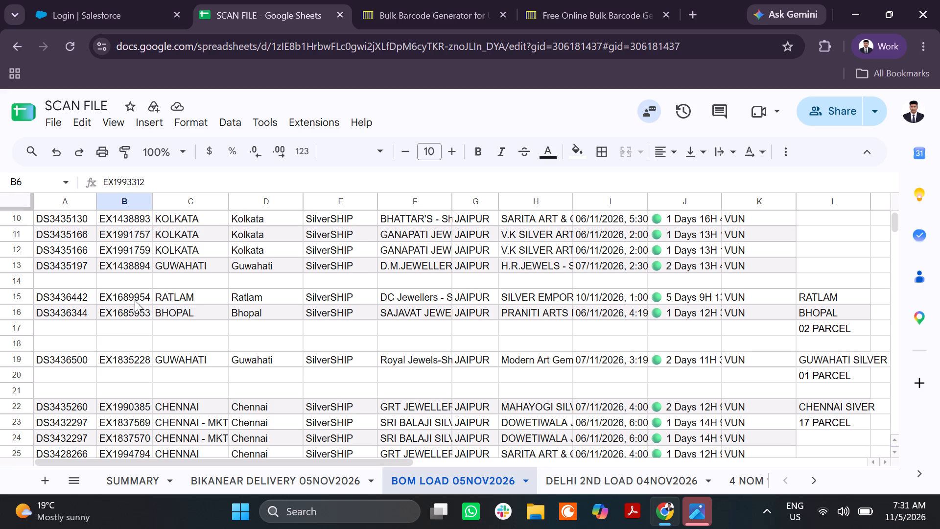
{"action": "scroll", "coordinate": [135, 300], "scroll_direction": "up", "scroll_amount": 2}
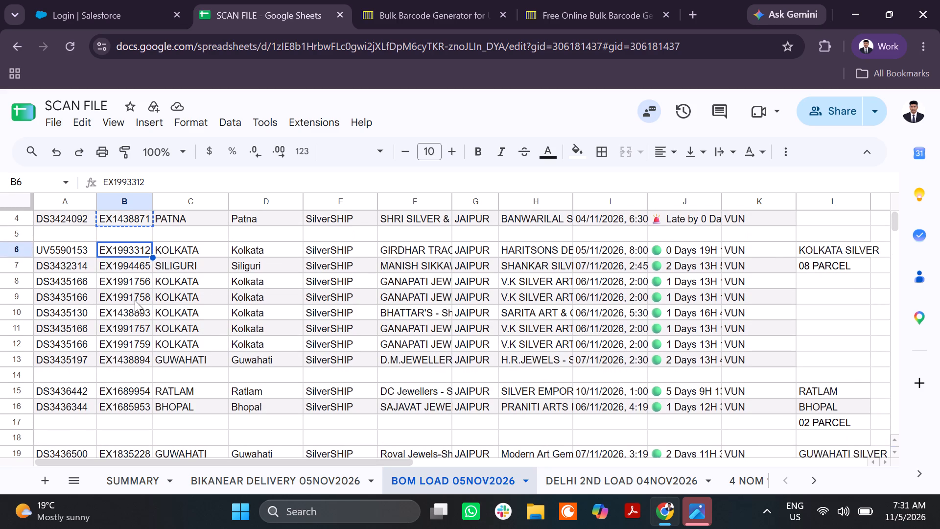
{"action": "key", "text": "ctrl+shift+Down"}
{"action": "key", "text": "ctrl+c"}
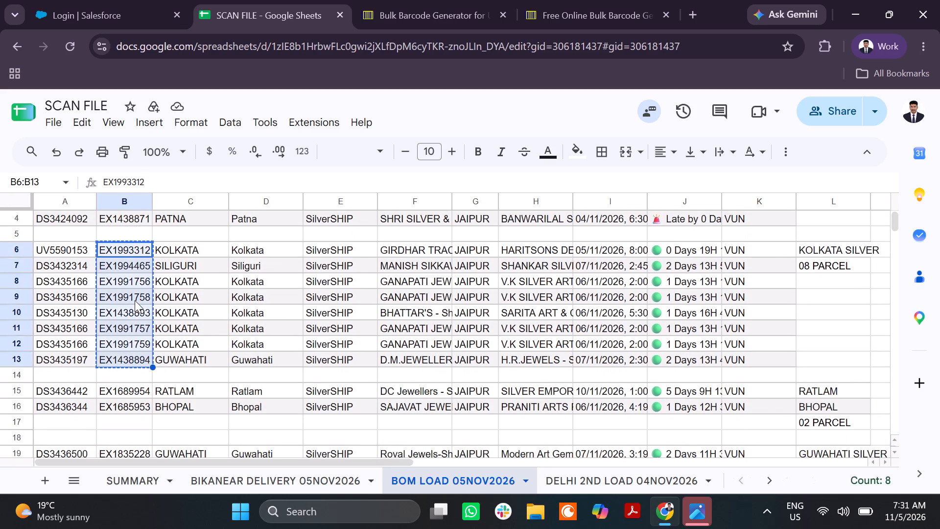
Generate Code128 barcodes from the copied KOLKATA SILVER parcel numbers in the bulk generator.
{"action": "left_click", "coordinate": [369, 0]}
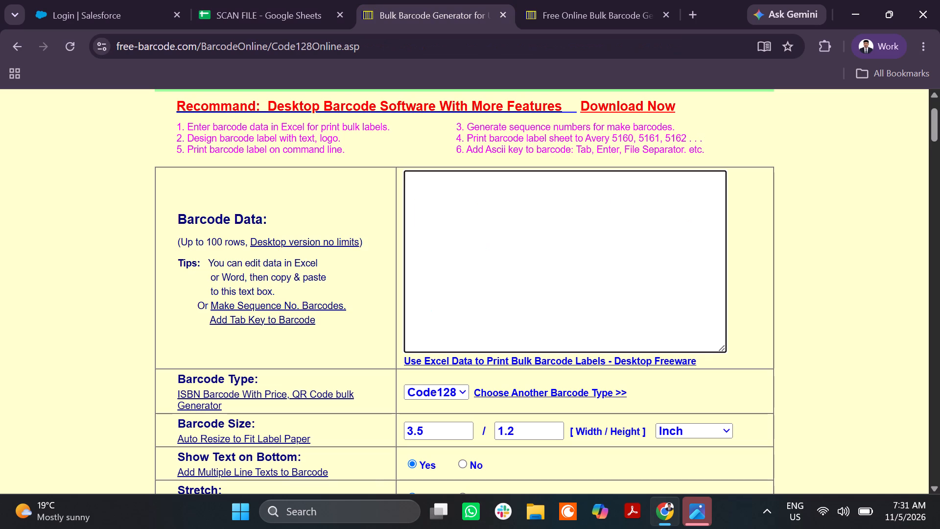
{"action": "left_click", "coordinate": [470, 274]}
{"action": "key", "text": "ctrl+v"}
{"action": "scroll", "coordinate": [470, 274], "scroll_direction": "down", "scroll_amount": 5}
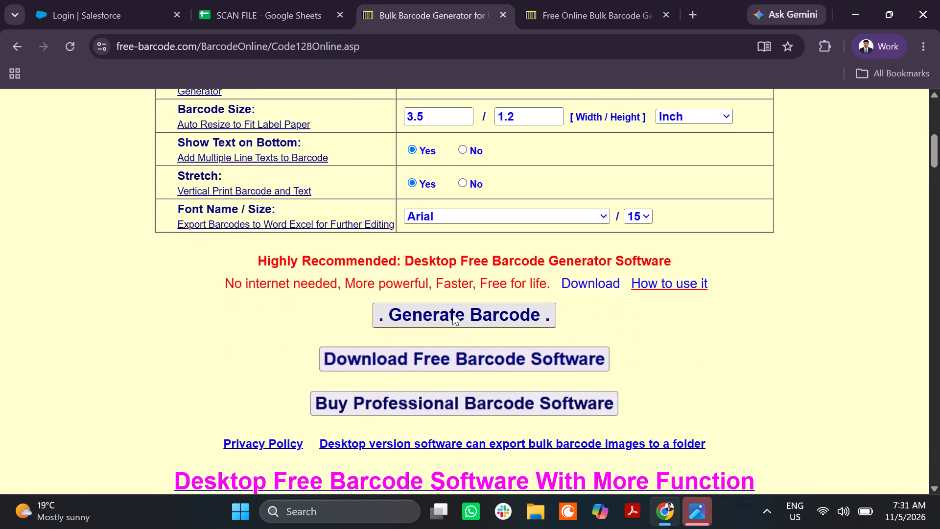
{"action": "left_click", "coordinate": [452, 313]}
Review the generated KOLKATA SILVER barcodes one after another, from the first number onward.
{"action": "scroll", "coordinate": [788, 331], "scroll_direction": "down", "scroll_amount": 2}
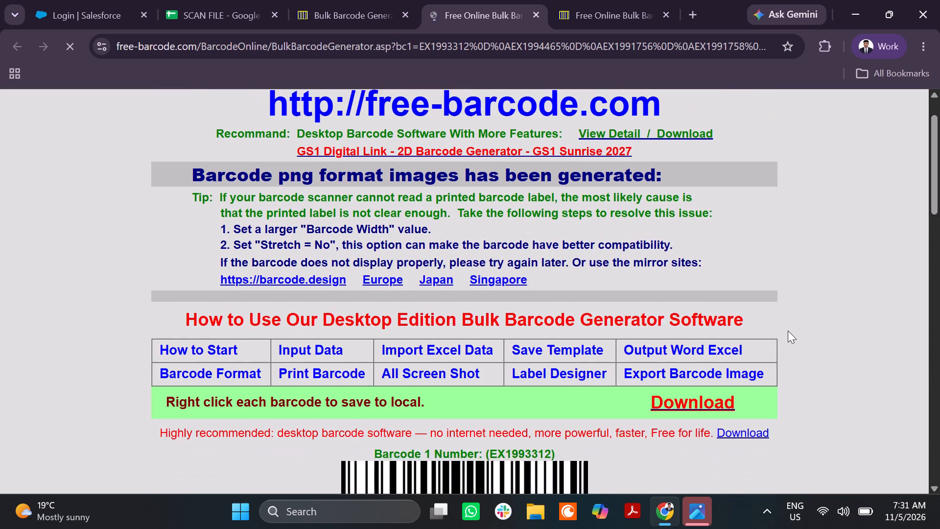
{"action": "scroll", "coordinate": [788, 331], "scroll_direction": "down", "scroll_amount": 4}
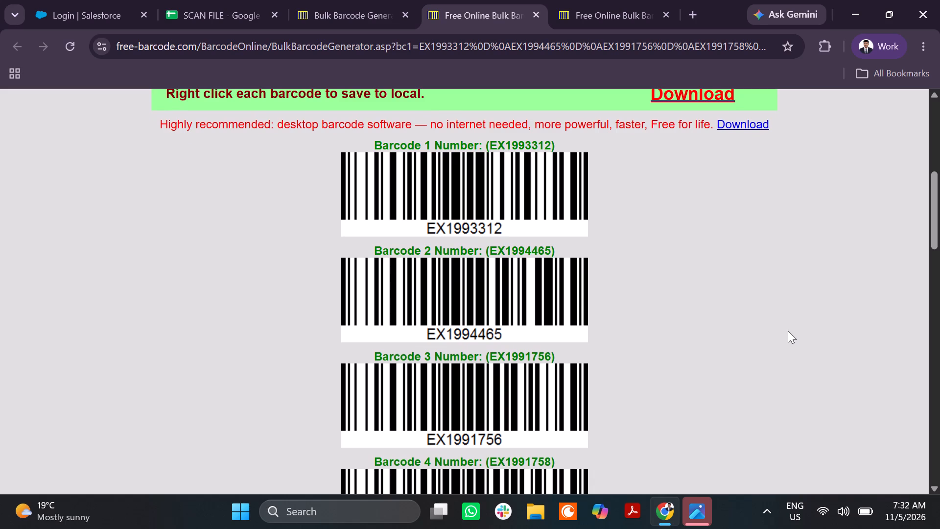
{"action": "scroll", "coordinate": [788, 331], "scroll_direction": "down", "scroll_amount": 4}
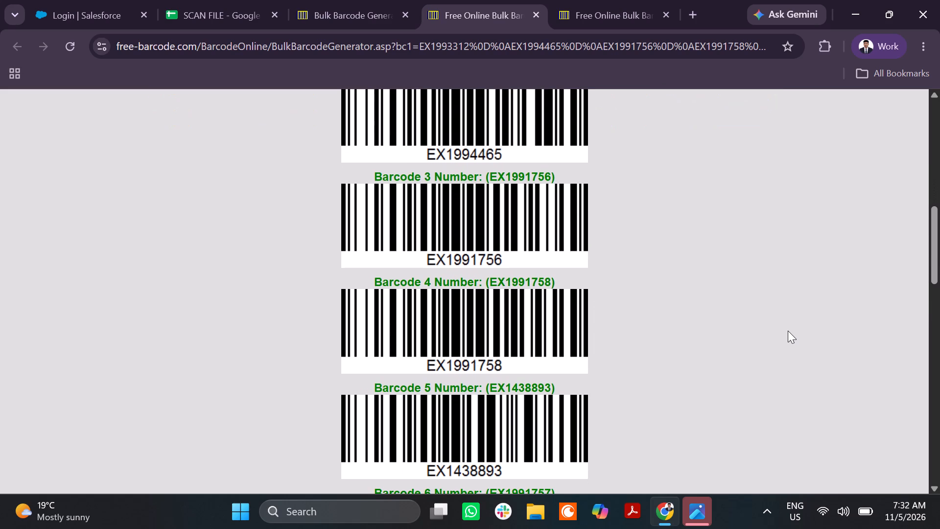
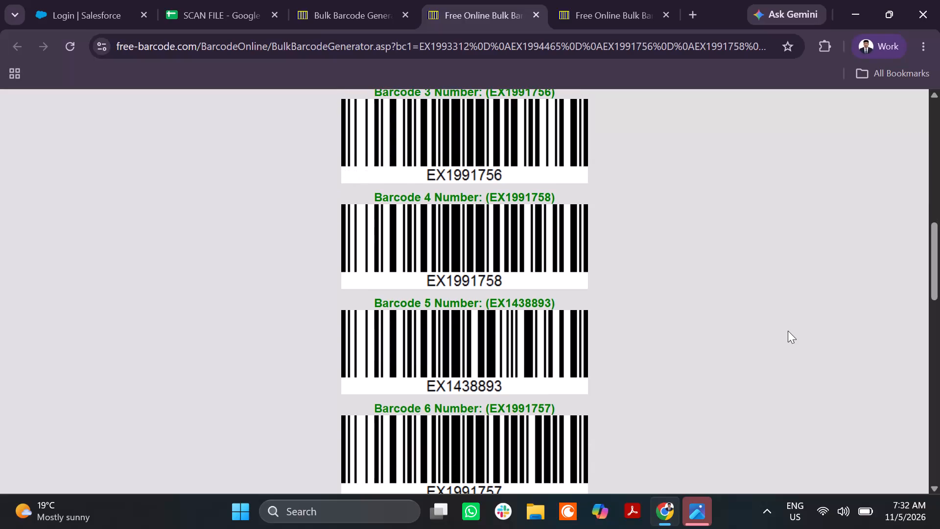
Continue reviewing the remaining KOLKATA SILVER barcodes one after another, from the fourth number toward the eighth.
{"action": "scroll", "coordinate": [788, 331], "scroll_direction": "down", "scroll_amount": 1}
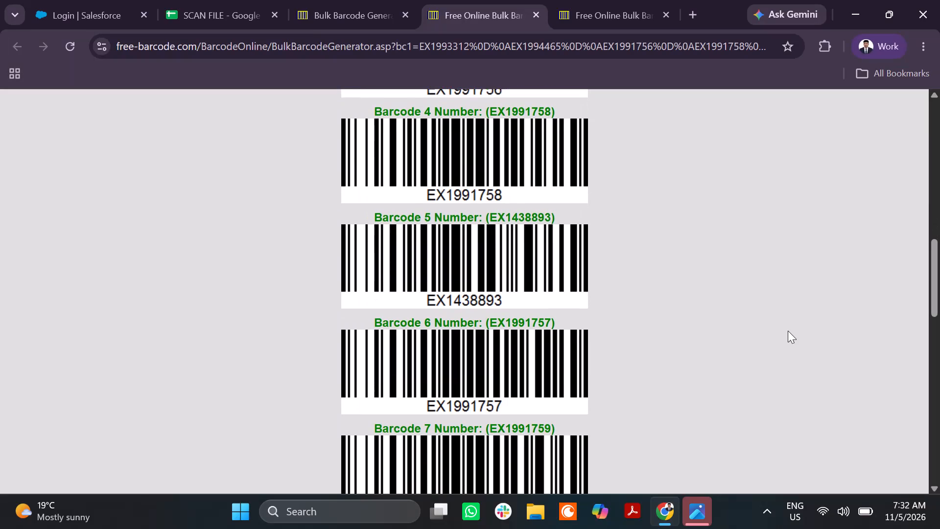
{"action": "scroll", "coordinate": [788, 331], "scroll_direction": "down", "scroll_amount": 2}
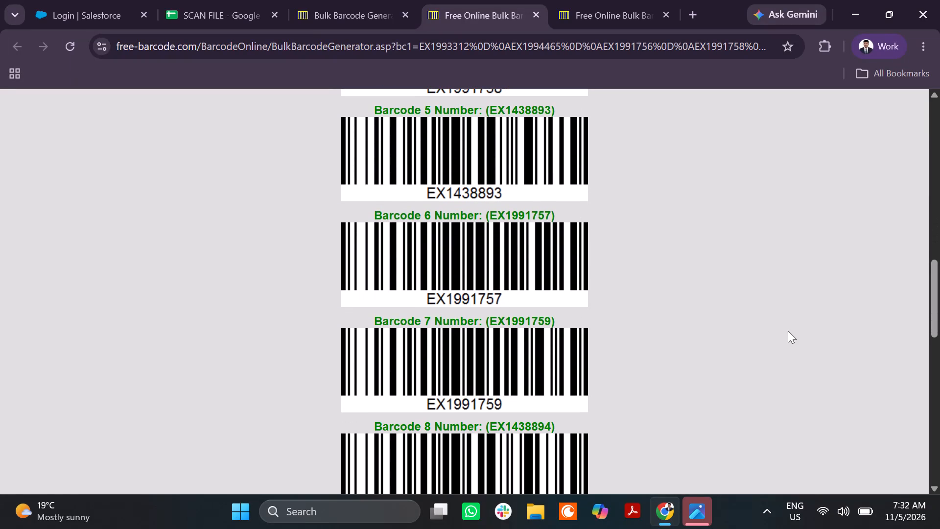
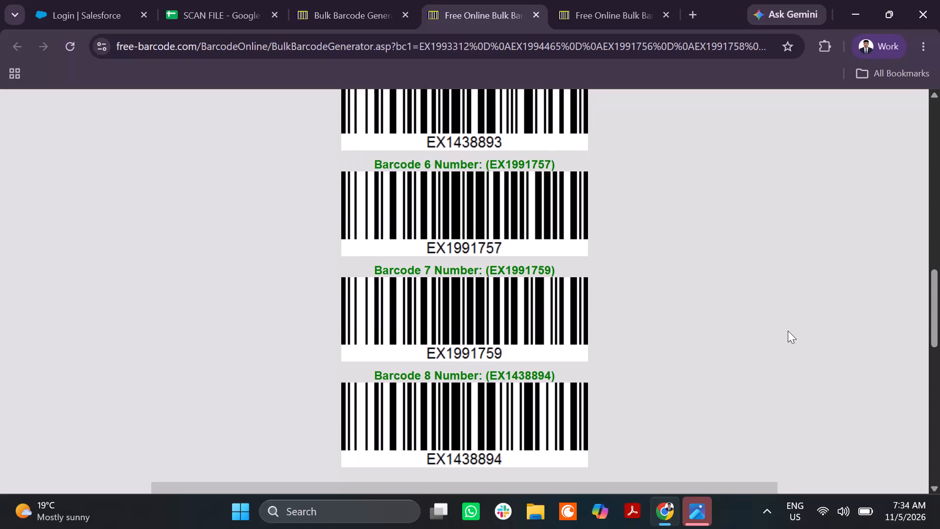
Clear all the KOLKATA SILVER parcel numbers from the generator's Barcode Data box.
{"action": "scroll", "coordinate": [788, 331], "scroll_direction": "down", "scroll_amount": 1}
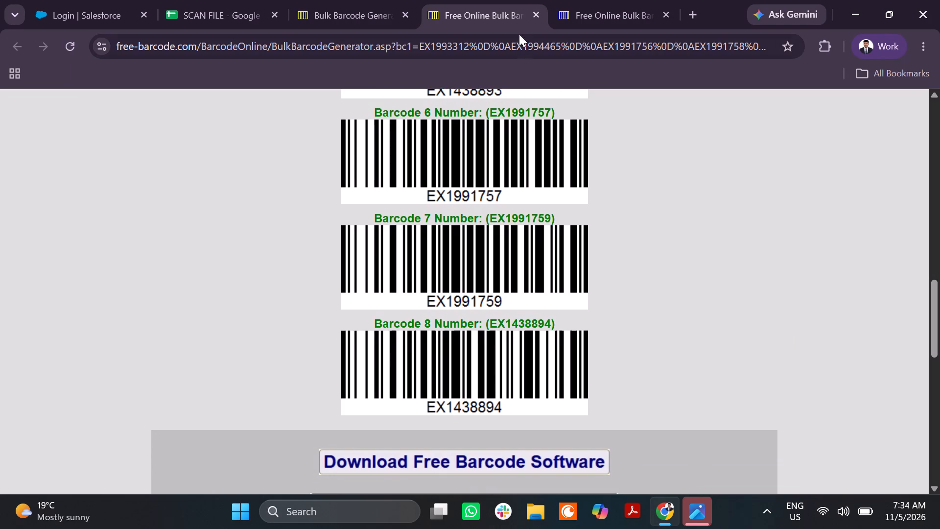
{"action": "left_click", "coordinate": [384, 0]}
{"action": "scroll", "coordinate": [367, 198], "scroll_direction": "up", "scroll_amount": 3}
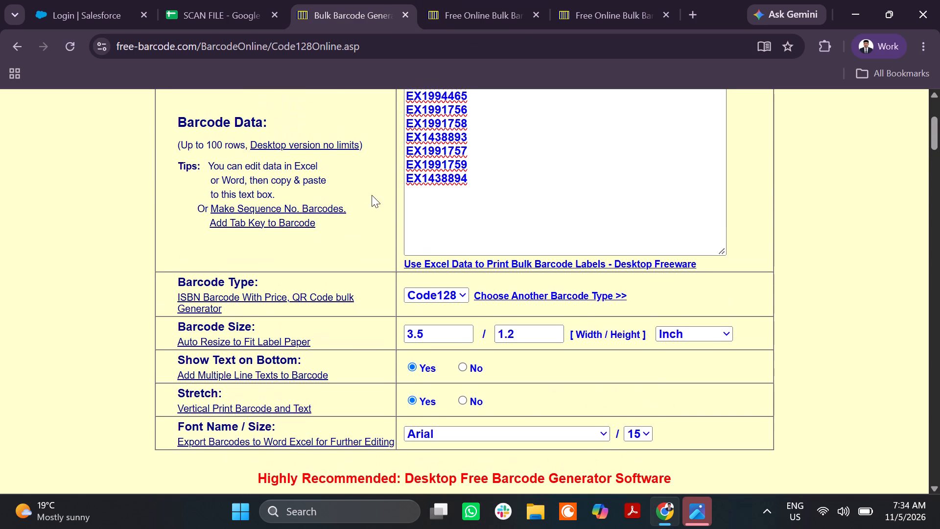
{"action": "left_click", "coordinate": [463, 143]}
{"action": "key", "text": "ctrl+a"}
{"action": "key", "text": "Delete"}
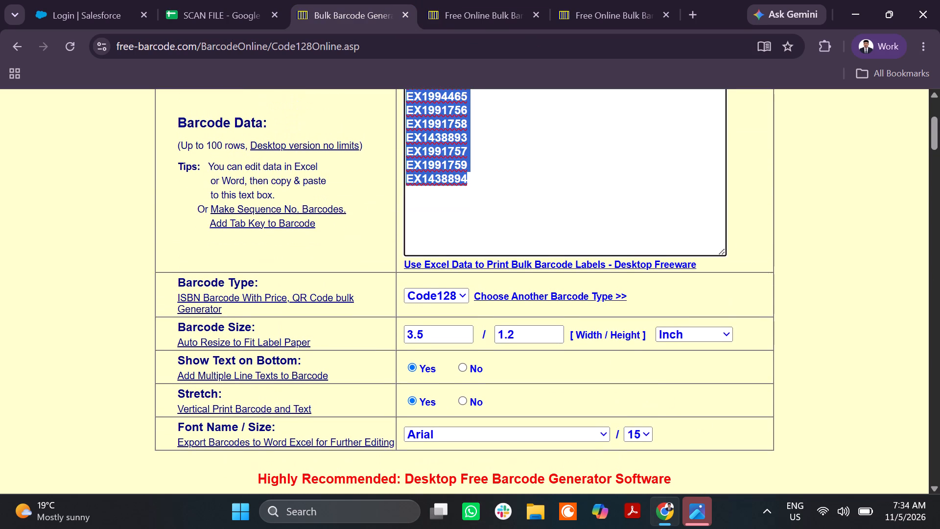
Copy the 17 Chennai silver parcel numbers in cells B22:B38 of the BOM LOAD 05NOV2026 sheet in SCAN FILE.
{"action": "left_click", "coordinate": [226, 10]}
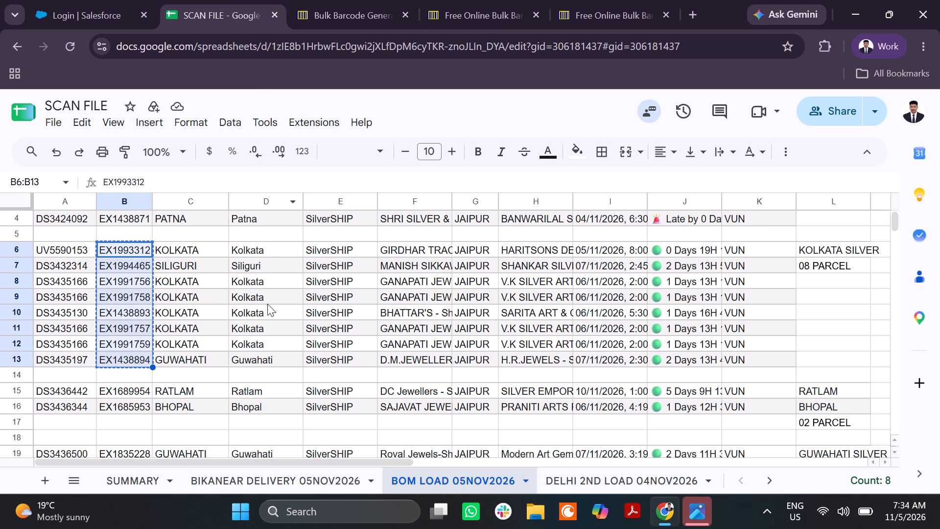
{"action": "scroll", "coordinate": [265, 313], "scroll_direction": "down", "scroll_amount": 2}
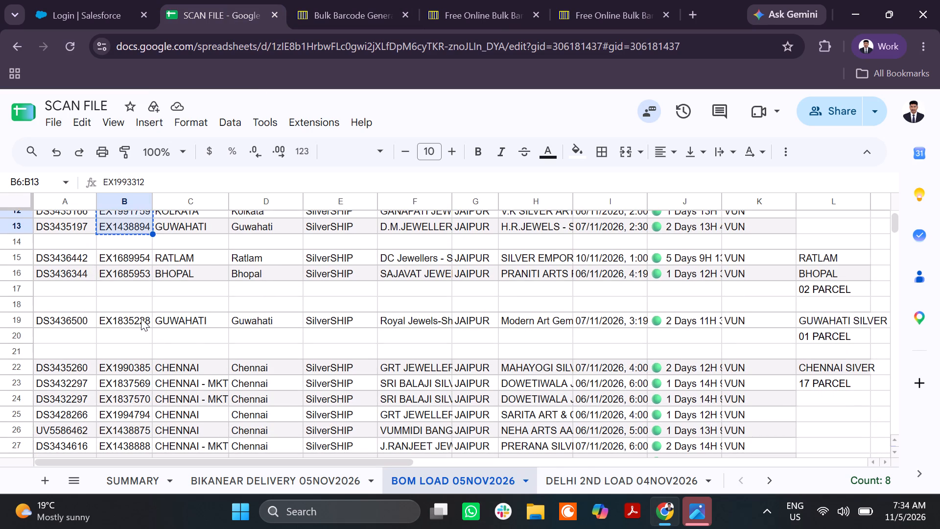
{"action": "left_click", "coordinate": [132, 365]}
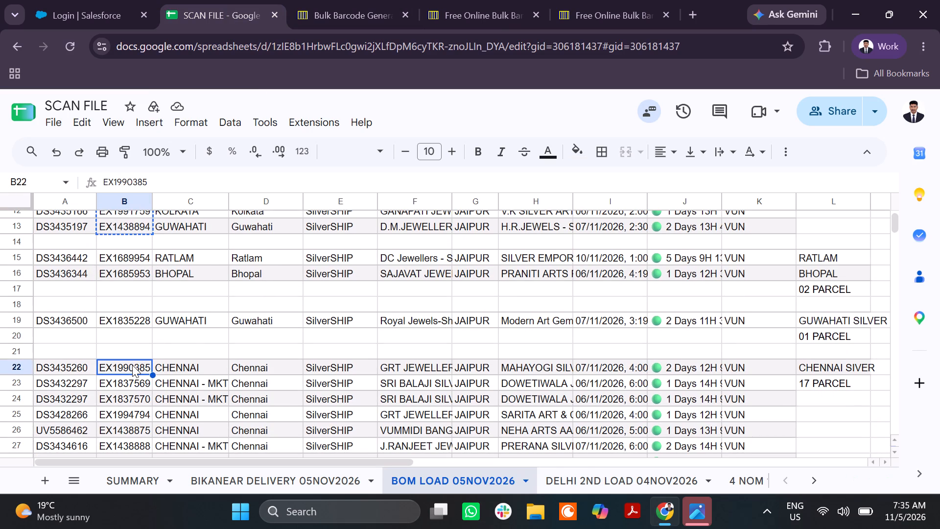
{"action": "key", "text": "ctrl+shift+Down"}
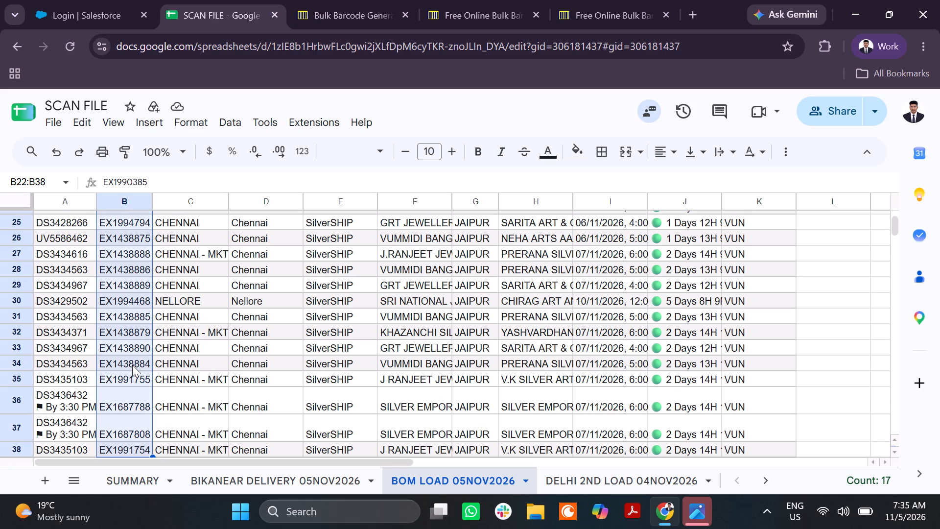
{"action": "key", "text": "ctrl+c"}
{"action": "scroll", "coordinate": [132, 365], "scroll_direction": "down", "scroll_amount": 3}
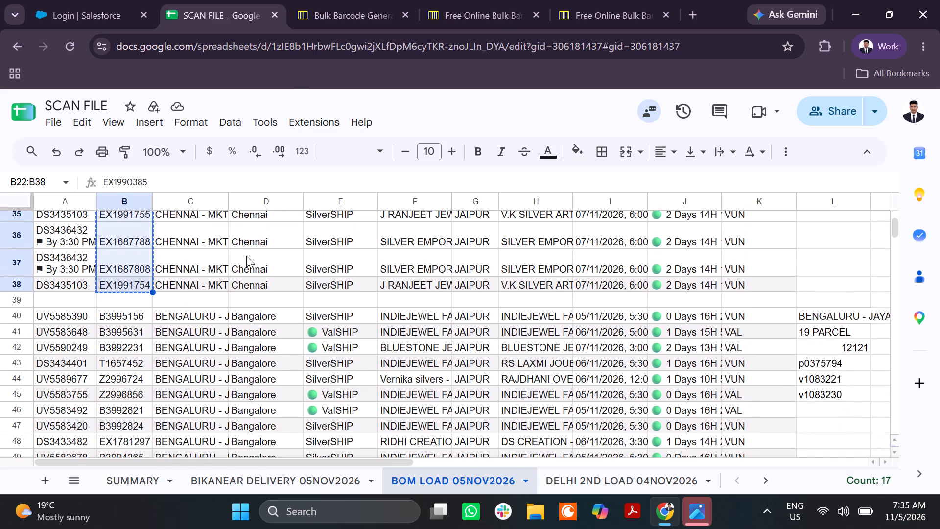
Paste the Chennai silver parcel numbers into the generator's empty Barcode Data box and generate their Code128 barcodes.
{"action": "left_click", "coordinate": [354, 0]}
{"action": "left_click", "coordinate": [458, 141]}
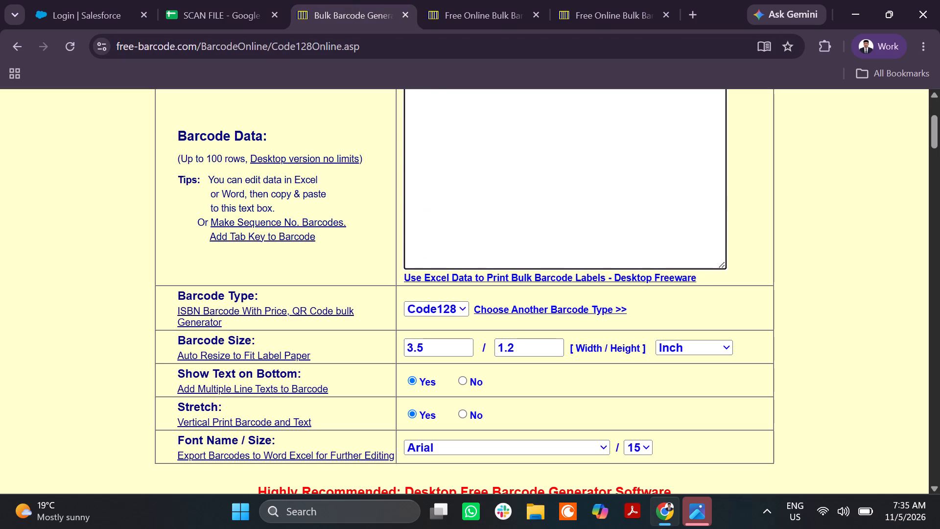
{"action": "key", "text": "ctrl+v"}
{"action": "scroll", "coordinate": [458, 141], "scroll_direction": "down", "scroll_amount": 8}
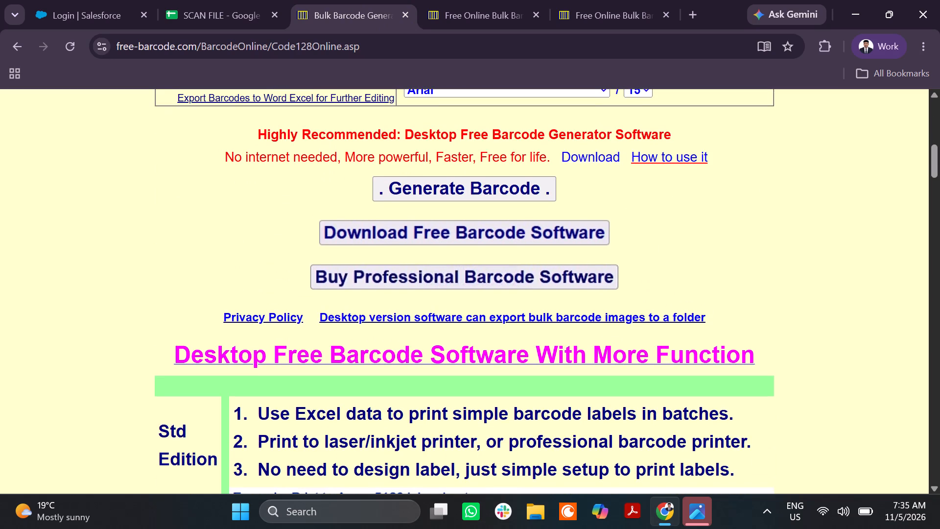
{"action": "left_click", "coordinate": [436, 193]}
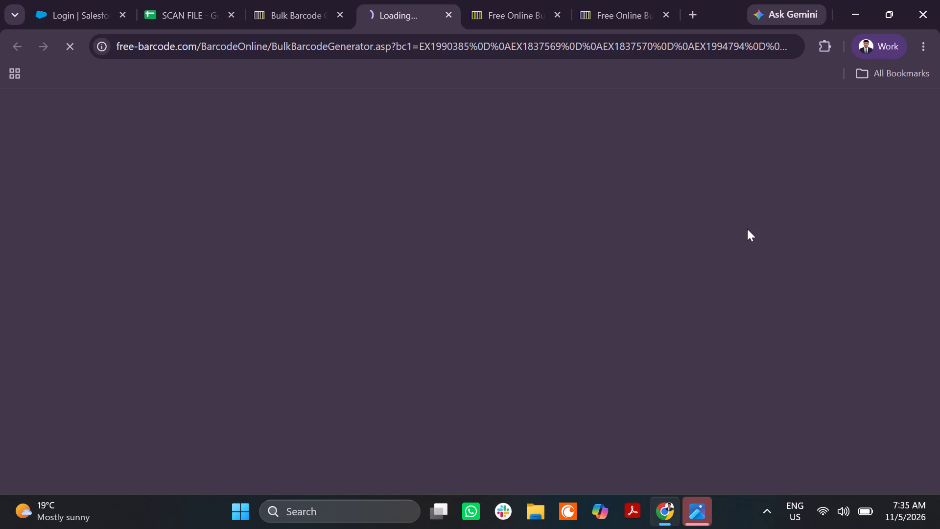
Close all three open barcode result pages, keeping the spreadsheet and the bulk barcode generator page open.
{"action": "scroll", "coordinate": [856, 250], "scroll_direction": "down", "scroll_amount": 3}
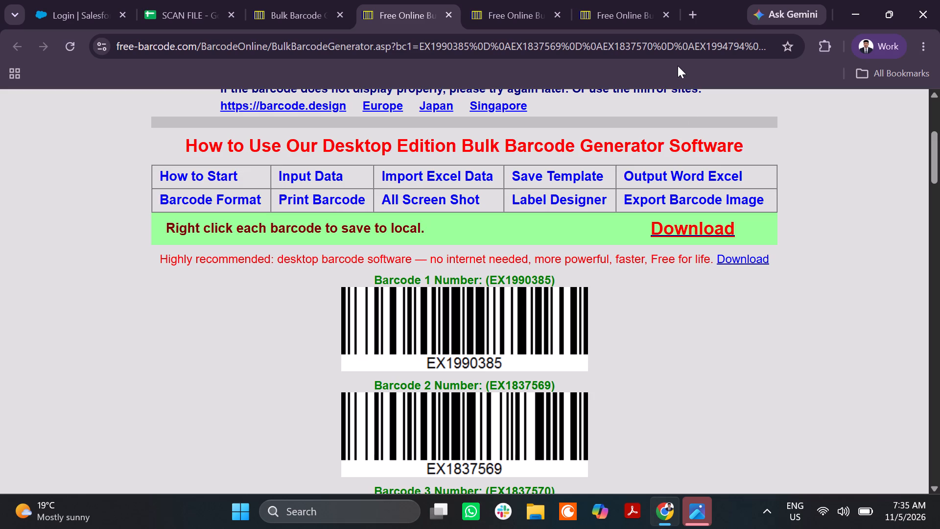
{"action": "left_click", "coordinate": [199, 12]}
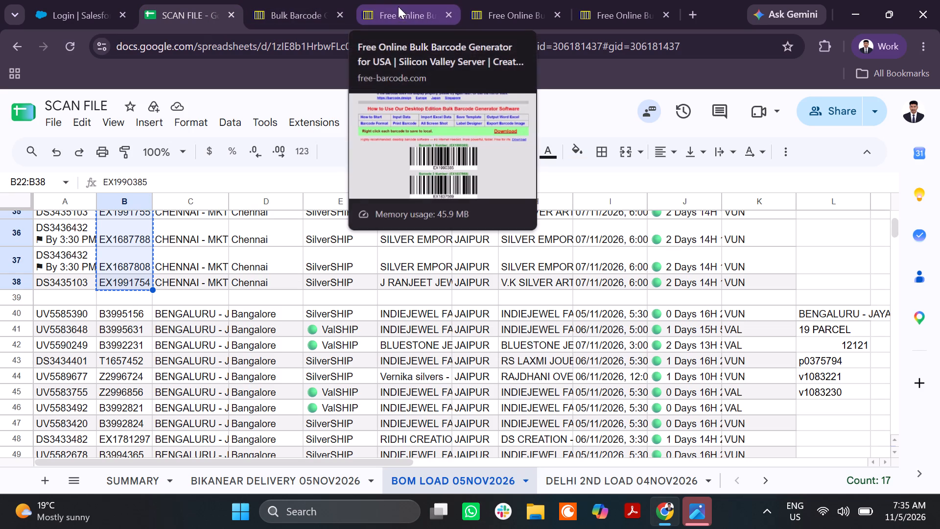
{"action": "left_click", "coordinate": [285, 8]}
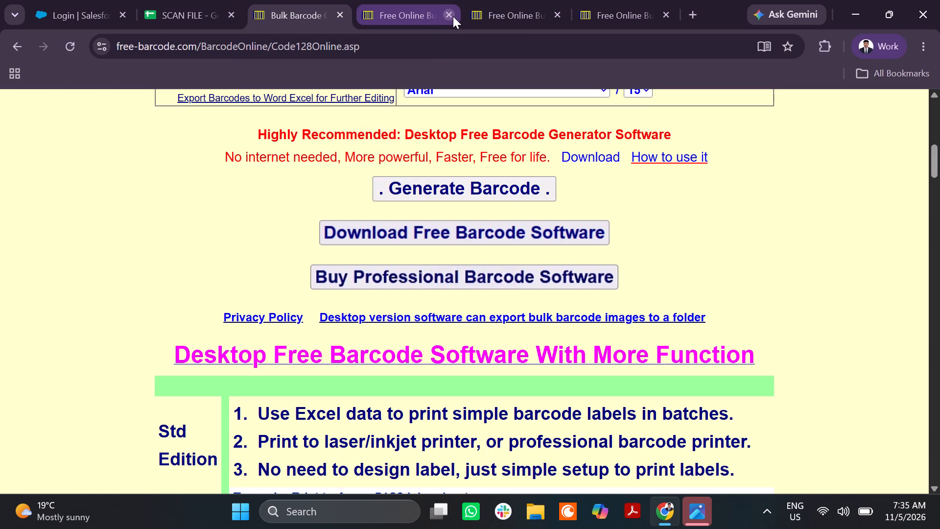
{"action": "left_click", "coordinate": [453, 16]}
{"action": "left_click", "coordinate": [453, 16]}
{"action": "left_click", "coordinate": [453, 16]}
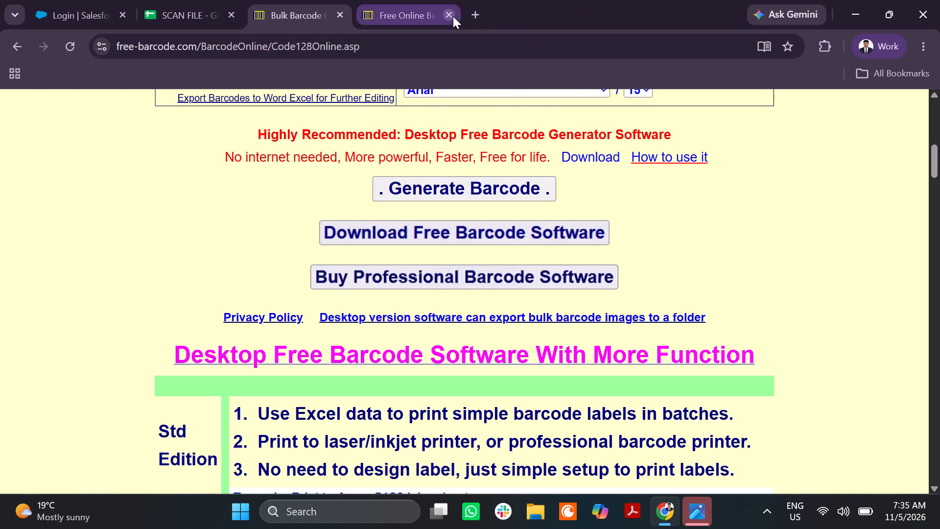
Generate the Chennai silver barcodes again from the numbers already entered in the generator.
{"action": "left_click", "coordinate": [483, 188]}
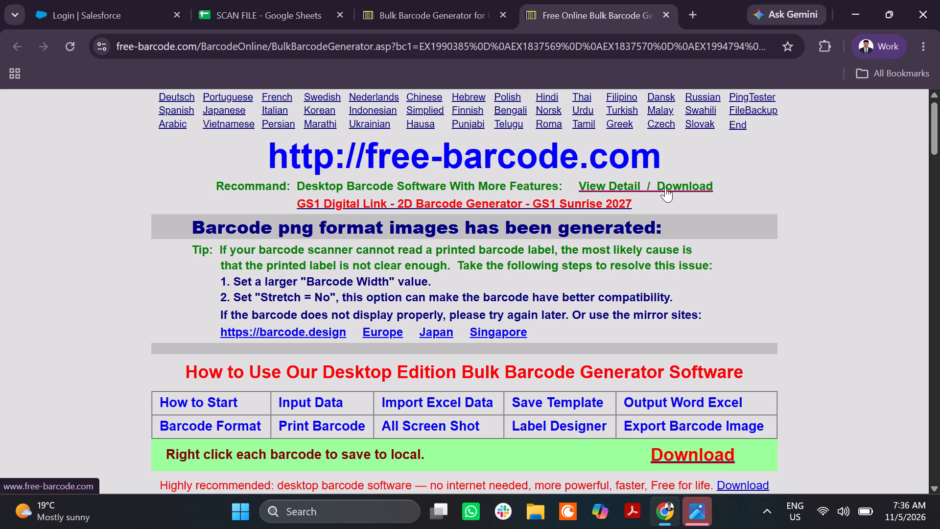
Review the generated Chennai silver barcodes one after another, from the first number toward the fifth.
{"action": "scroll", "coordinate": [855, 153], "scroll_direction": "down", "scroll_amount": 3}
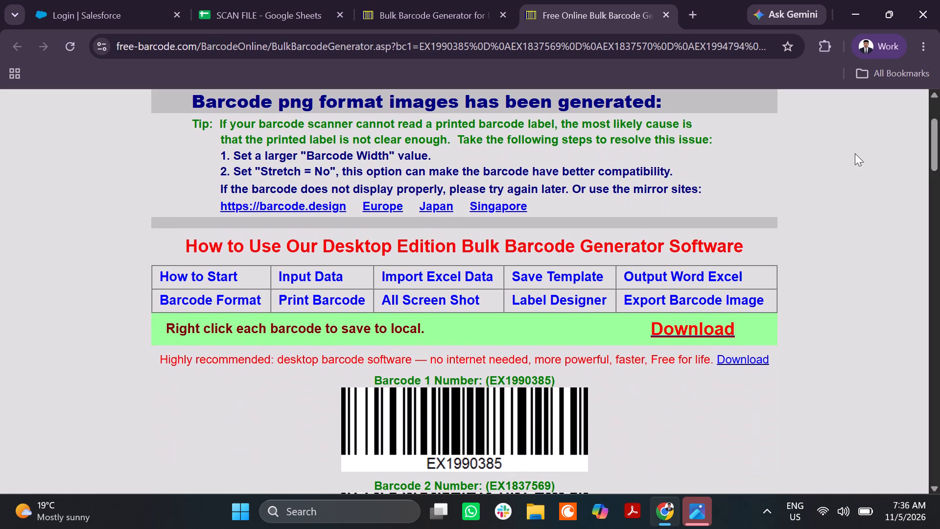
{"action": "scroll", "coordinate": [855, 153], "scroll_direction": "down", "scroll_amount": 3}
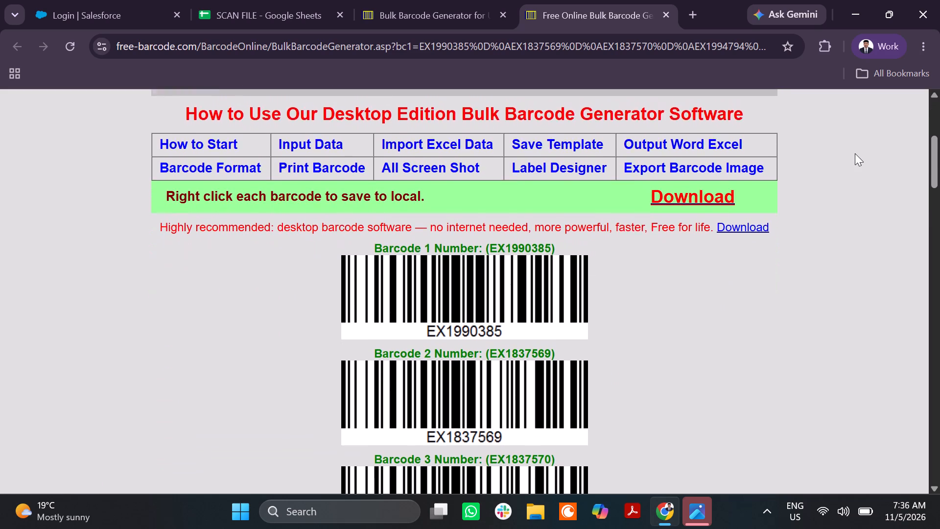
{"action": "scroll", "coordinate": [855, 153], "scroll_direction": "down", "scroll_amount": 4}
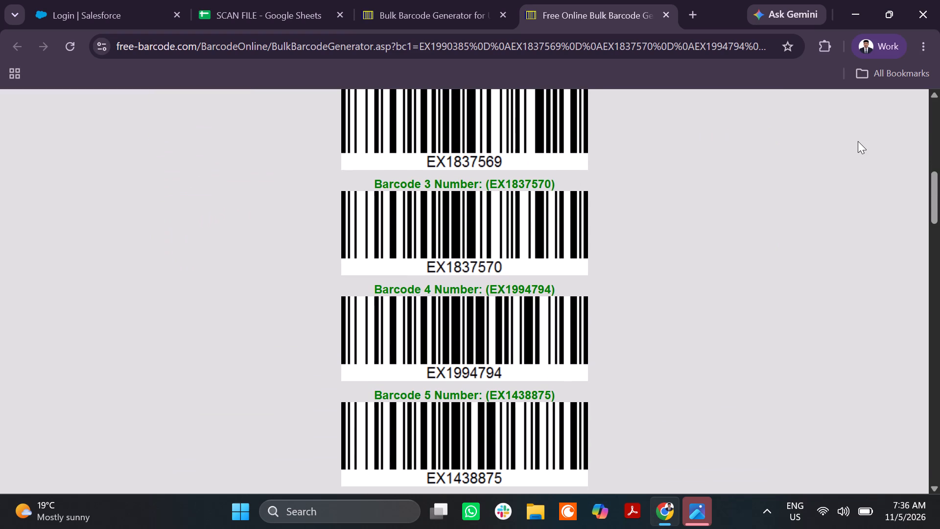
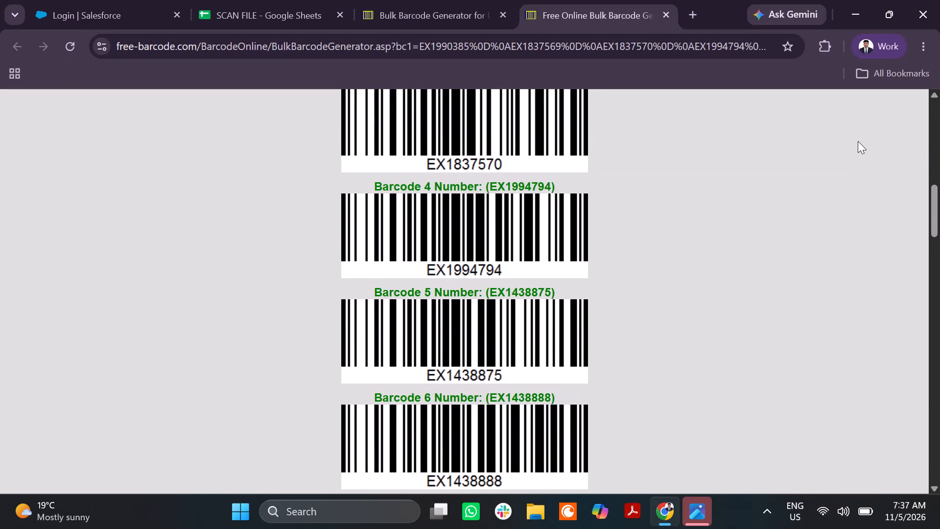
Continue examining the generated Chennai silver barcodes in order, from the fifth number through the tenth.
{"action": "scroll", "coordinate": [858, 141], "scroll_direction": "down", "scroll_amount": 3}
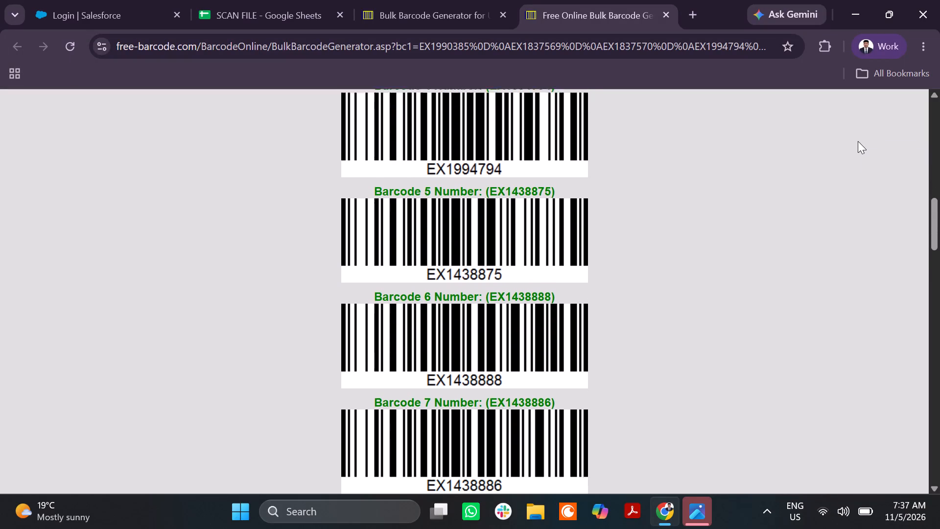
{"action": "scroll", "coordinate": [858, 141], "scroll_direction": "down", "scroll_amount": 4}
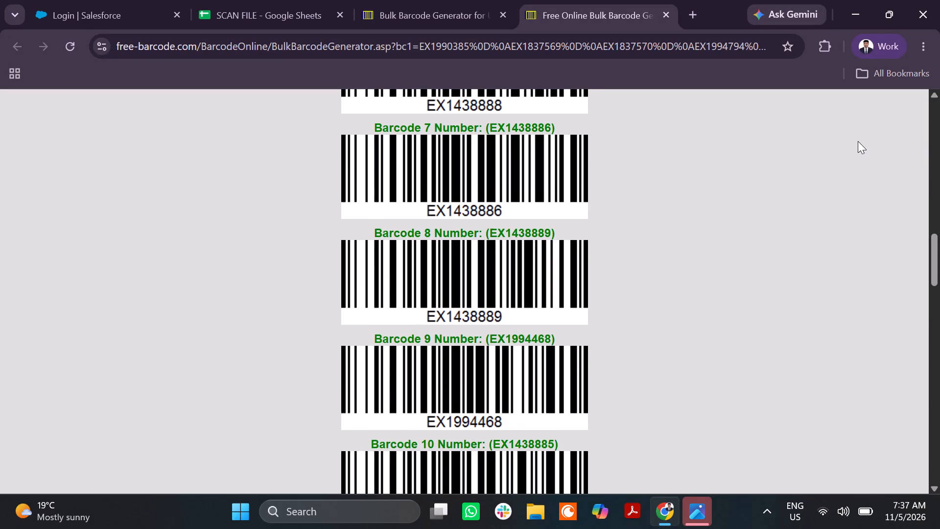
{"action": "scroll", "coordinate": [858, 141], "scroll_direction": "down", "scroll_amount": 2}
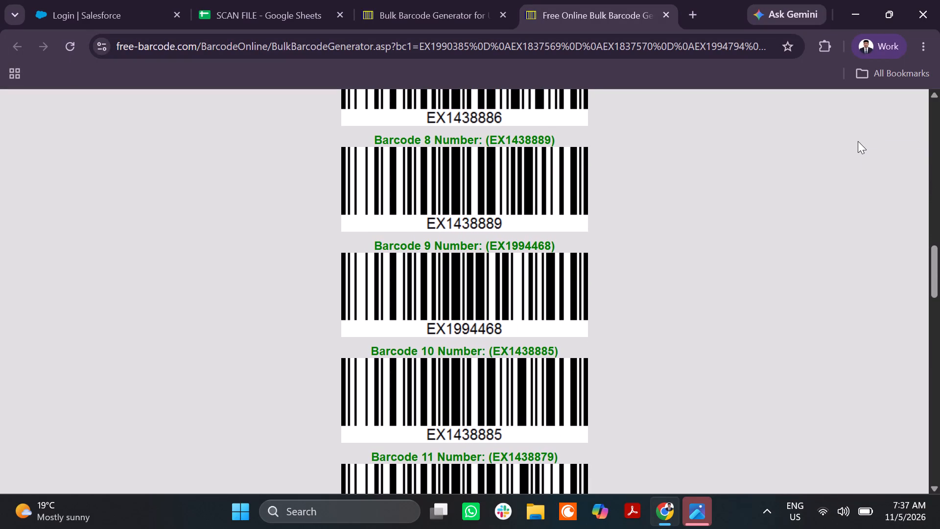
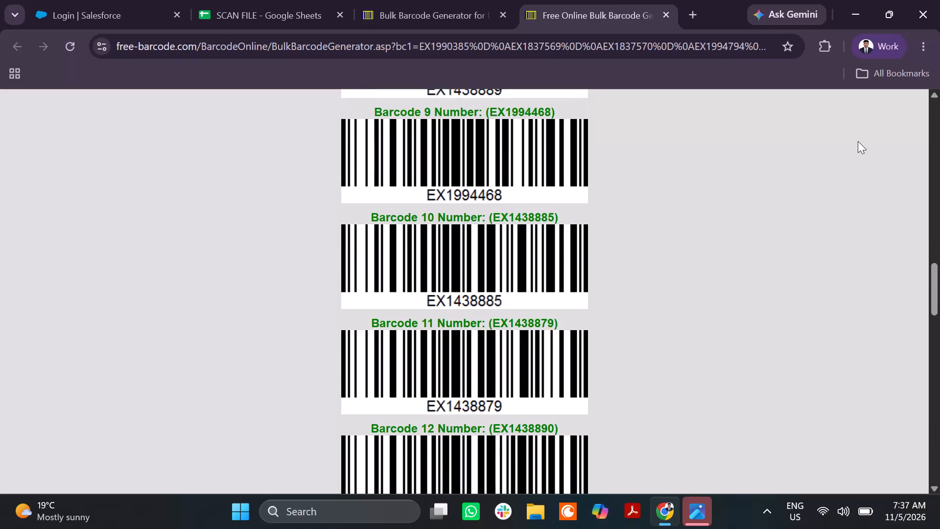
Examine the remaining Chennai silver barcodes in order, from the eleventh number through the seventeenth.
{"action": "scroll", "coordinate": [858, 141], "scroll_direction": "down", "scroll_amount": 2}
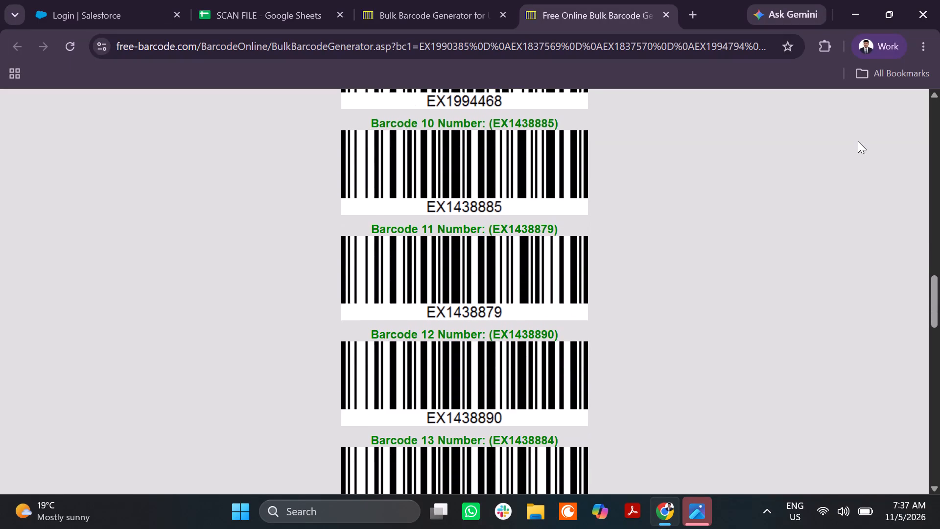
{"action": "scroll", "coordinate": [858, 141], "scroll_direction": "down", "scroll_amount": 5}
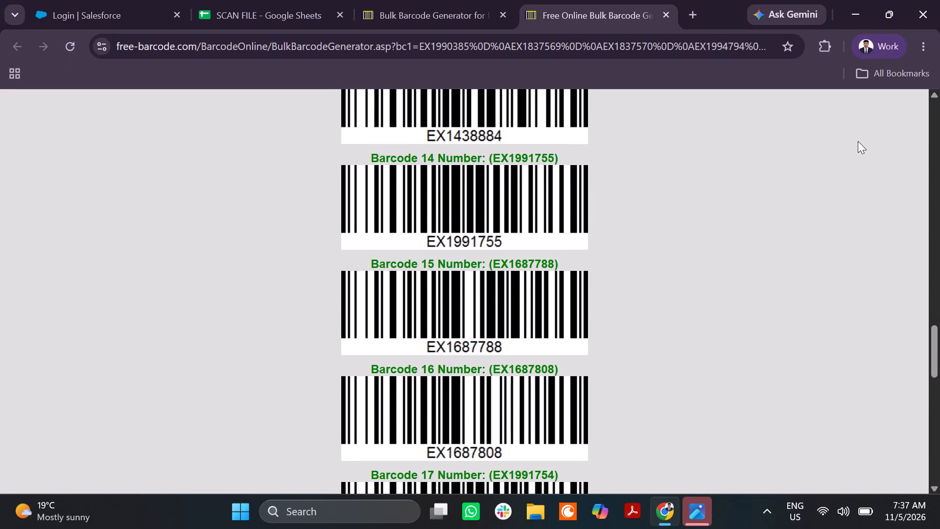
{"action": "scroll", "coordinate": [858, 141], "scroll_direction": "down", "scroll_amount": 3}
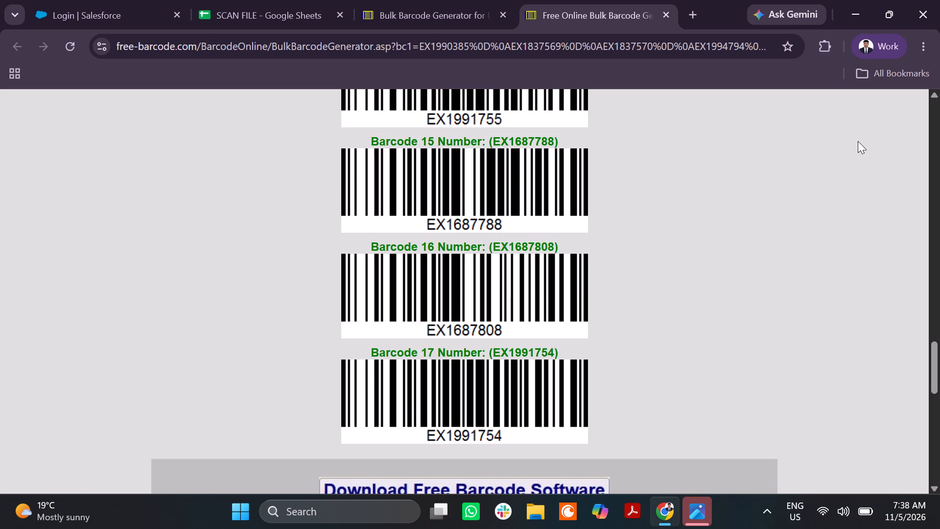
Return to the SCAN FILE spreadsheet's BOM LOAD 05NOV2026 sheet and look back over the Chennai silver parcel rows.
{"action": "left_click", "coordinate": [278, 13]}
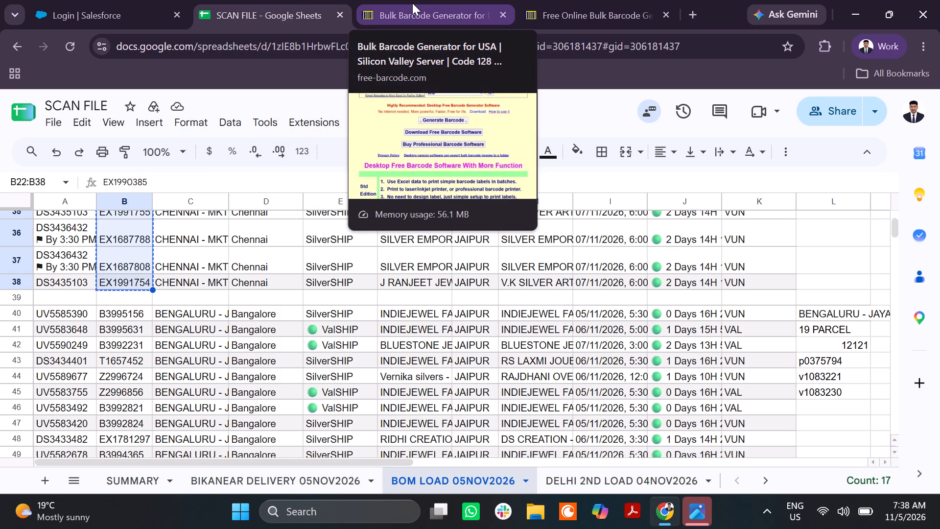
{"action": "scroll", "coordinate": [390, 249], "scroll_direction": "up", "scroll_amount": 3}
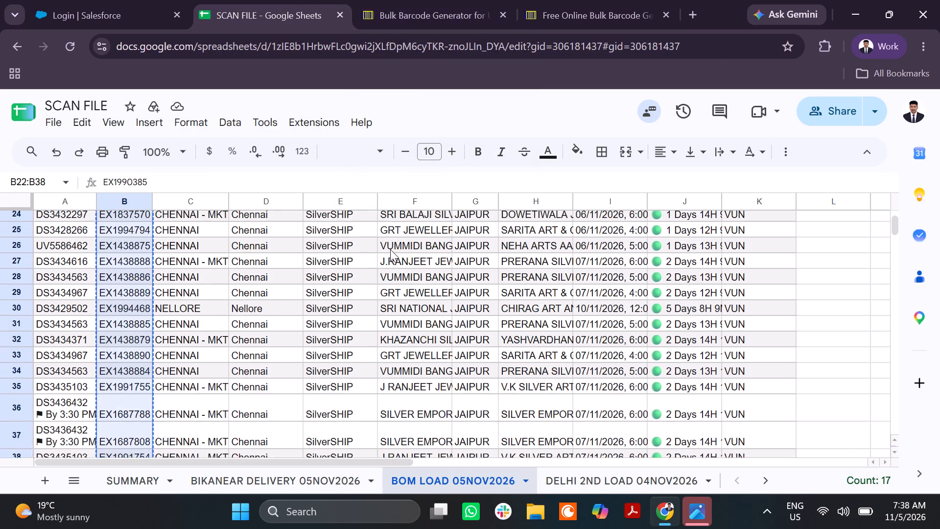
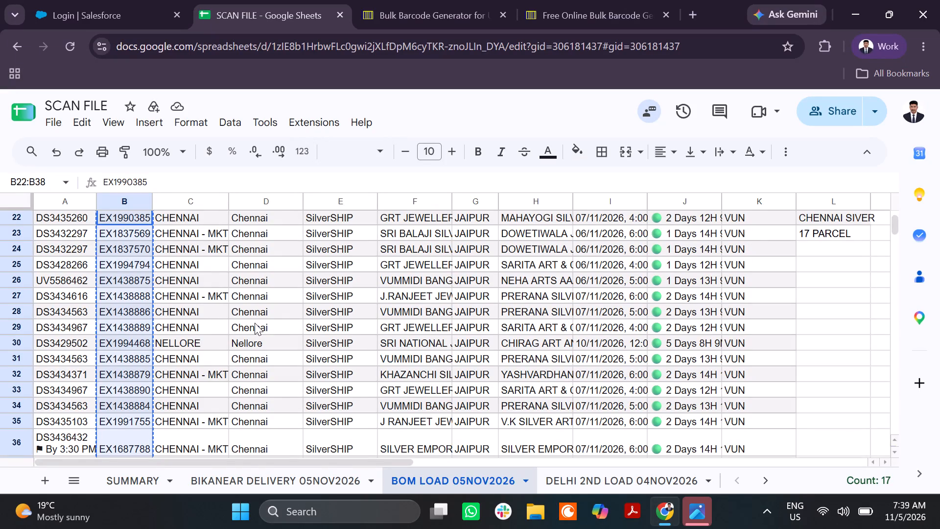
Set the parcel count noted beside the BOM SILVER group in cell L395 to 64 PARCEL.
{"action": "scroll", "coordinate": [255, 323], "scroll_direction": "down", "scroll_amount": 9}
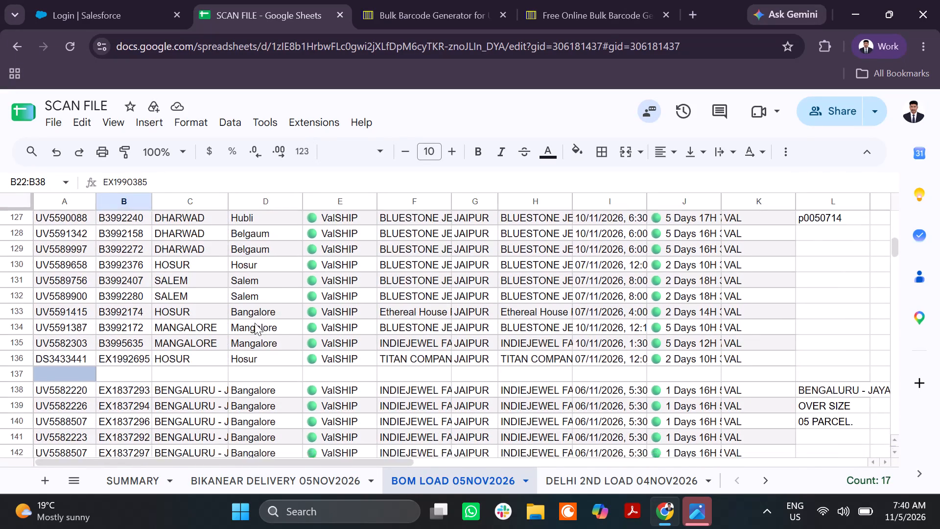
{"action": "scroll", "coordinate": [255, 323], "scroll_direction": "down", "scroll_amount": 3}
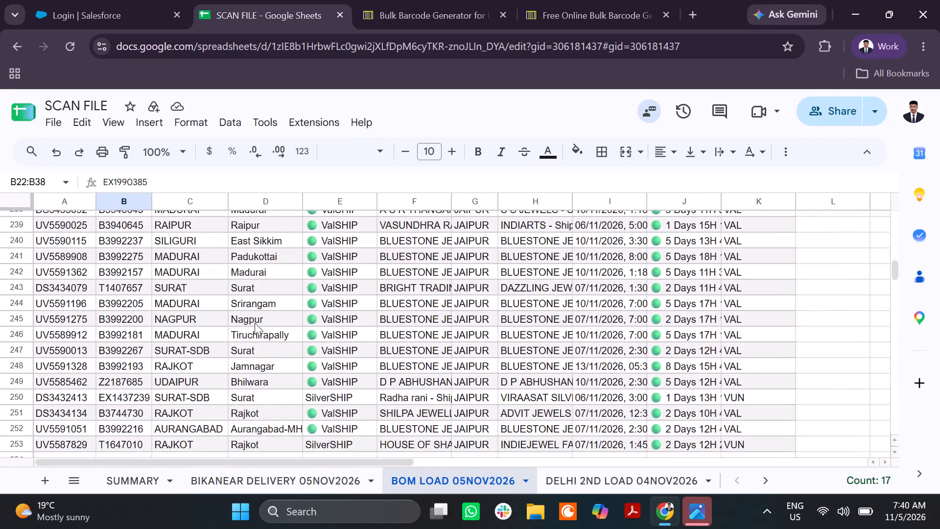
{"action": "scroll", "coordinate": [255, 323], "scroll_direction": "down", "scroll_amount": 1}
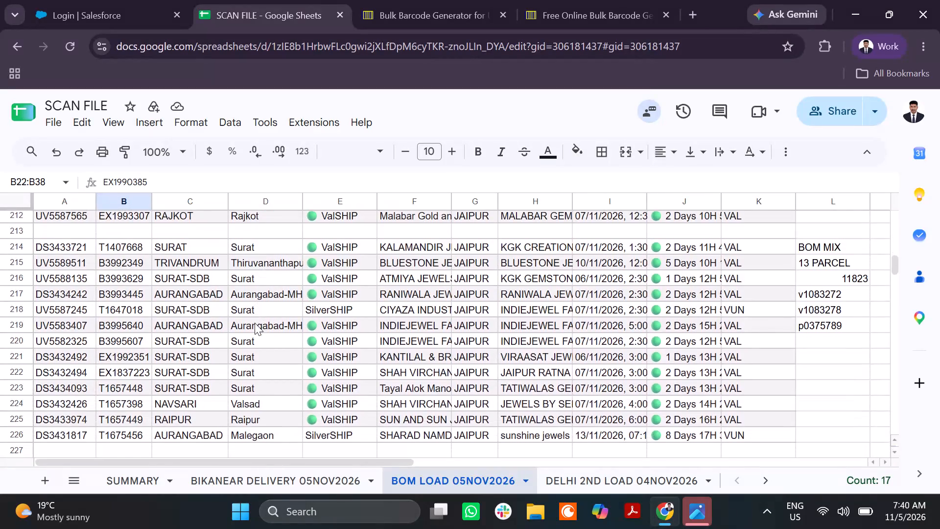
{"action": "scroll", "coordinate": [255, 323], "scroll_direction": "down", "scroll_amount": 3}
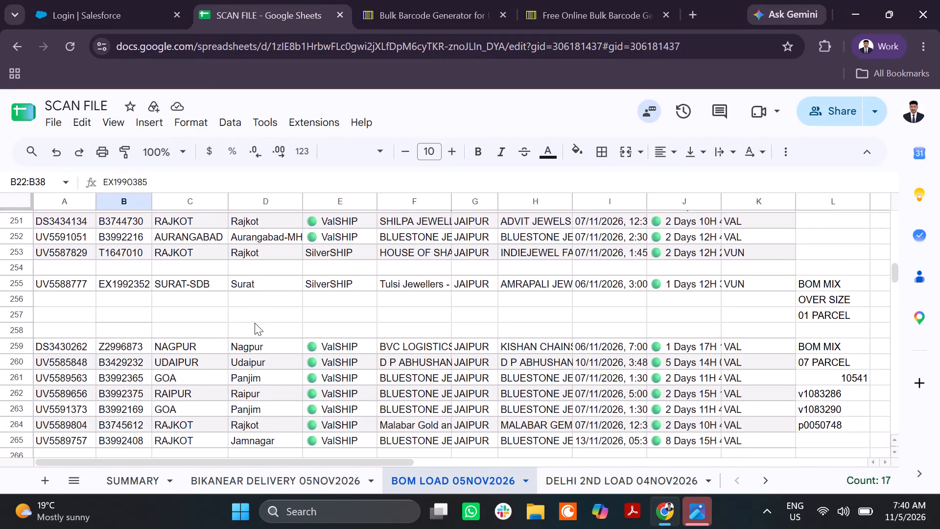
{"action": "scroll", "coordinate": [255, 323], "scroll_direction": "down", "scroll_amount": 7}
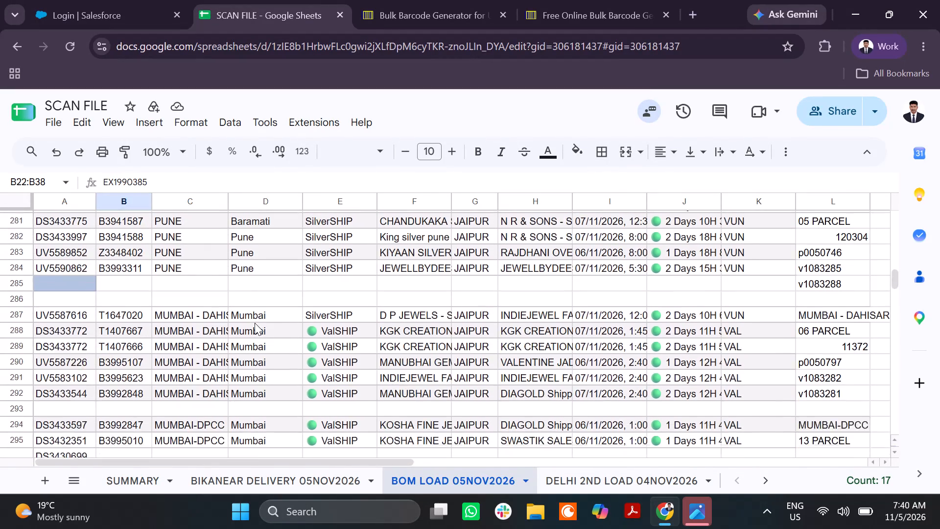
{"action": "scroll", "coordinate": [255, 323], "scroll_direction": "down", "scroll_amount": 6}
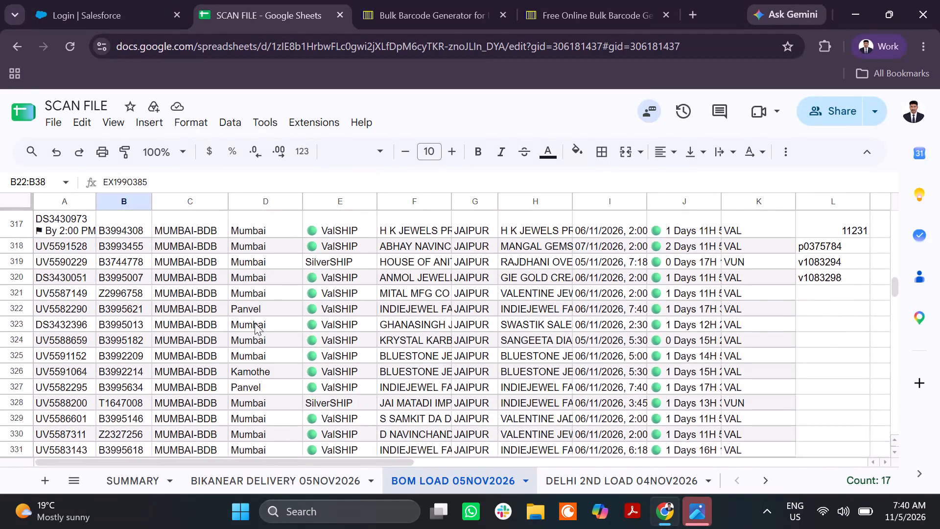
{"action": "scroll", "coordinate": [255, 323], "scroll_direction": "down", "scroll_amount": 6}
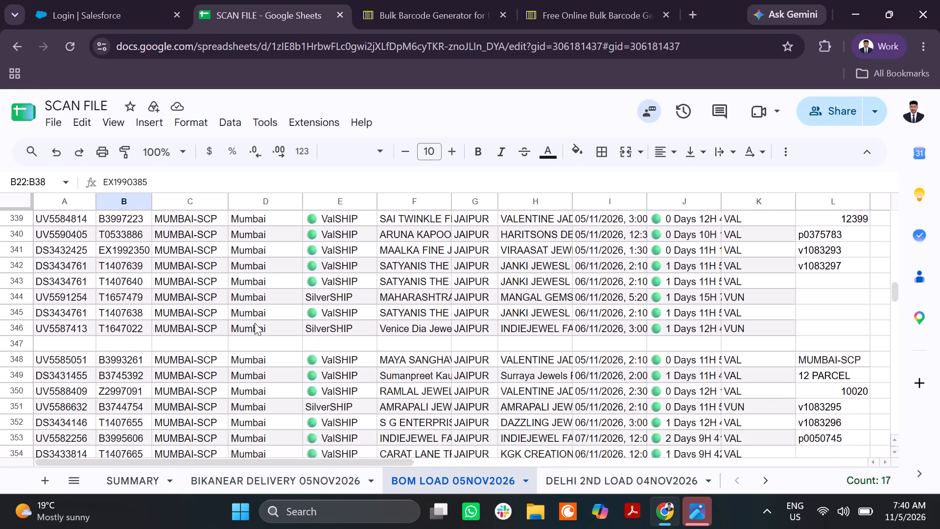
{"action": "scroll", "coordinate": [255, 323], "scroll_direction": "down", "scroll_amount": 2}
{"action": "scroll", "coordinate": [255, 323], "scroll_direction": "right", "scroll_amount": 1}
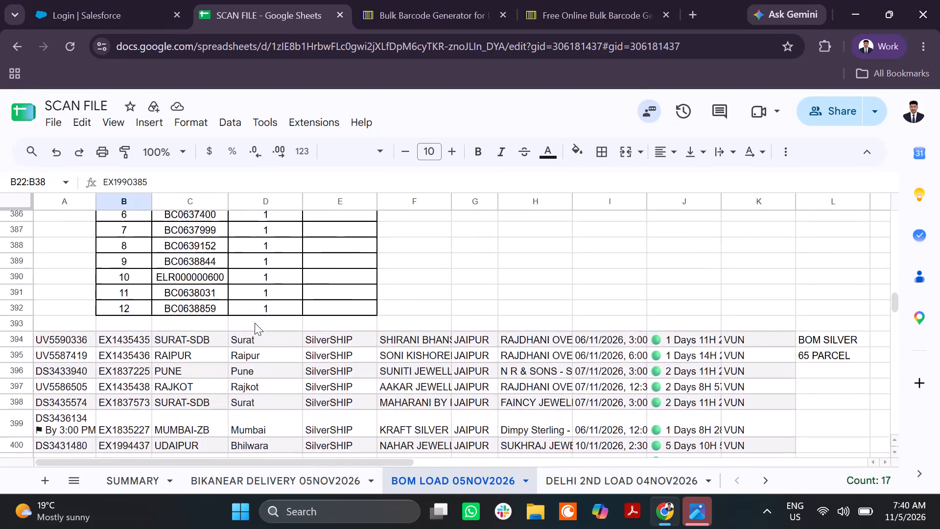
{"action": "scroll", "coordinate": [255, 323], "scroll_direction": "right", "scroll_amount": 1}
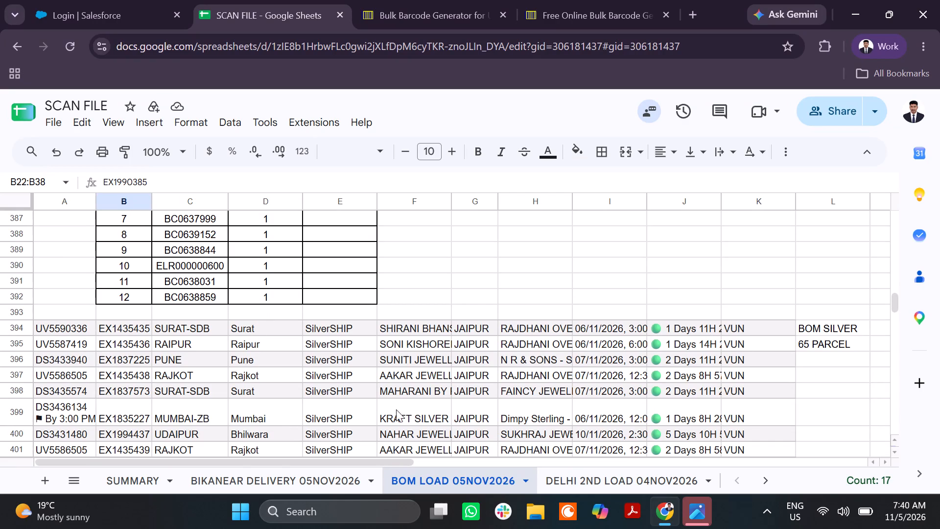
{"action": "left_click_drag", "start_coordinate": [805, 351], "coordinate": [810, 345]}
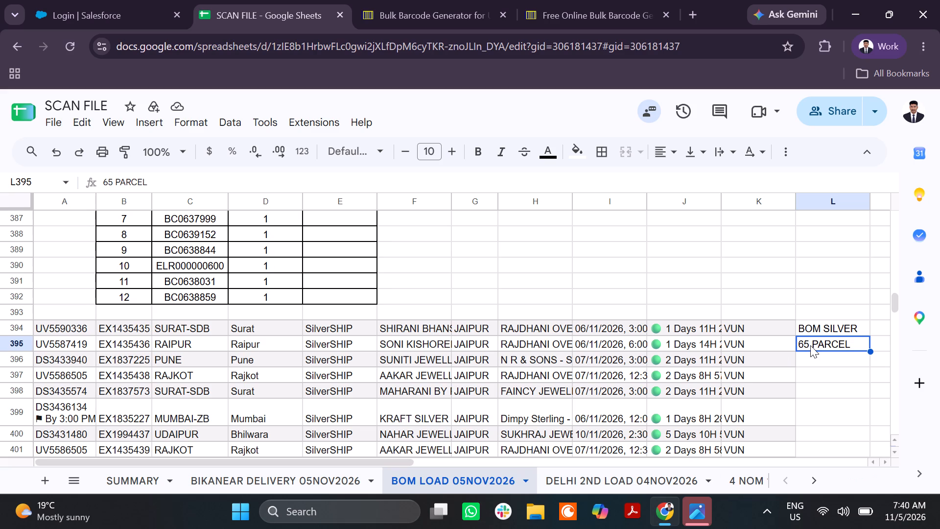
{"action": "type", "text": "64"}
{"action": "key", "text": "space"}
{"action": "type", "text": "PARCEL"}
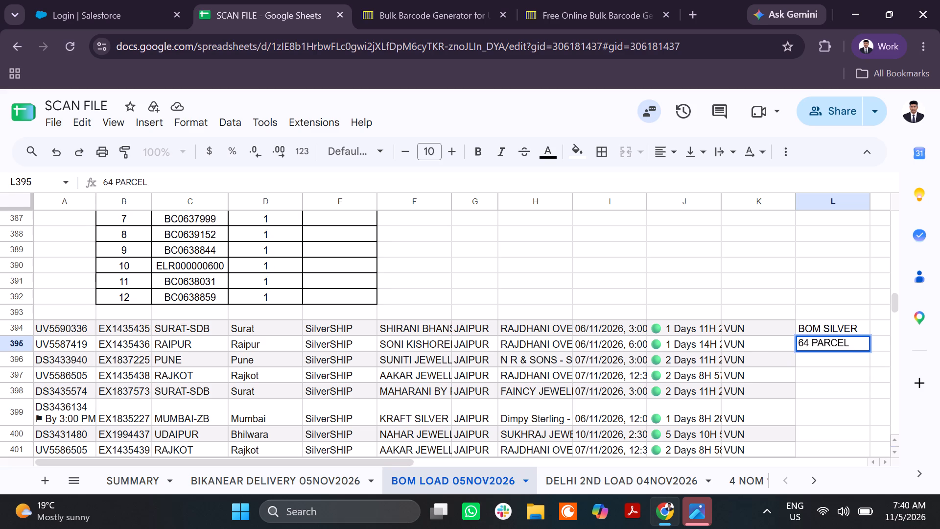
{"action": "key", "text": "Down"}
{"action": "scroll", "coordinate": [810, 345], "scroll_direction": "up", "scroll_amount": 9}
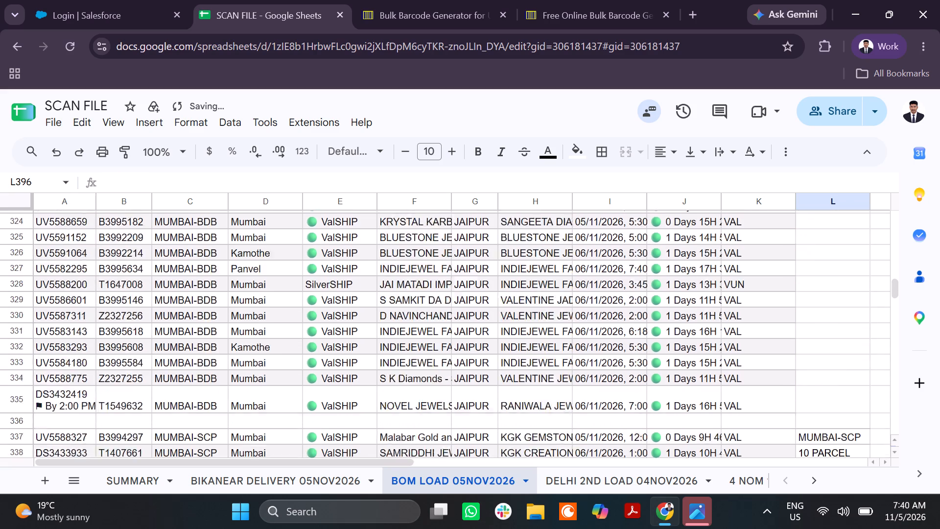
{"action": "scroll", "coordinate": [810, 345], "scroll_direction": "up", "scroll_amount": 12}
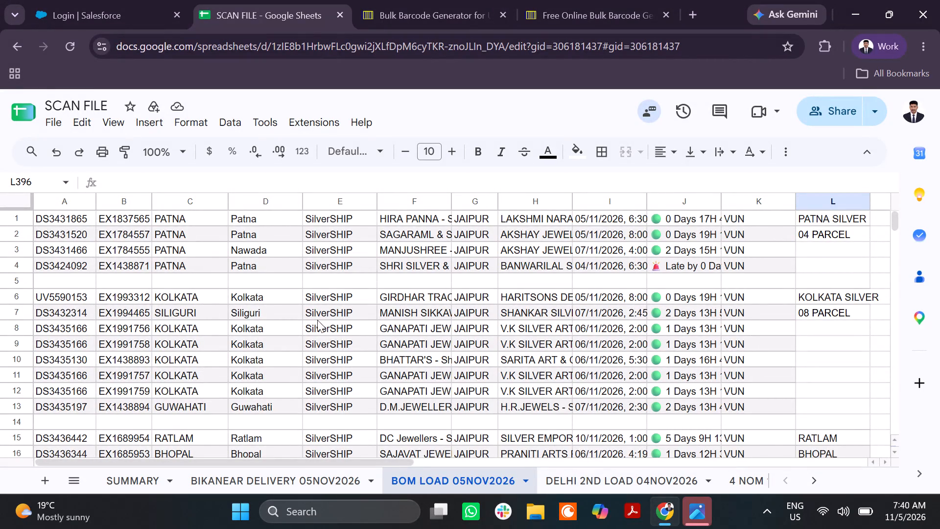
{"action": "scroll", "coordinate": [177, 369], "scroll_direction": "down", "scroll_amount": 3}
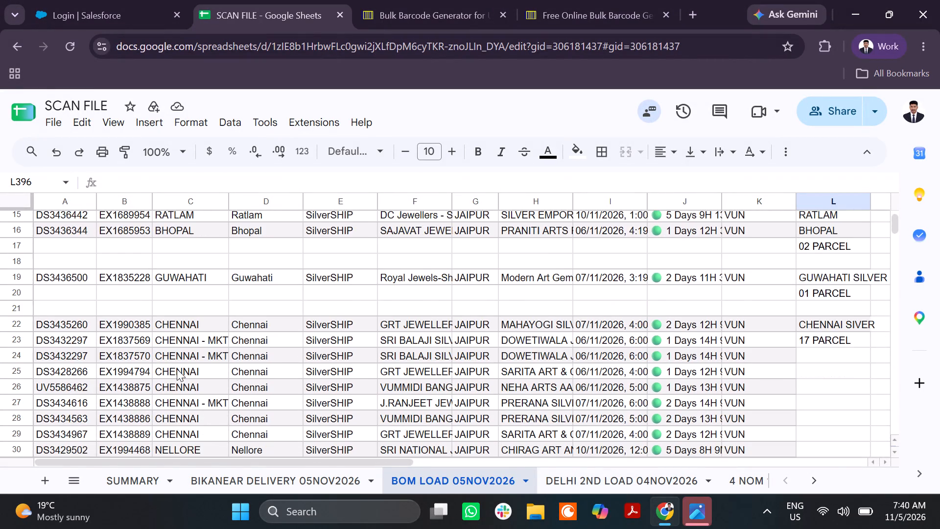
{"action": "scroll", "coordinate": [177, 369], "scroll_direction": "up", "scroll_amount": 1}
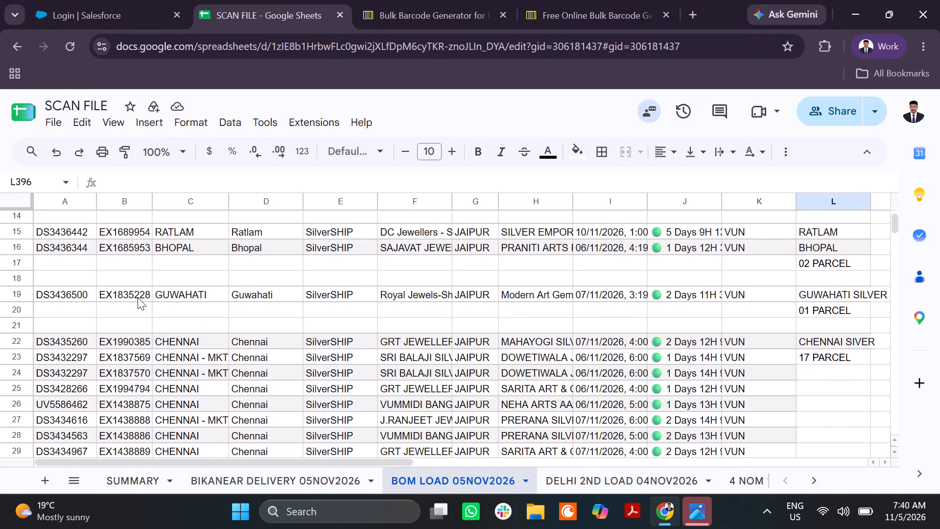
{"action": "scroll", "coordinate": [138, 297], "scroll_direction": "down", "scroll_amount": 3}
{"action": "left_click", "coordinate": [127, 331]}
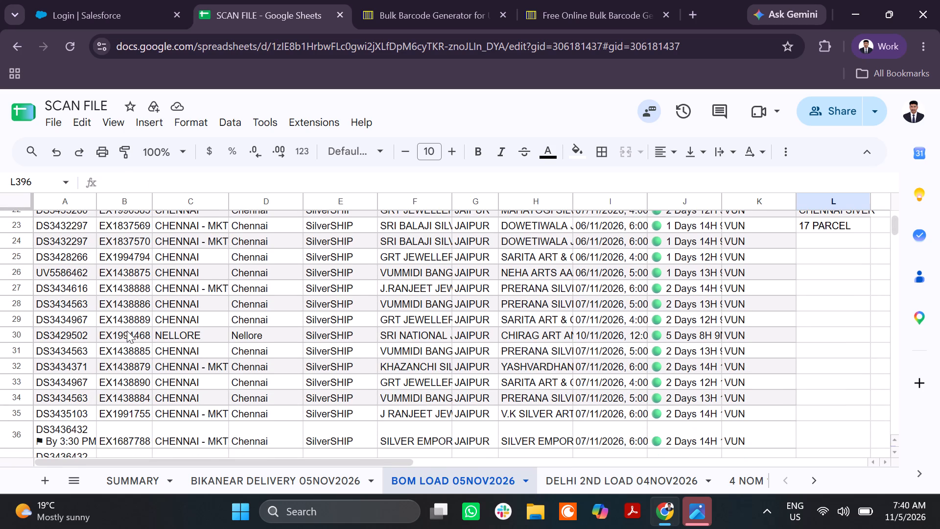
{"action": "key", "text": "ctrl+c"}
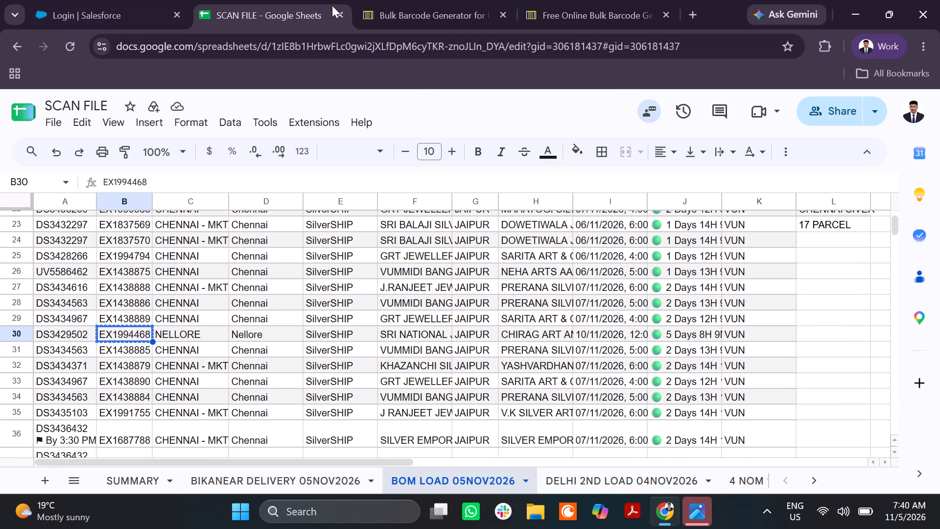
{"action": "left_click", "coordinate": [382, 4]}
{"action": "left_click", "coordinate": [399, 130]}
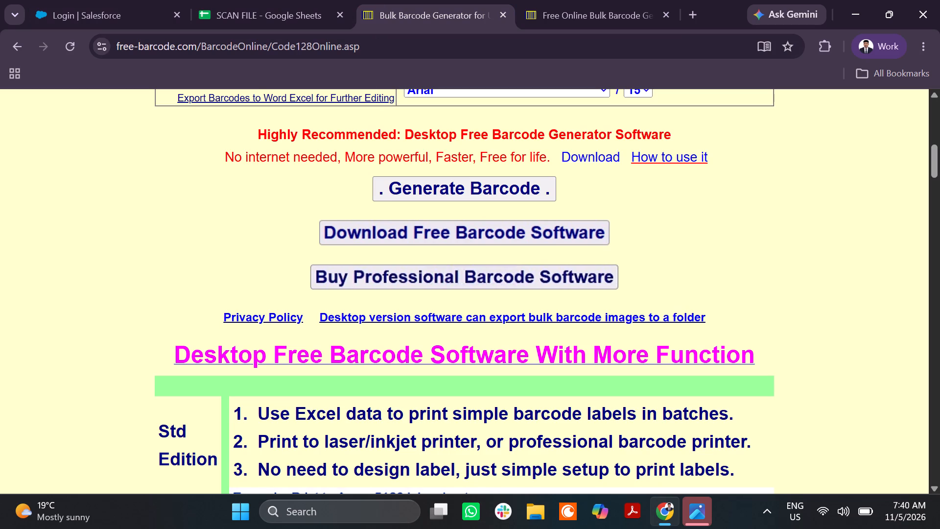